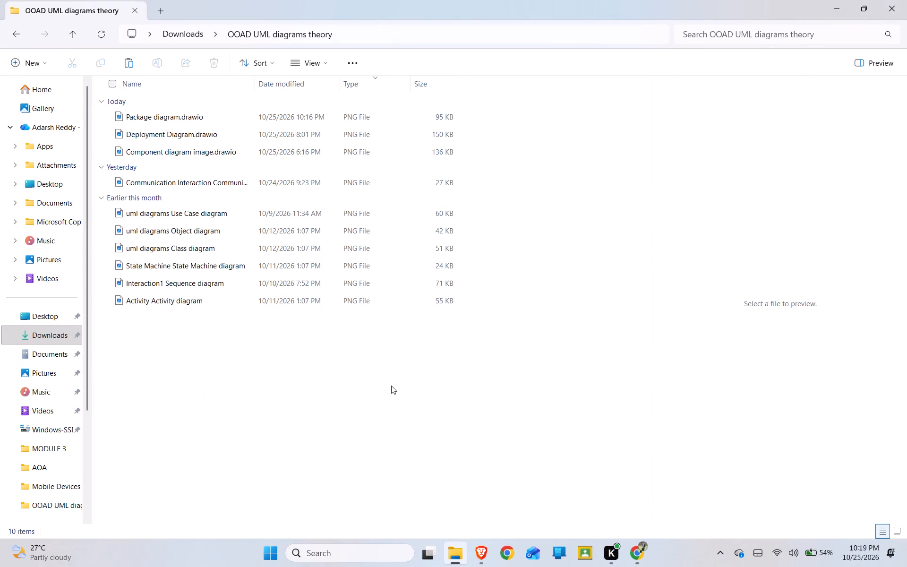
Switch to Google Chrome, open Google Docs in a new tab and create a blank document.
{"action": "left_click", "coordinate": [642, 554]}
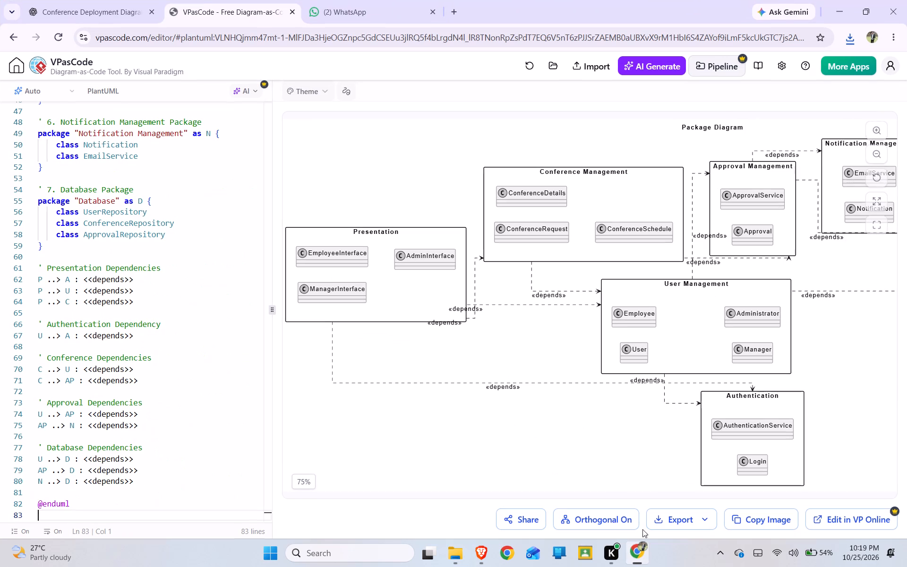
{"action": "left_click", "coordinate": [456, 9]}
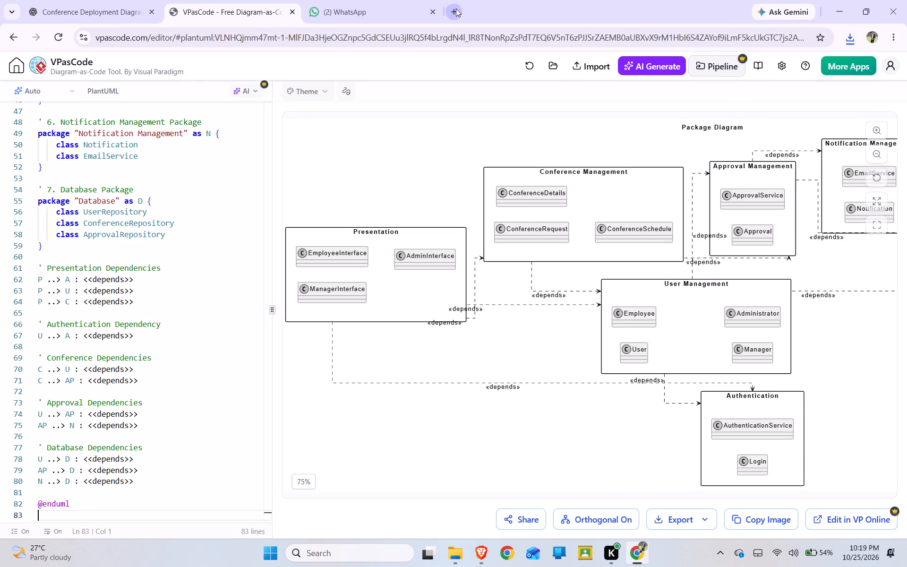
{"action": "left_click", "coordinate": [850, 86]}
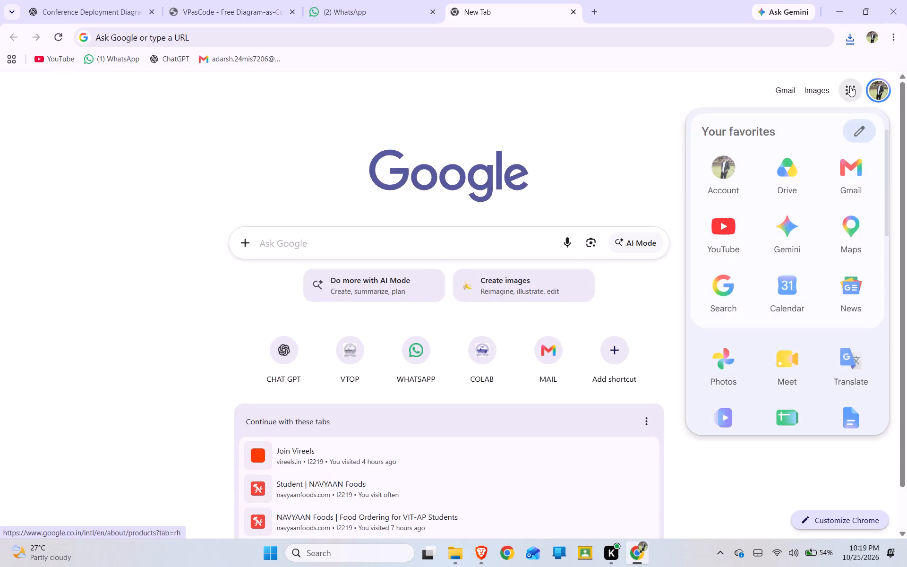
{"action": "scroll", "coordinate": [833, 317], "scroll_direction": "down", "scroll_amount": 1}
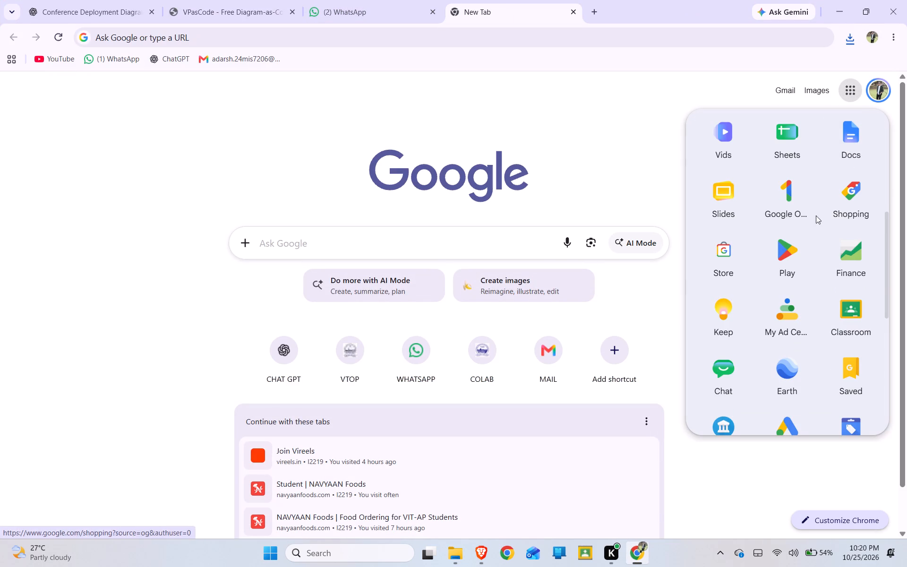
{"action": "scroll", "coordinate": [814, 217], "scroll_direction": "up", "scroll_amount": 7}
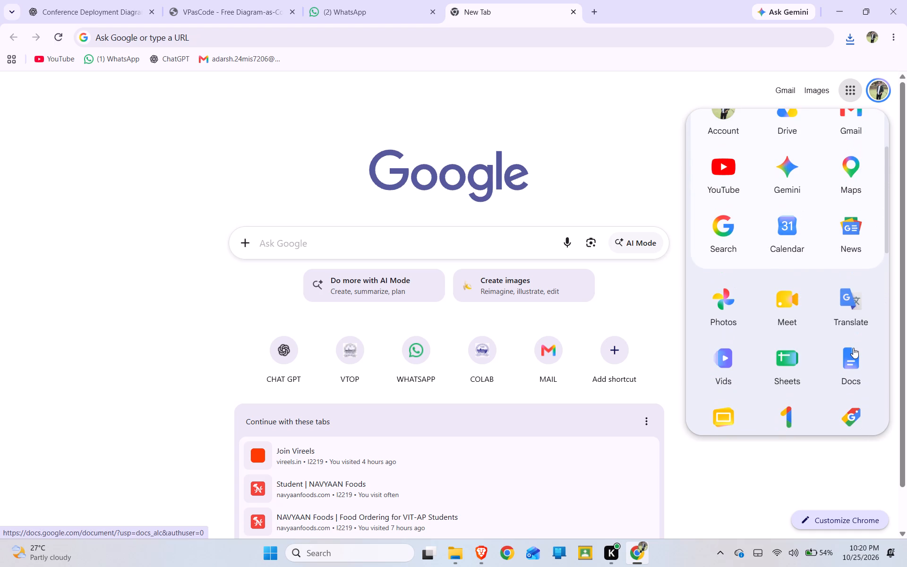
{"action": "left_click", "coordinate": [853, 348]}
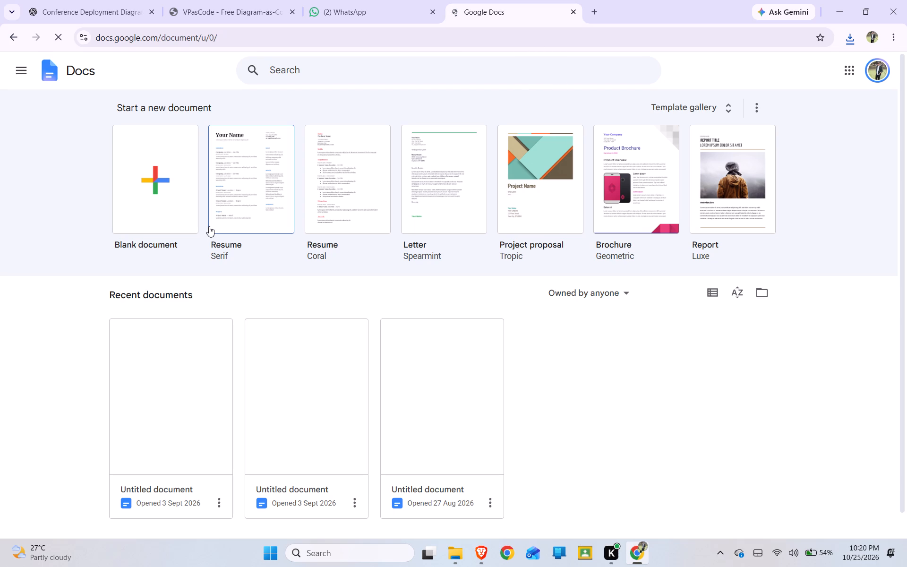
{"action": "left_click", "coordinate": [163, 184]}
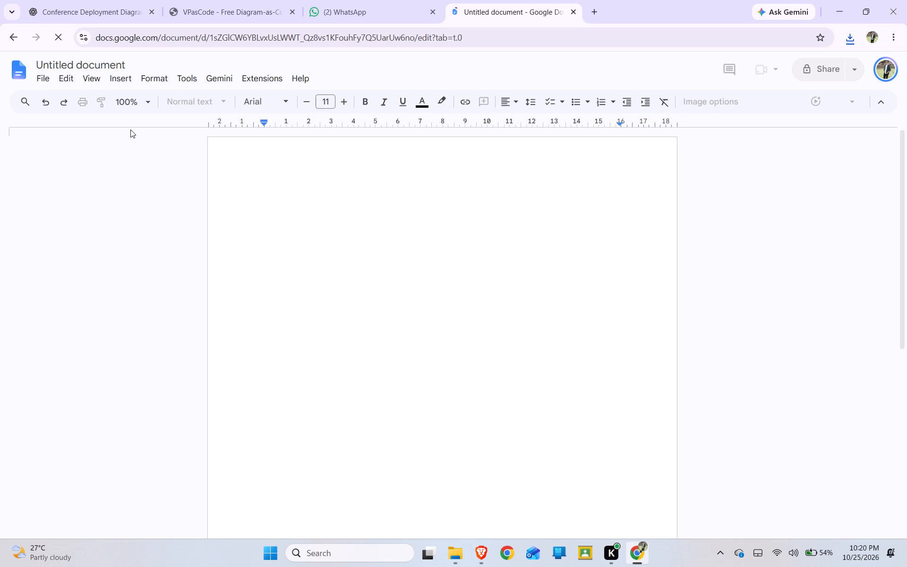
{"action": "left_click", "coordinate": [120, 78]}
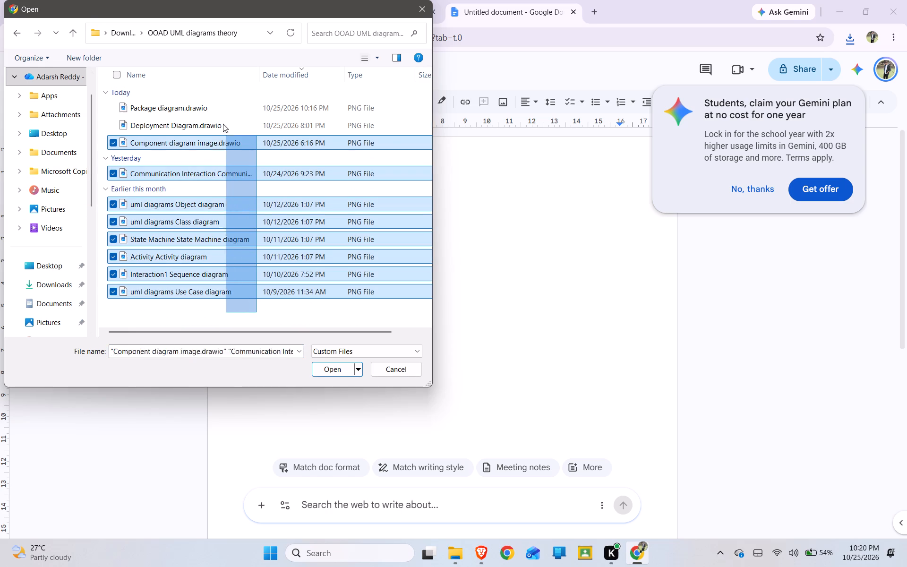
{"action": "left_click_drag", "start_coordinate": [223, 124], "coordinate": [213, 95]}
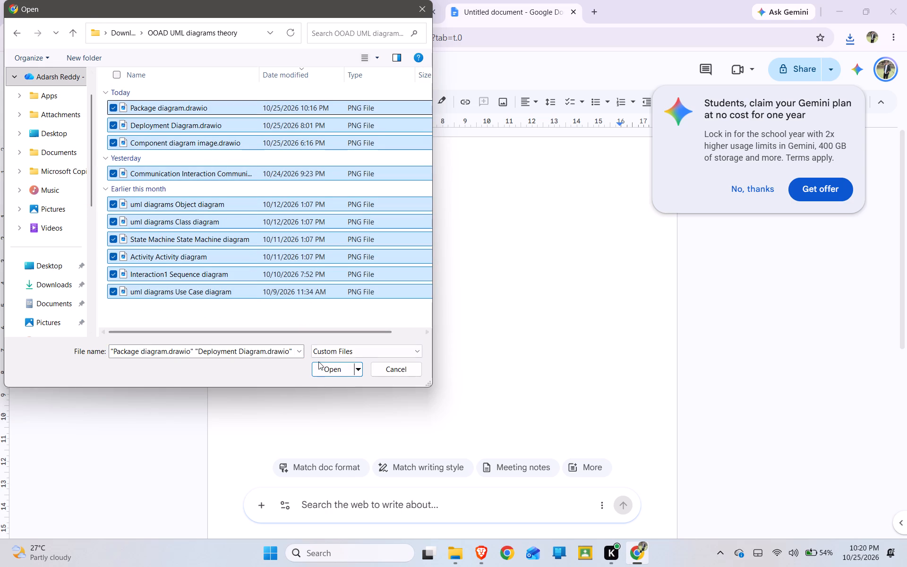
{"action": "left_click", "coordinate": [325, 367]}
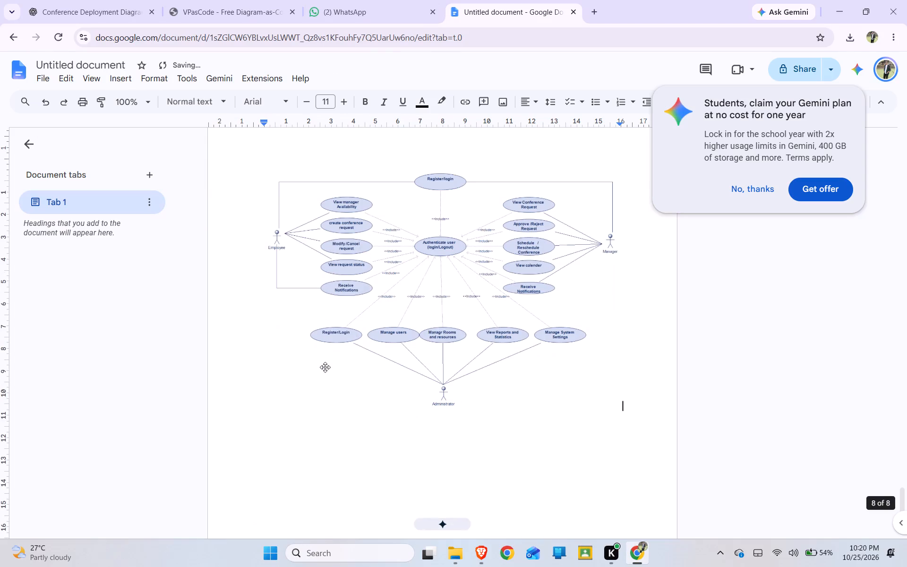
Look through the document pages to examine the order and layout of the inserted diagrams.
{"action": "scroll", "coordinate": [522, 457], "scroll_direction": "down", "scroll_amount": 4}
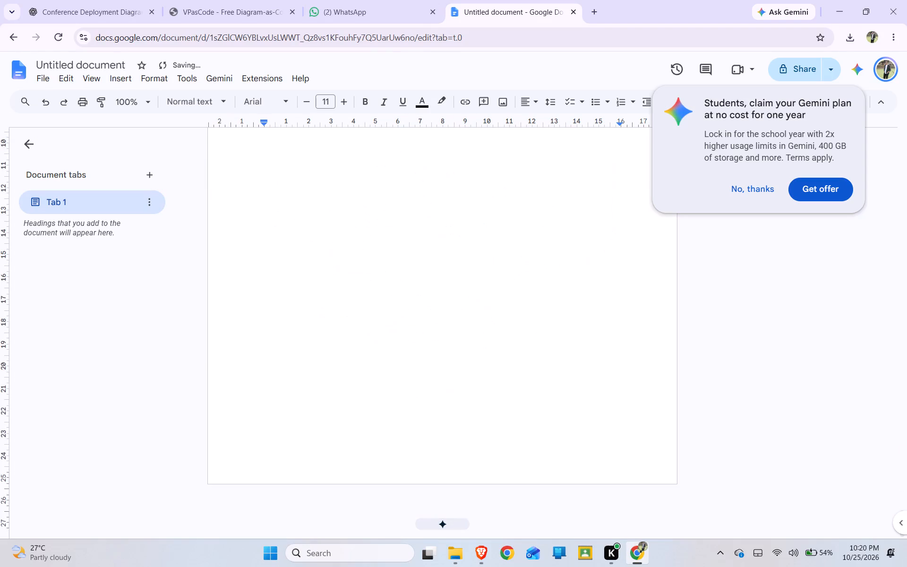
{"action": "scroll", "coordinate": [522, 457], "scroll_direction": "down", "scroll_amount": 4}
{"action": "scroll", "coordinate": [522, 457], "scroll_direction": "up", "scroll_amount": 16}
{"action": "scroll", "coordinate": [522, 457], "scroll_direction": "up", "scroll_amount": 5}
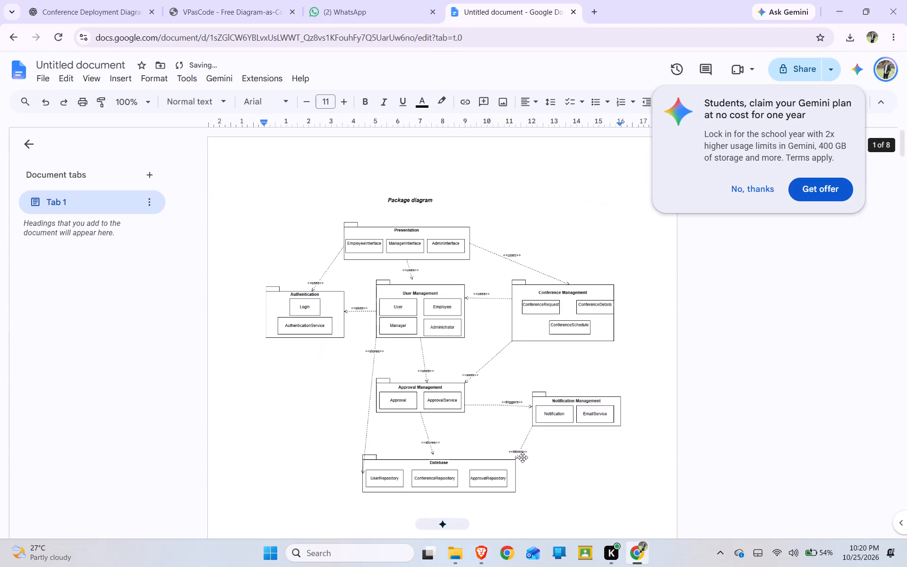
{"action": "scroll", "coordinate": [522, 457], "scroll_direction": "down", "scroll_amount": 11}
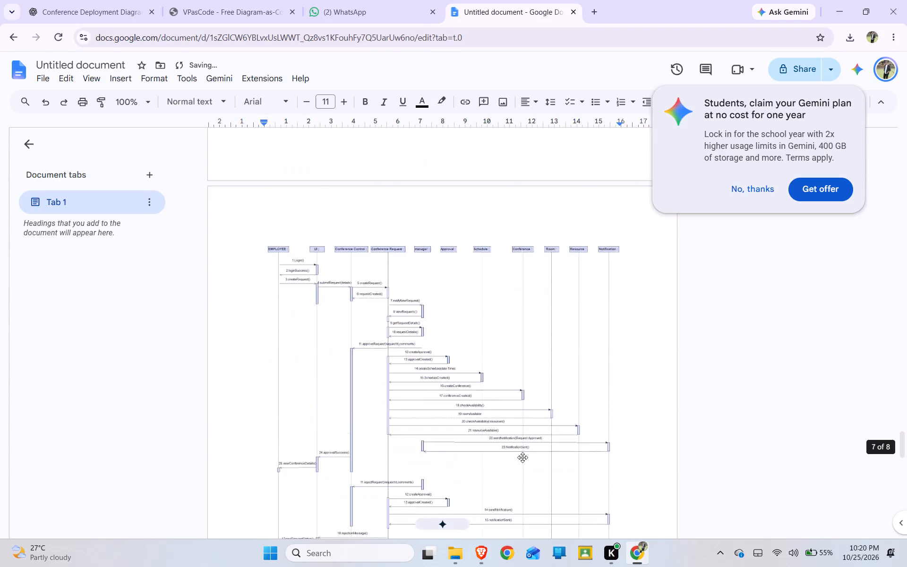
{"action": "scroll", "coordinate": [522, 457], "scroll_direction": "down", "scroll_amount": 11}
{"action": "scroll", "coordinate": [522, 457], "scroll_direction": "up", "scroll_amount": 7}
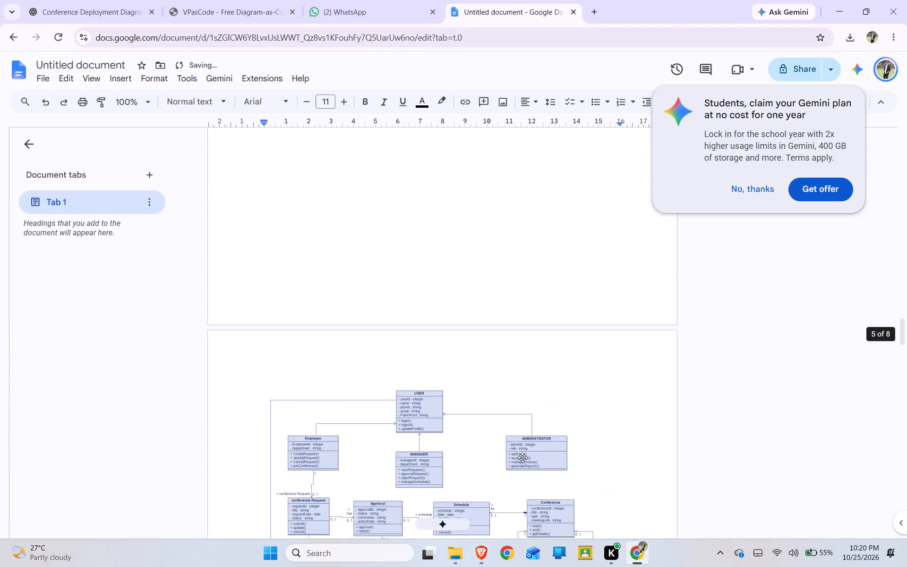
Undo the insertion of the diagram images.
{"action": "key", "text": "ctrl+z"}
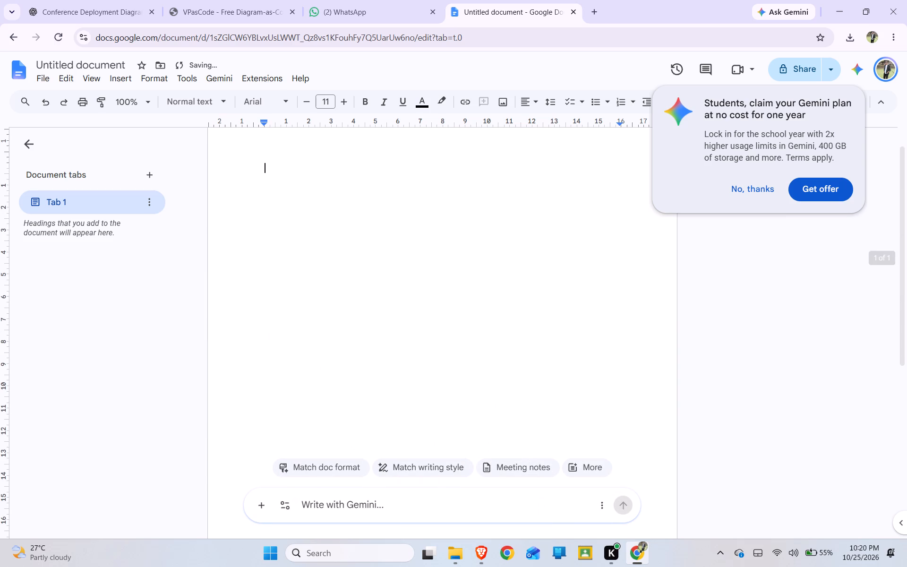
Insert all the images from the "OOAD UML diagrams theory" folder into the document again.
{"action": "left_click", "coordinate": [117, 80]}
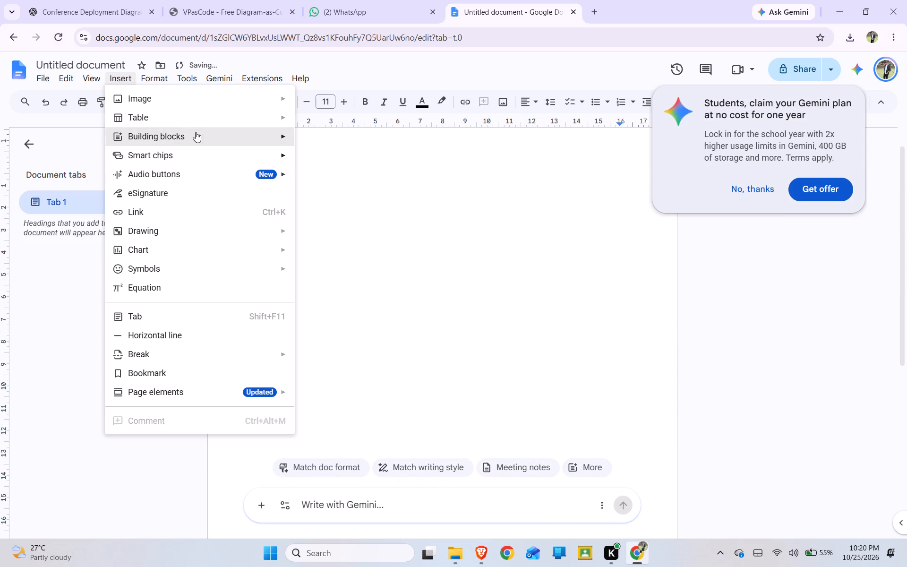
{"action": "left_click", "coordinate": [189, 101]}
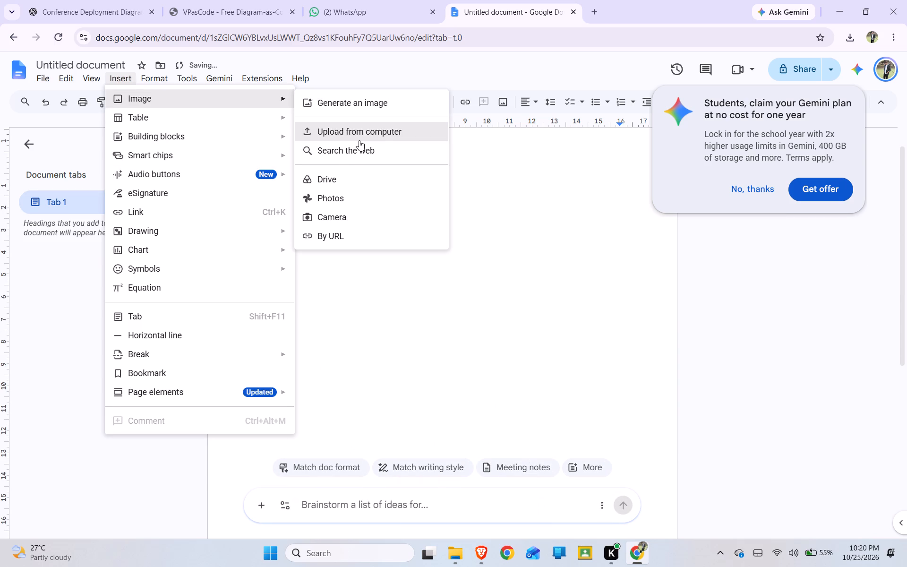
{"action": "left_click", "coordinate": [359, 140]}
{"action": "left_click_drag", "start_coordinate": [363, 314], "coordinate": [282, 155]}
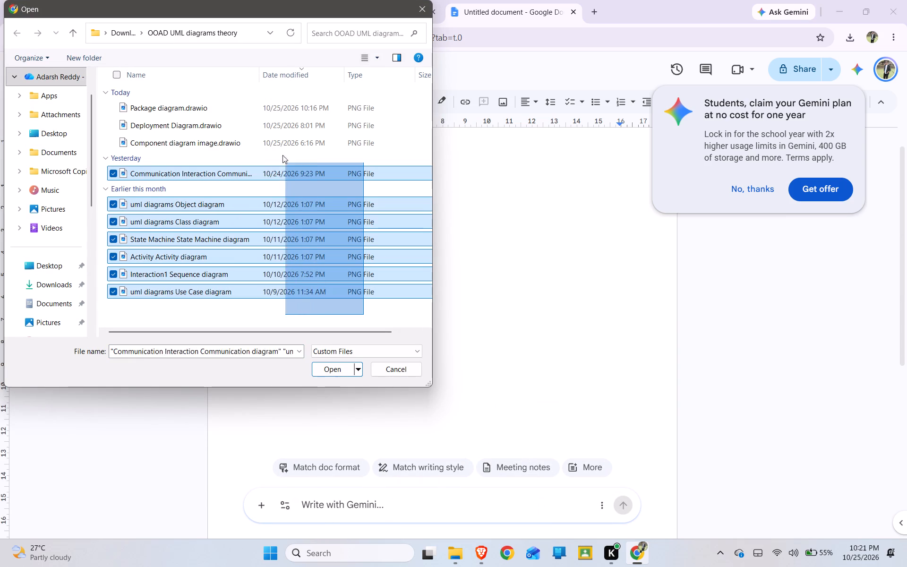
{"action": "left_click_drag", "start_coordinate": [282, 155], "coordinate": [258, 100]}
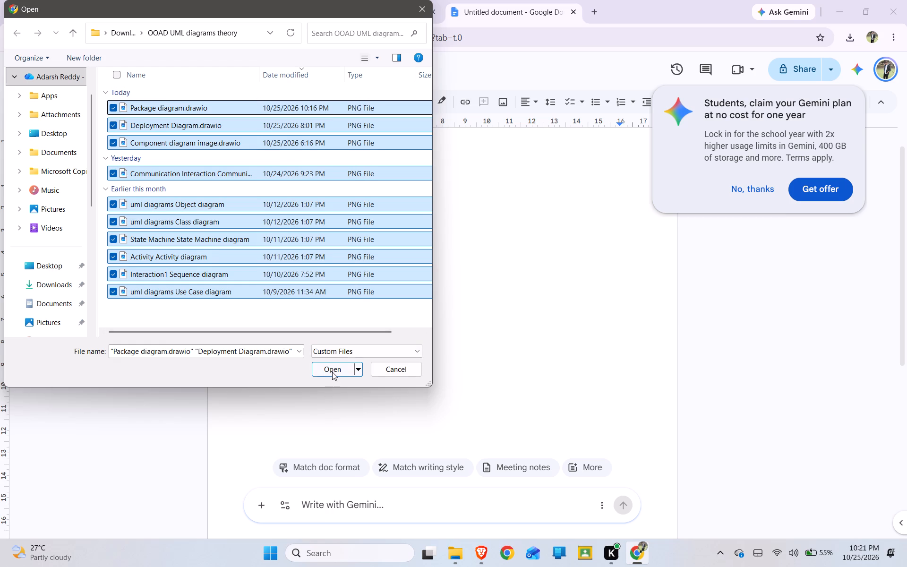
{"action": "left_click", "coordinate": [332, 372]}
Look through the pages to check how the reinserted diagrams are arranged.
{"action": "scroll", "coordinate": [573, 439], "scroll_direction": "down", "scroll_amount": 2}
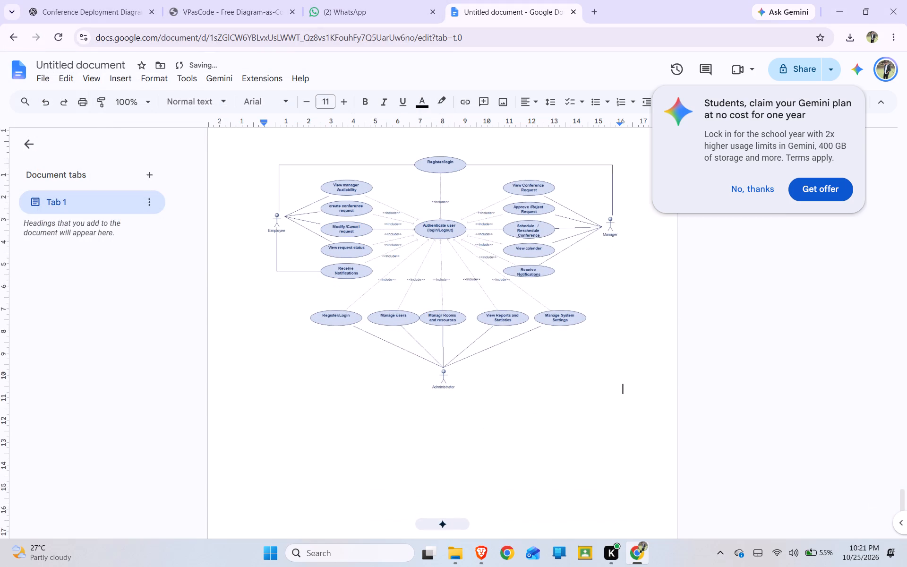
{"action": "scroll", "coordinate": [573, 439], "scroll_direction": "down", "scroll_amount": 7}
{"action": "scroll", "coordinate": [573, 439], "scroll_direction": "up", "scroll_amount": 12}
{"action": "scroll", "coordinate": [573, 439], "scroll_direction": "up", "scroll_amount": 9}
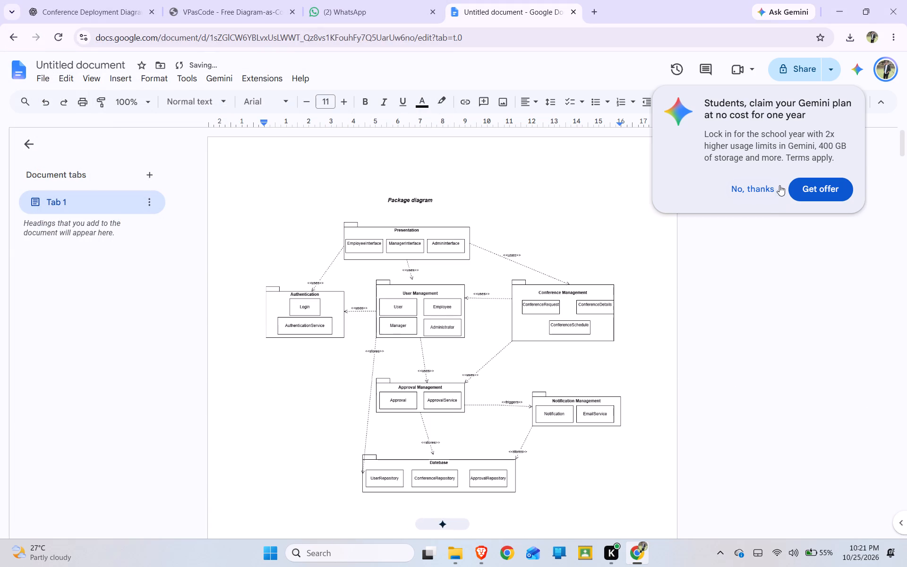
Decline the Gemini student plan offer.
{"action": "left_click", "coordinate": [772, 185]}
Examine the spacing and order of the diagrams across the whole document.
{"action": "scroll", "coordinate": [413, 314], "scroll_direction": "down", "scroll_amount": 12}
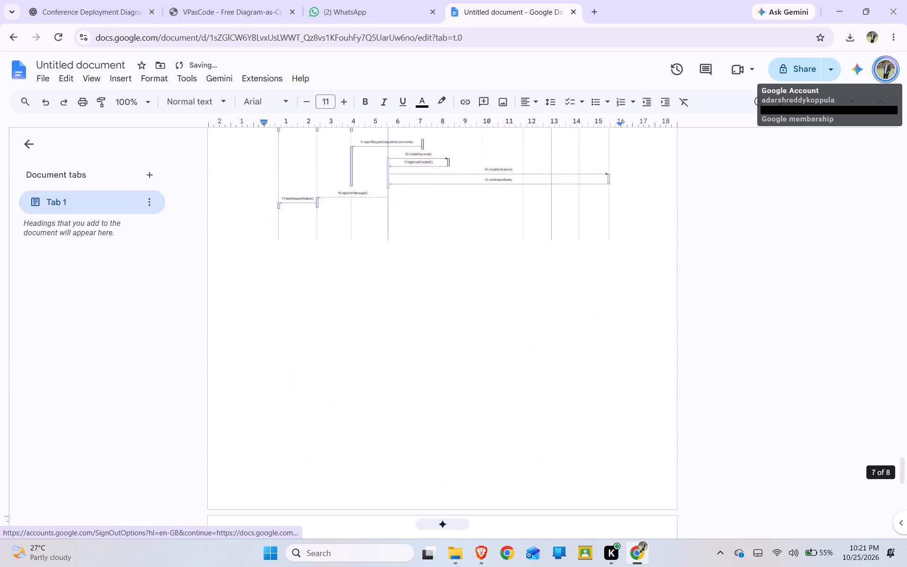
{"action": "scroll", "coordinate": [413, 314], "scroll_direction": "down", "scroll_amount": 8}
{"action": "scroll", "coordinate": [598, 323], "scroll_direction": "up", "scroll_amount": 3}
{"action": "scroll", "coordinate": [592, 339], "scroll_direction": "down", "scroll_amount": 3}
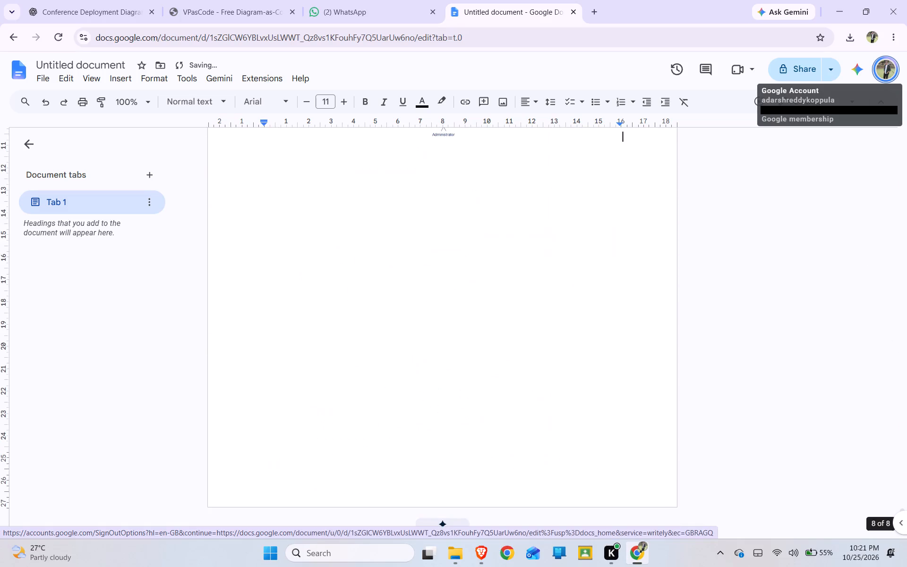
{"action": "scroll", "coordinate": [592, 339], "scroll_direction": "down", "scroll_amount": 5}
{"action": "scroll", "coordinate": [495, 363], "scroll_direction": "up", "scroll_amount": 12}
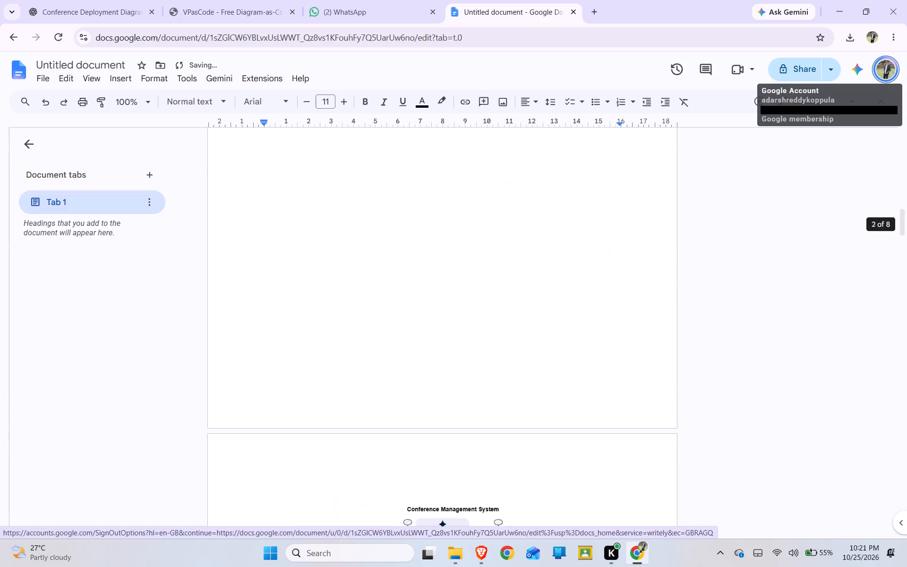
{"action": "scroll", "coordinate": [495, 363], "scroll_direction": "up", "scroll_amount": 6}
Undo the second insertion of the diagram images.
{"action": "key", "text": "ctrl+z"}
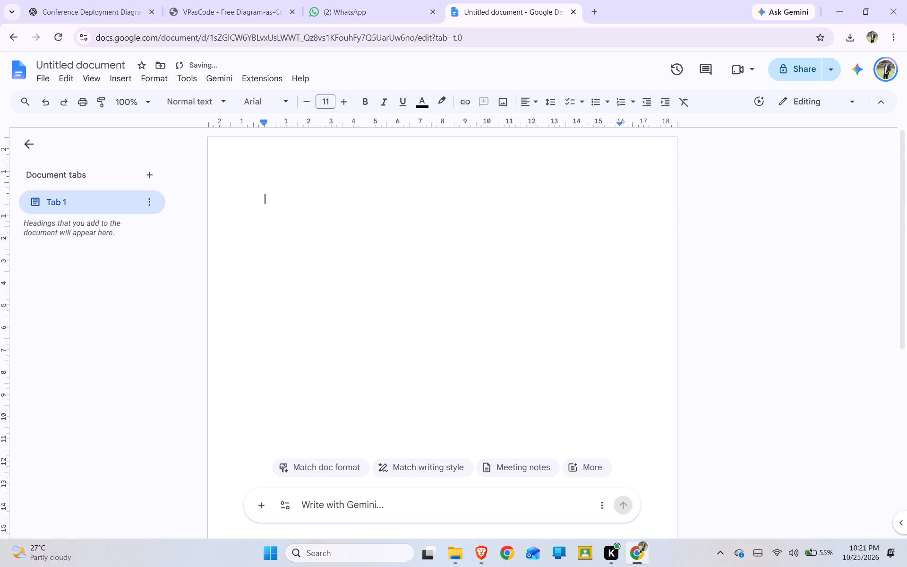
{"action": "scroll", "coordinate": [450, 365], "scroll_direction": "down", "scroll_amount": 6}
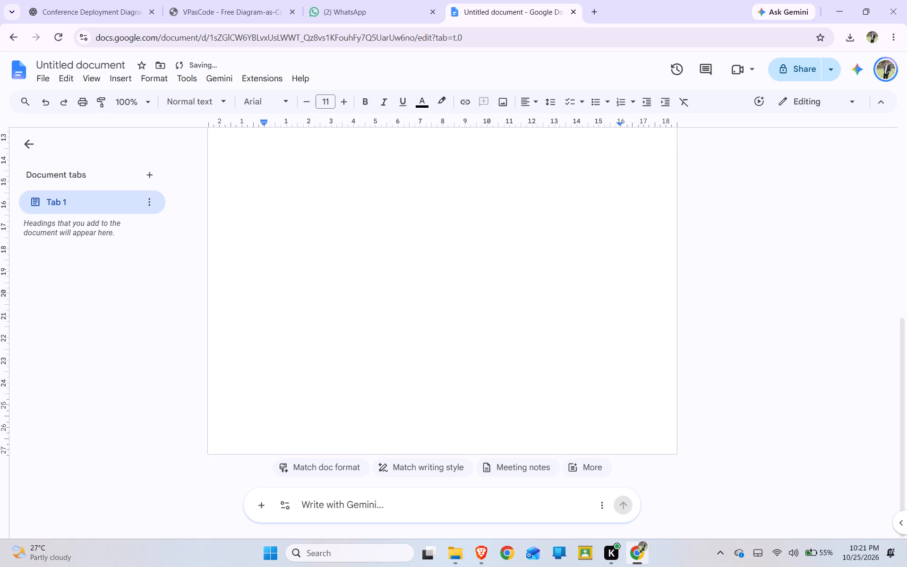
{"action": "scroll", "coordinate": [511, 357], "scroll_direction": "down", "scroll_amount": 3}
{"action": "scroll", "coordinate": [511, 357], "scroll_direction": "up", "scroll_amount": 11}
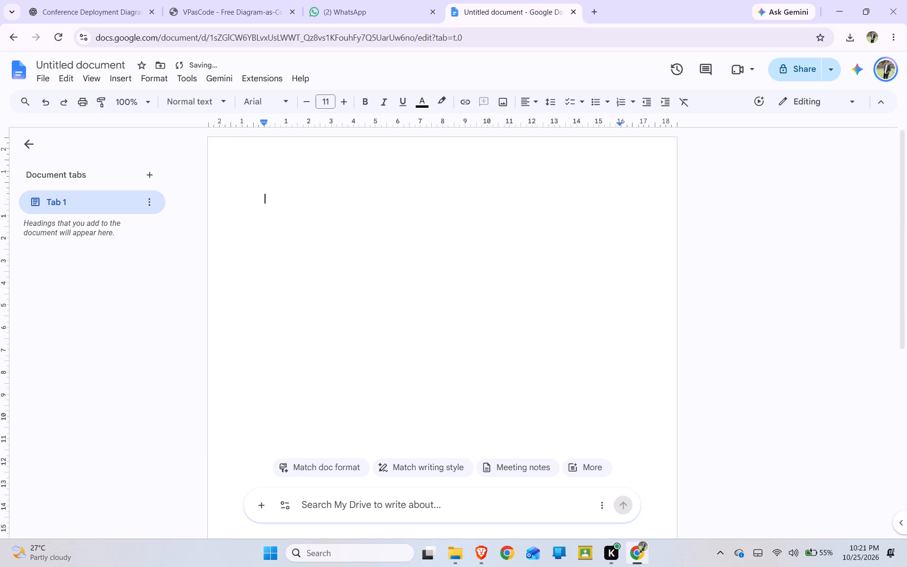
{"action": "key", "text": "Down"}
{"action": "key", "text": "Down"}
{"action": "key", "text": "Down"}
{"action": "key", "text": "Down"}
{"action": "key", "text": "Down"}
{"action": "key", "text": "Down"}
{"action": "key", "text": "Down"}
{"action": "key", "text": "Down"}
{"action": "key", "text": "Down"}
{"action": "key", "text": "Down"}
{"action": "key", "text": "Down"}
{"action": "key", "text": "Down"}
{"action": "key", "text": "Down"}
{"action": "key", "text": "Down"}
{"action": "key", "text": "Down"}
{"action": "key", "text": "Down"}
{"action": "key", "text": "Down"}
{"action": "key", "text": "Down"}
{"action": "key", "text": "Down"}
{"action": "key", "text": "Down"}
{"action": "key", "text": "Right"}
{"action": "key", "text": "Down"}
Add blank lines from the top of the empty document until the insertion point reaches the second page.
{"action": "key", "text": "Return"}
{"action": "key", "text": "Return"}
{"action": "key", "text": "Return"}
{"action": "key", "text": "Return"}
{"action": "key", "text": "Return"}
{"action": "key", "text": "Return"}
{"action": "key", "text": "Return"}
{"action": "key", "text": "Return"}
{"action": "key", "text": "Return"}
{"action": "key", "text": "Return"}
{"action": "key", "text": "Return"}
{"action": "key", "text": "Return"}
{"action": "key", "text": "Return"}
{"action": "key", "text": "Return"}
{"action": "key", "text": "Return"}
{"action": "key", "text": "Return"}
{"action": "key", "text": "Return"}
{"action": "key", "text": "Return"}
{"action": "key", "text": "Return"}
{"action": "key", "text": "Return"}
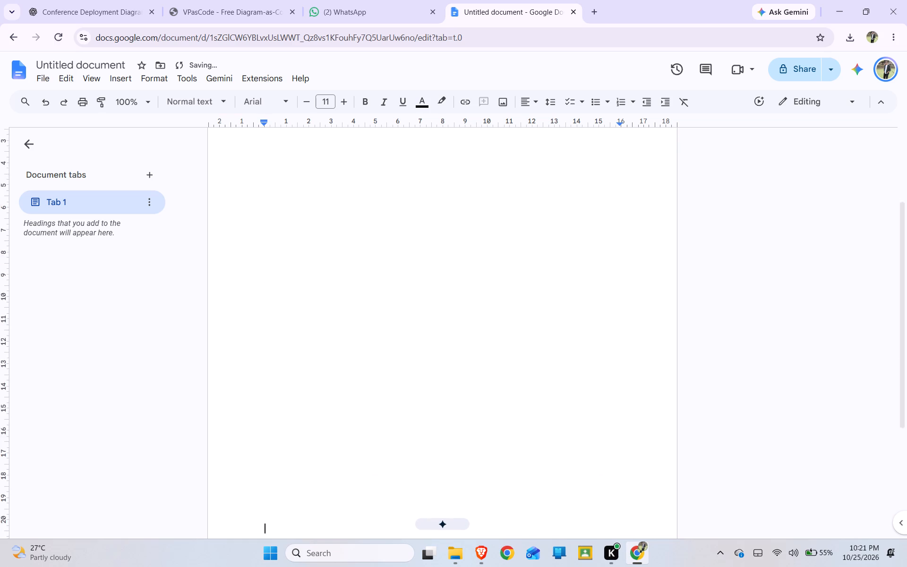
{"action": "key", "text": "Return"}
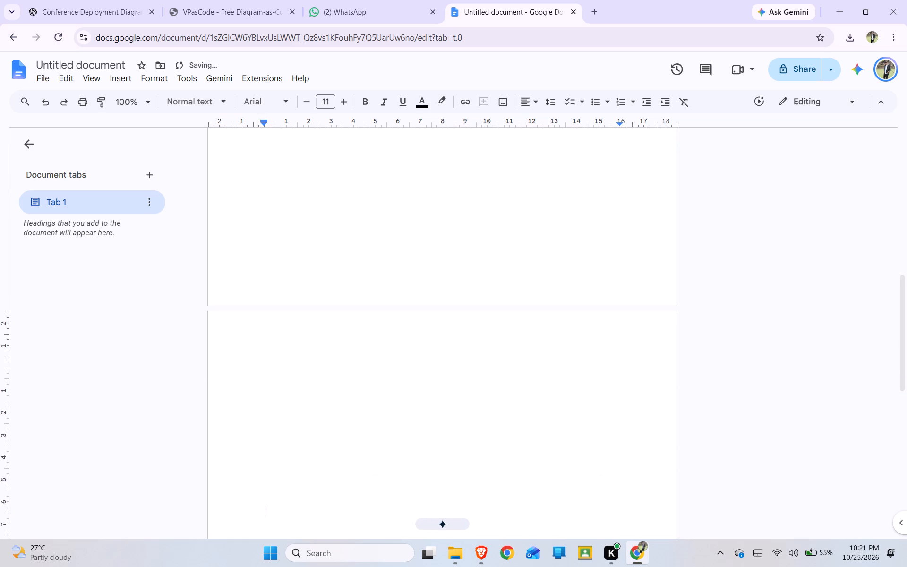
Enter the heading "USE CASE DIAGRAM" on the first line of the second page.
{"action": "key", "text": "Up"}
{"action": "key", "text": "Up"}
{"action": "key", "text": "Up"}
{"action": "key", "text": "Up"}
{"action": "key", "text": "Up"}
{"action": "key", "text": "Up"}
{"action": "key", "text": "Up"}
{"action": "key", "text": "Up"}
{"action": "key", "text": "Up"}
{"action": "key", "text": "Up"}
{"action": "key", "text": "Up"}
{"action": "key", "text": "Up"}
{"action": "key", "text": "Up"}
{"action": "key", "text": "Up"}
{"action": "key", "text": "Down"}
{"action": "key", "text": "Down"}
{"action": "key", "text": "Down"}
{"action": "key", "text": "Up"}
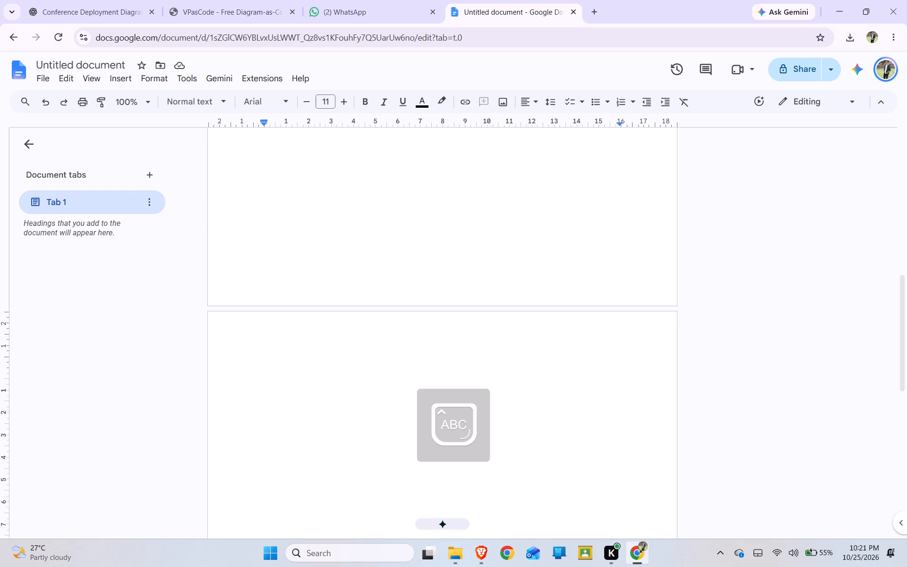
{"action": "type", "text": "USE"}
{"action": "key", "text": "space"}
{"action": "type", "text": "CASE DIAGRAM"}
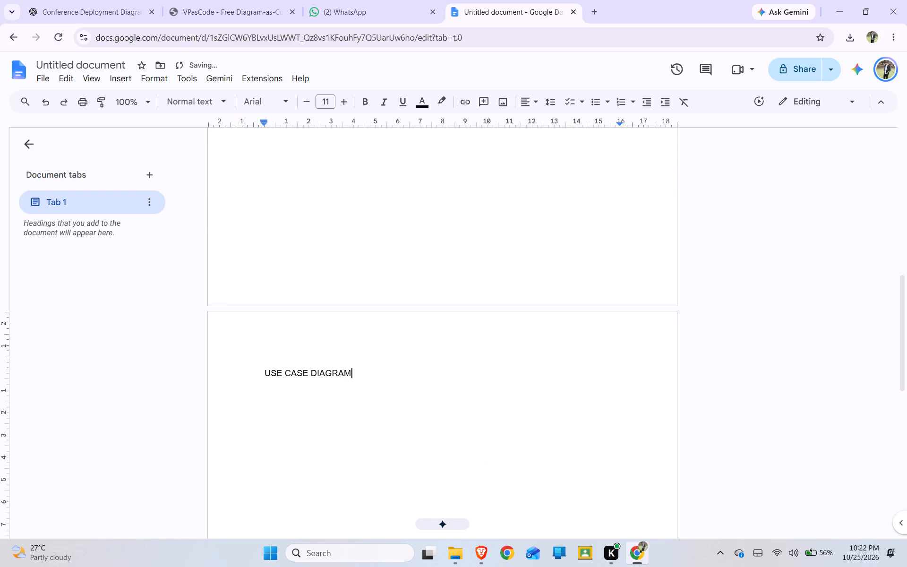
Make the "USE CASE DIAGRAM" heading bold and underlined.
{"action": "left_click_drag", "start_coordinate": [383, 377], "coordinate": [283, 370]}
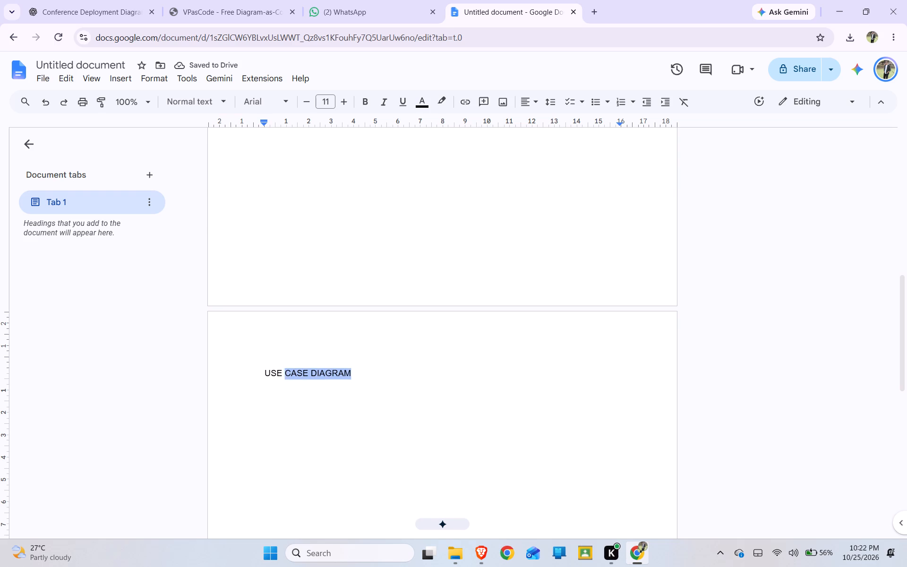
{"action": "left_click_drag", "start_coordinate": [283, 370], "coordinate": [260, 367]}
{"action": "left_click", "coordinate": [368, 107]}
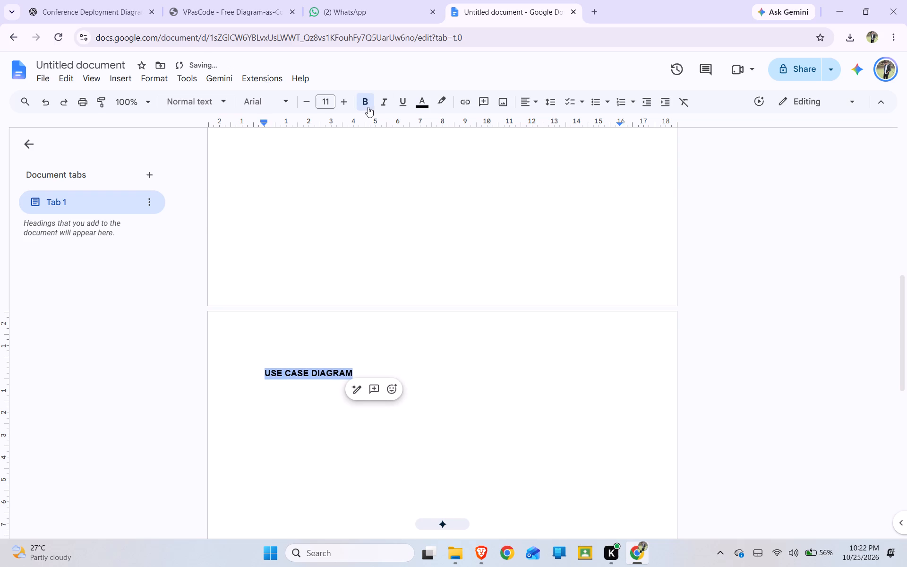
{"action": "left_click", "coordinate": [410, 100]}
{"action": "left_click", "coordinate": [401, 350]}
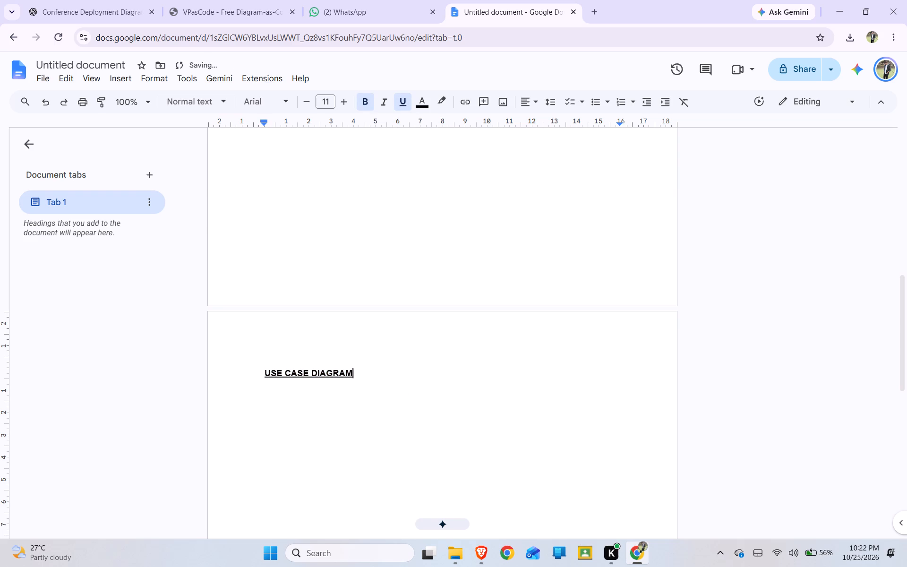
Insert the "uml diagrams Use Case diagram" image from the computer two lines below its heading.
{"action": "key", "text": "Return"}
{"action": "key", "text": "Return"}
{"action": "left_click", "coordinate": [130, 82]}
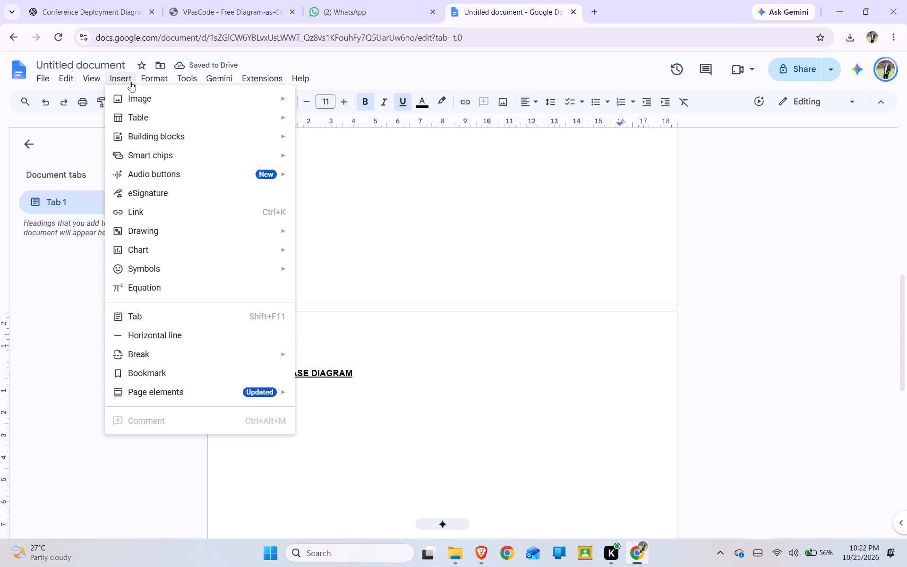
{"action": "left_click", "coordinate": [144, 100]}
{"action": "left_click", "coordinate": [353, 128]}
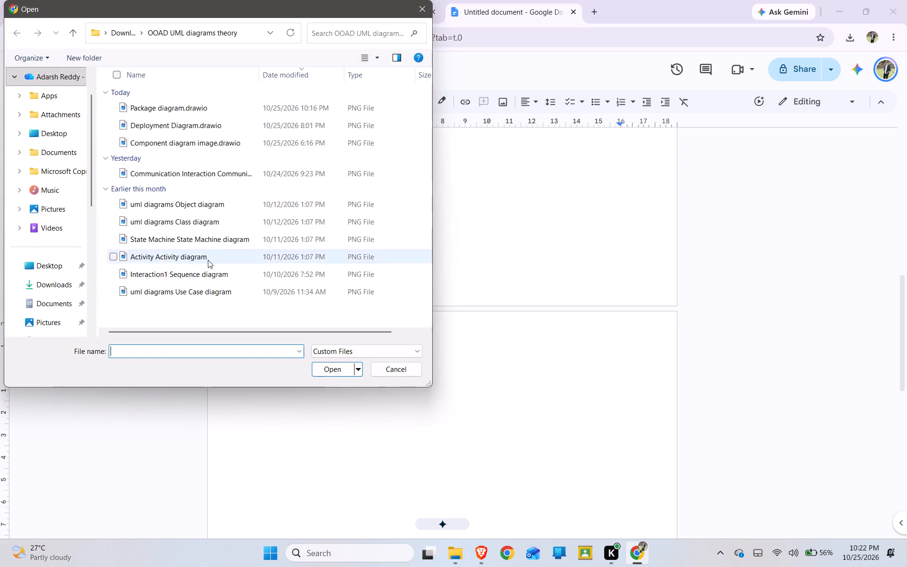
{"action": "left_click", "coordinate": [231, 294]}
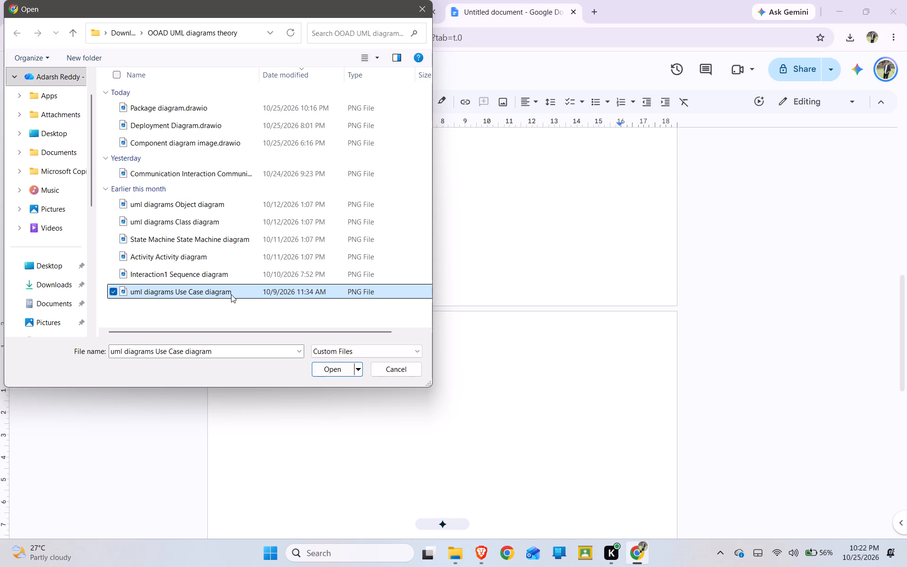
{"action": "key", "text": "Return"}
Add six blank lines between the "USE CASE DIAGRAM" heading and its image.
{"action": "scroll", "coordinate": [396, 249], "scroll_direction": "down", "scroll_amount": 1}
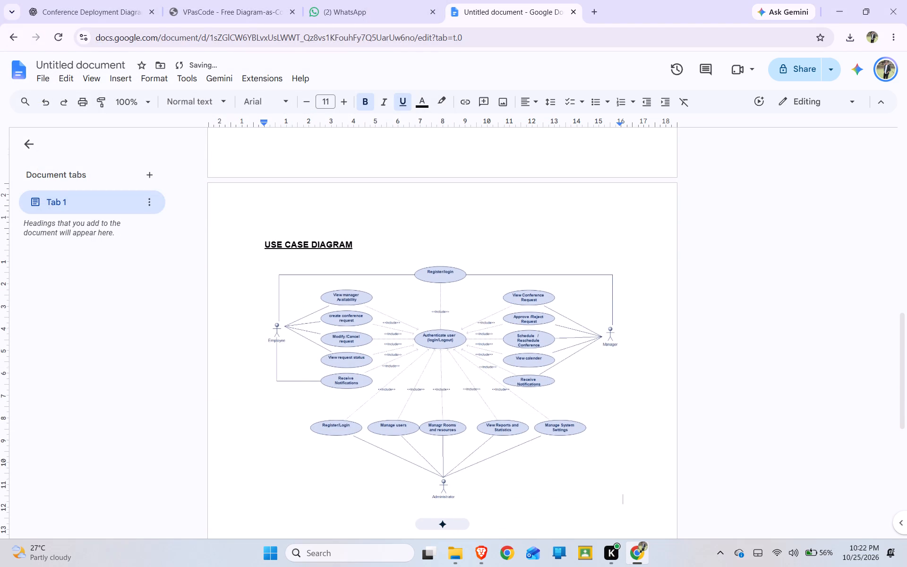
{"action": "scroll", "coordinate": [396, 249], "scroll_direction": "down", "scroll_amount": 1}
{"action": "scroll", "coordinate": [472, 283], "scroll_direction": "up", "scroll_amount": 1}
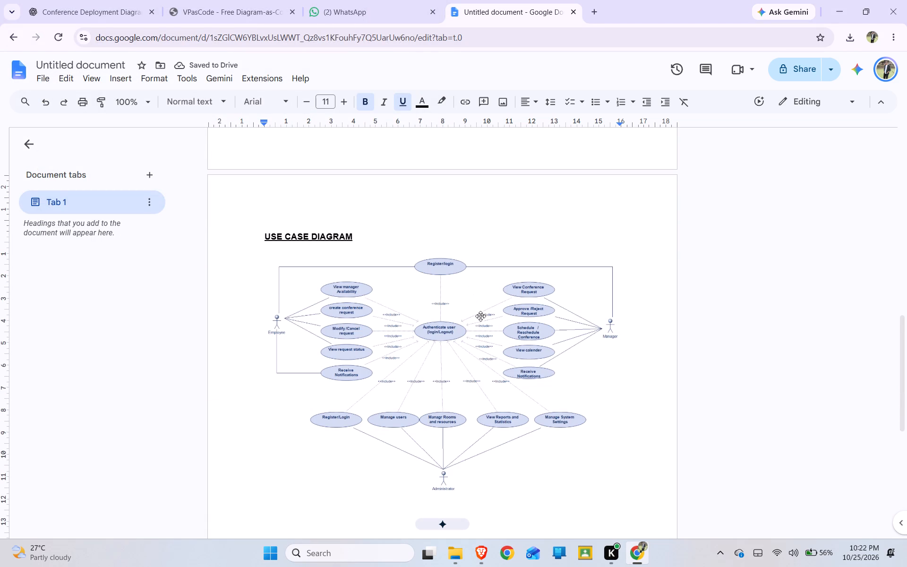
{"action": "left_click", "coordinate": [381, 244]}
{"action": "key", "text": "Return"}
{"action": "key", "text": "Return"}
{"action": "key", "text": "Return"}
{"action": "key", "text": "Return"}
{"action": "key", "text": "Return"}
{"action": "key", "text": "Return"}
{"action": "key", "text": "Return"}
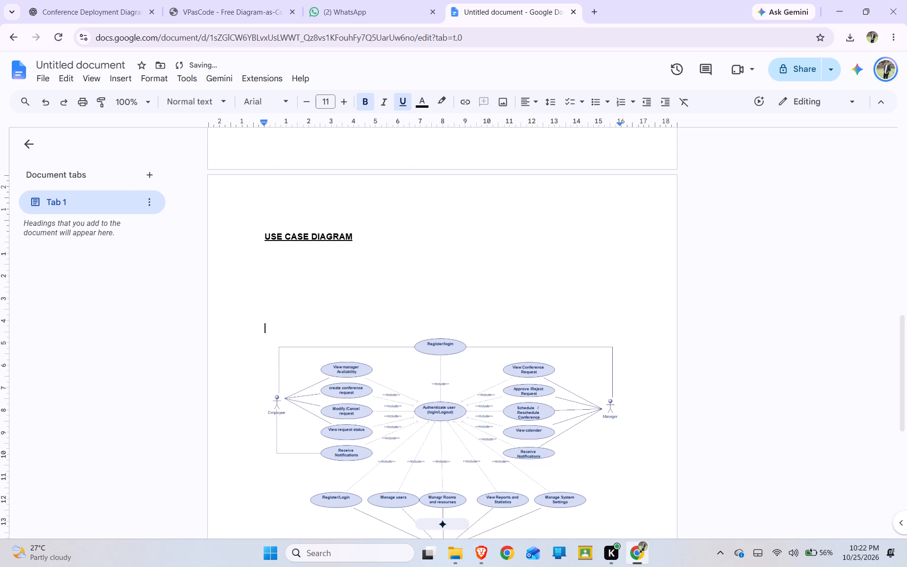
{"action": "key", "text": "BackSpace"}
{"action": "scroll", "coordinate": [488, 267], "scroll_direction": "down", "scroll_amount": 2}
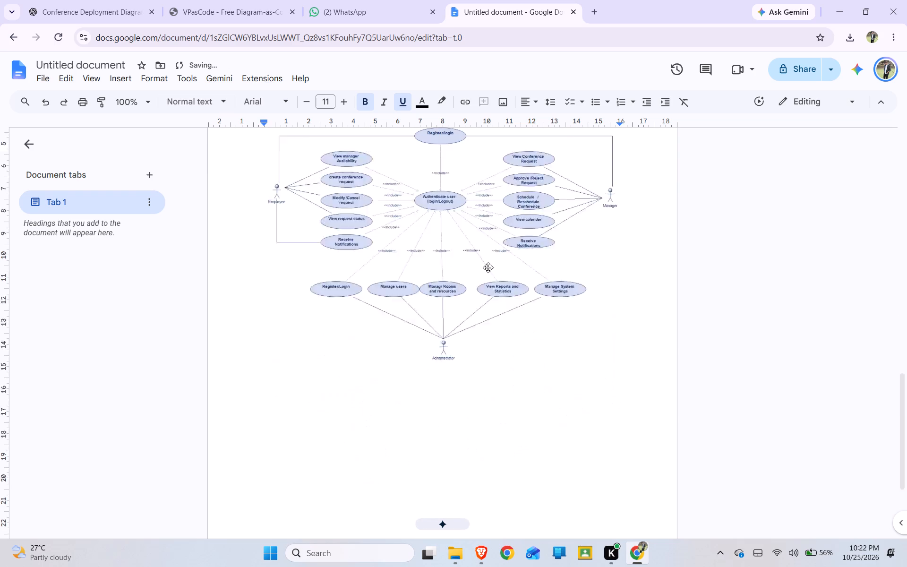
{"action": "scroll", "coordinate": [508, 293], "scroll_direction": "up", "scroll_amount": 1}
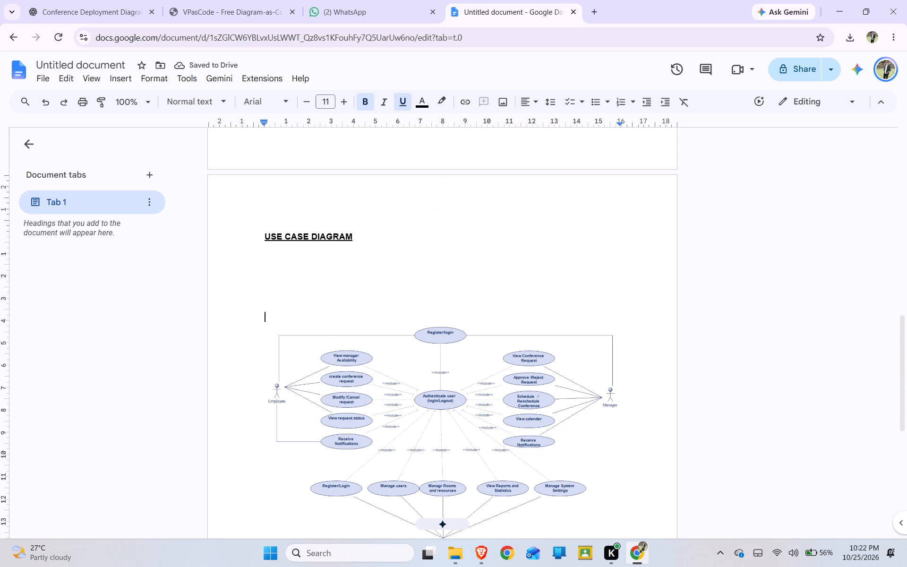
Remove all blank lines between the use case heading and its image, keeping the heading text as "USE CASE DIAGRAM".
{"action": "key", "text": "BackSpace"}
{"action": "key", "text": "BackSpace"}
{"action": "key", "text": "BackSpace"}
{"action": "key", "text": "BackSpace"}
{"action": "key", "text": "BackSpace"}
{"action": "key", "text": "BackSpace"}
{"action": "key", "text": "BackSpace"}
{"action": "key", "text": "BackSpace"}
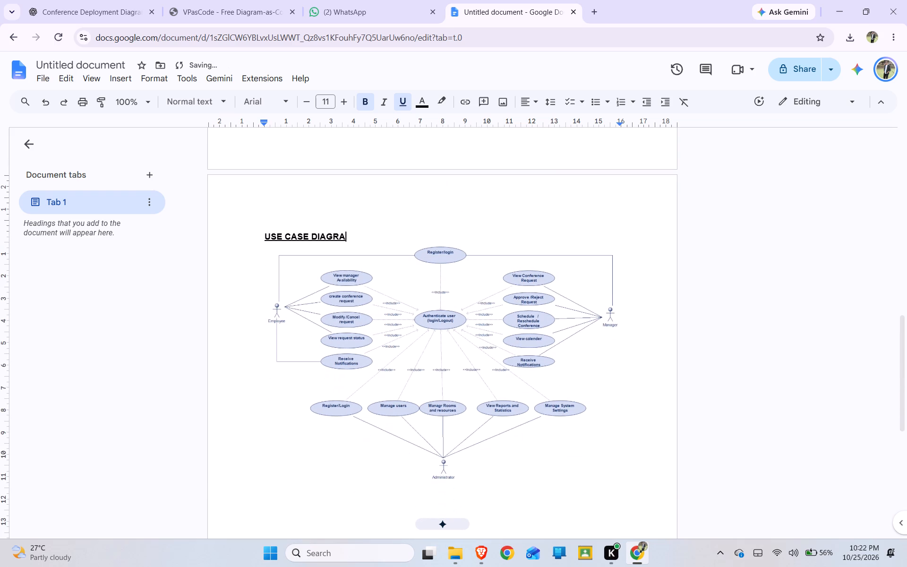
{"action": "key", "text": "shift+m"}
{"action": "key", "text": "BackSpace"}
{"action": "key", "text": "m"}
Enter the heading "CLASS DIAGRAM" on the line directly below the use case diagram.
{"action": "scroll", "coordinate": [566, 395], "scroll_direction": "down", "scroll_amount": 3}
{"action": "scroll", "coordinate": [475, 319], "scroll_direction": "up", "scroll_amount": 1}
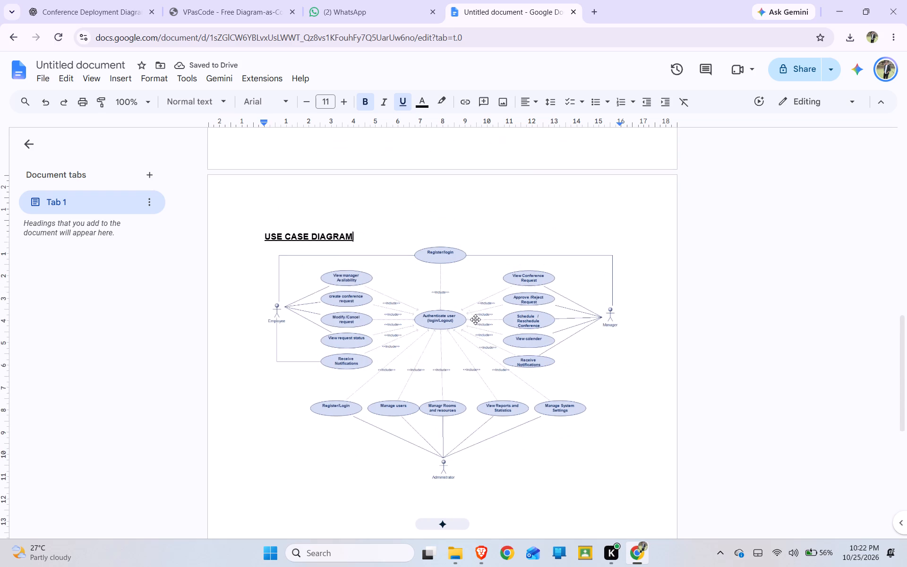
{"action": "left_click", "coordinate": [523, 494]}
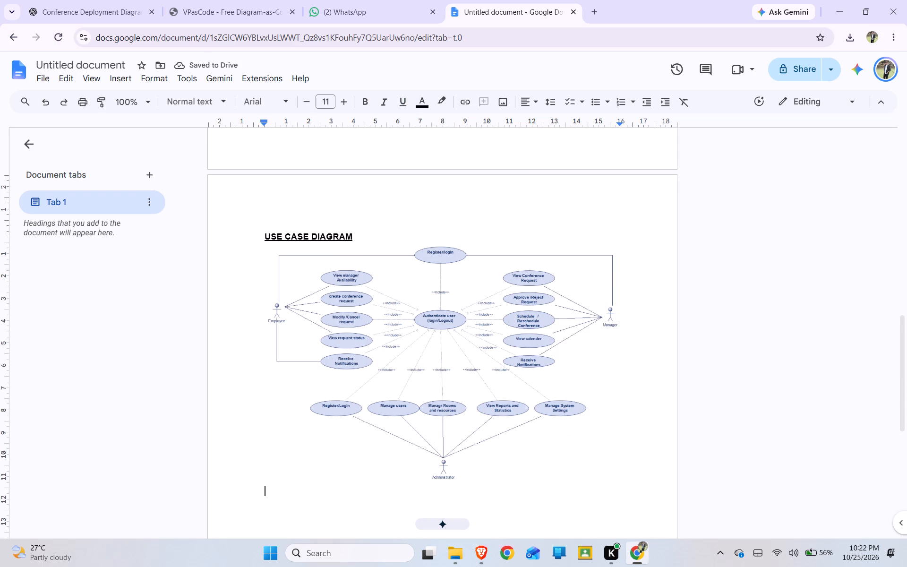
{"action": "type", "text": "CLASS DIAGRAM"}
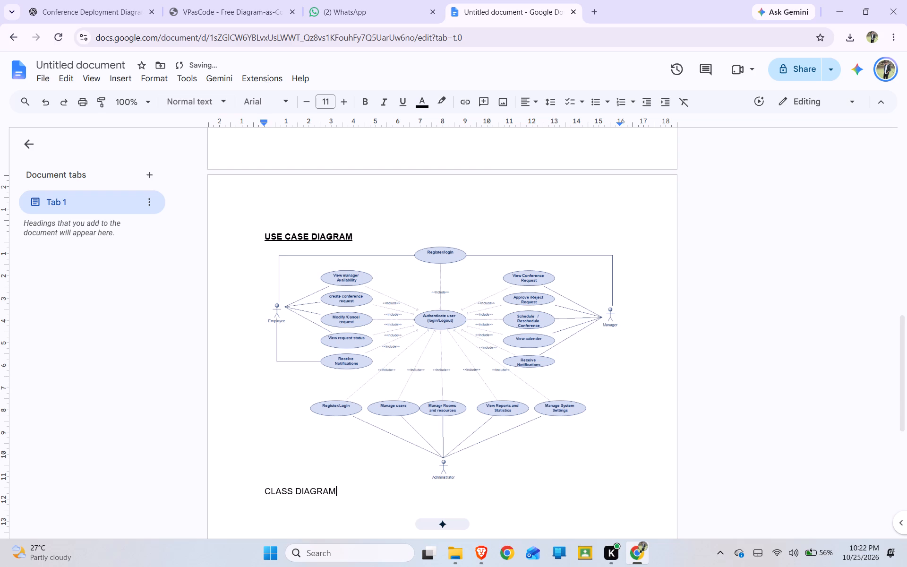
Insert the "uml diagrams Class diagram" image from the computer after the "CLASS DIAGRAM" heading.
{"action": "scroll", "coordinate": [544, 479], "scroll_direction": "down", "scroll_amount": 1}
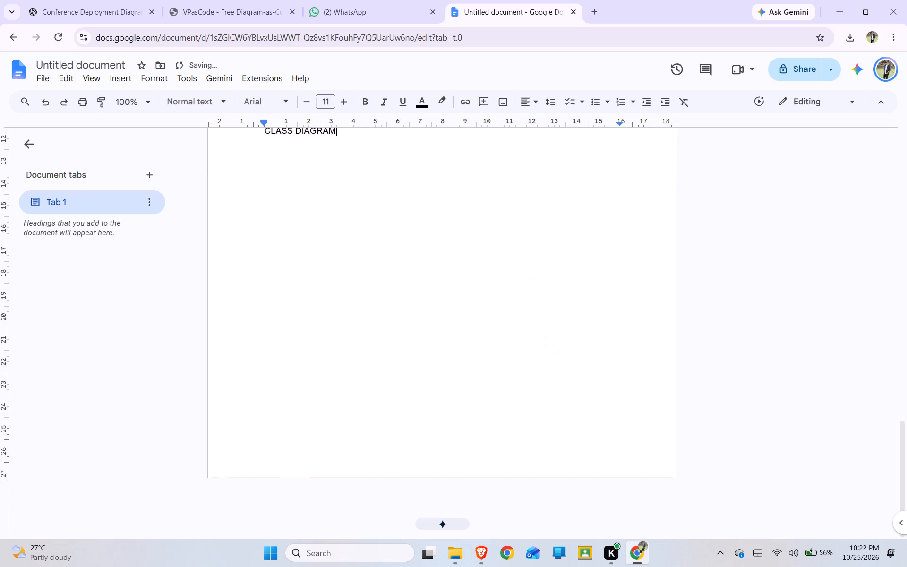
{"action": "left_click", "coordinate": [132, 79]}
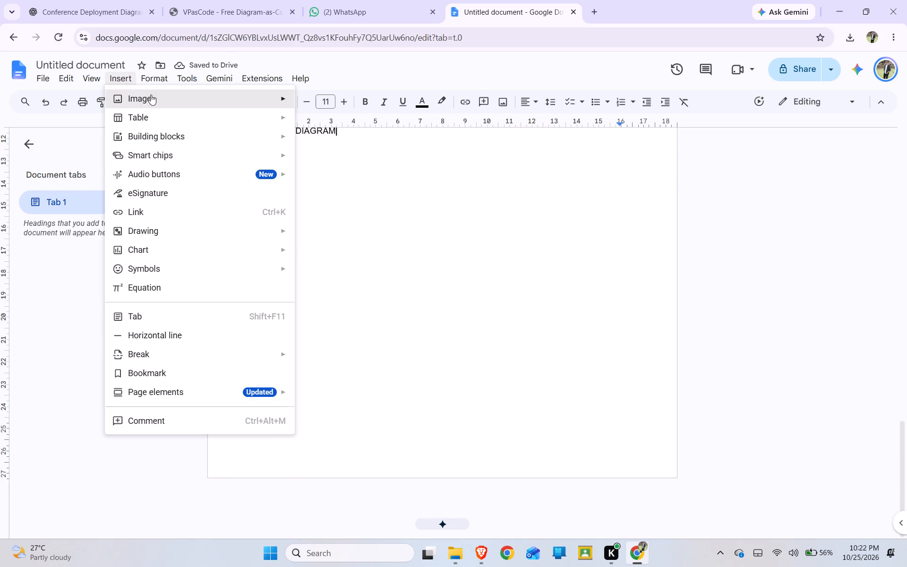
{"action": "left_click", "coordinate": [326, 131]}
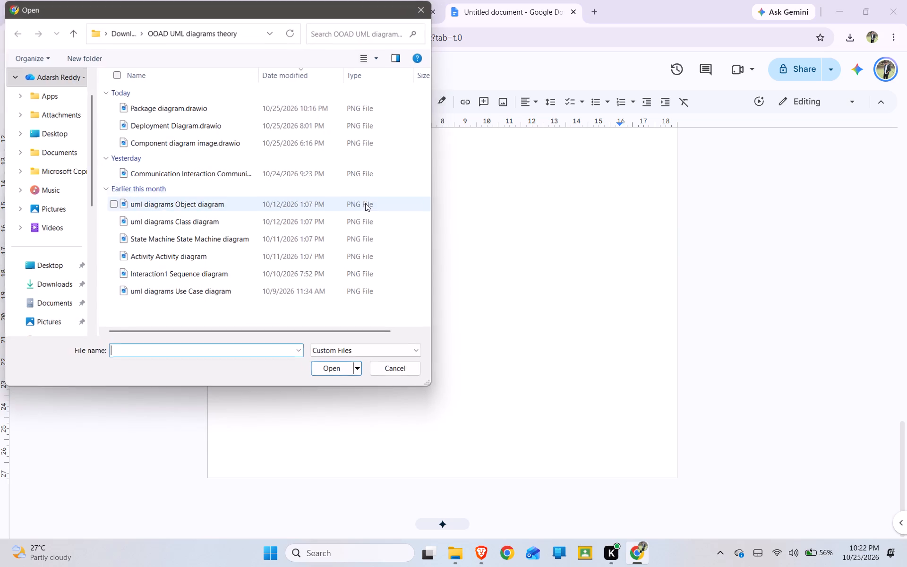
{"action": "left_click", "coordinate": [215, 219]}
{"action": "left_click", "coordinate": [320, 373]}
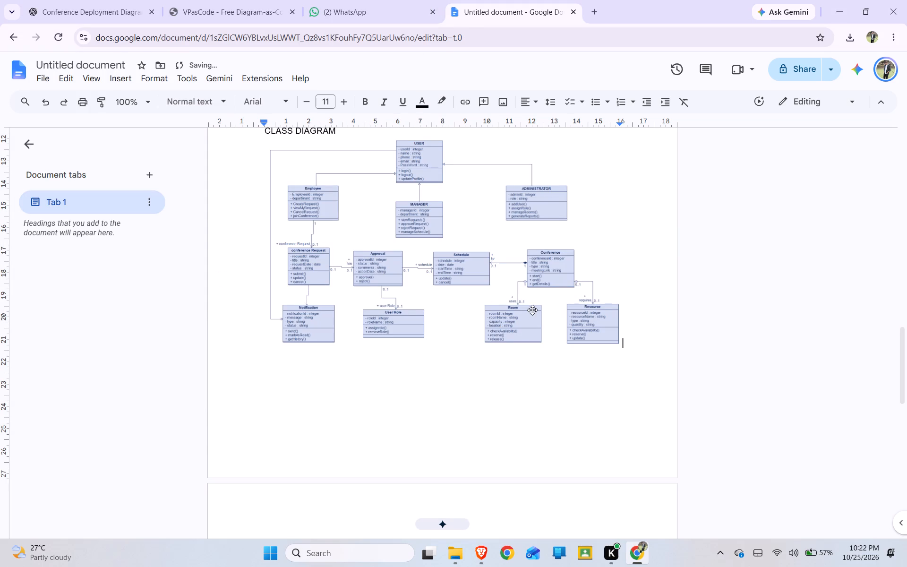
Move the class diagram image to its own line and add three blank lines between it and the "CLASS DIAGRAM" heading.
{"action": "scroll", "coordinate": [440, 271], "scroll_direction": "up", "scroll_amount": 2}
{"action": "scroll", "coordinate": [440, 280], "scroll_direction": "down", "scroll_amount": 2}
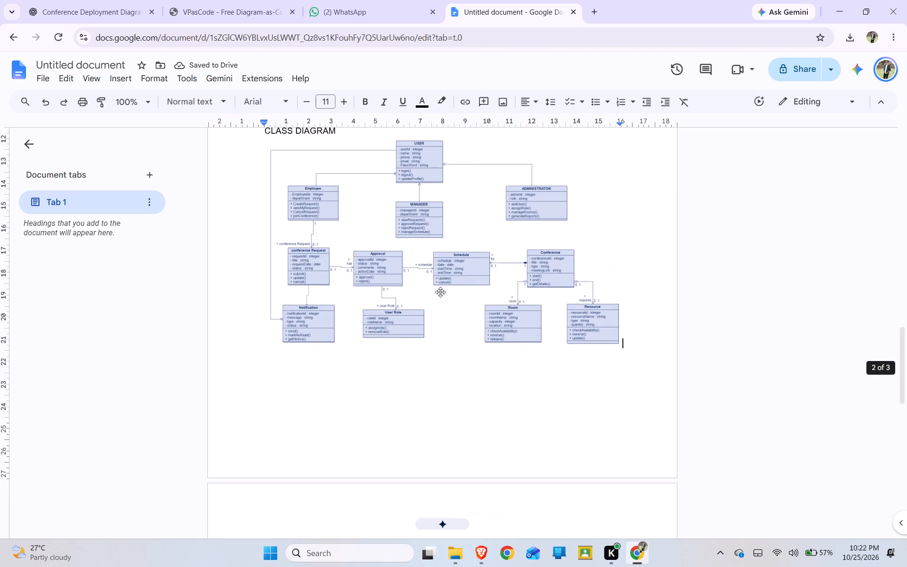
{"action": "left_click", "coordinate": [471, 268]}
{"action": "left_click", "coordinate": [445, 411]}
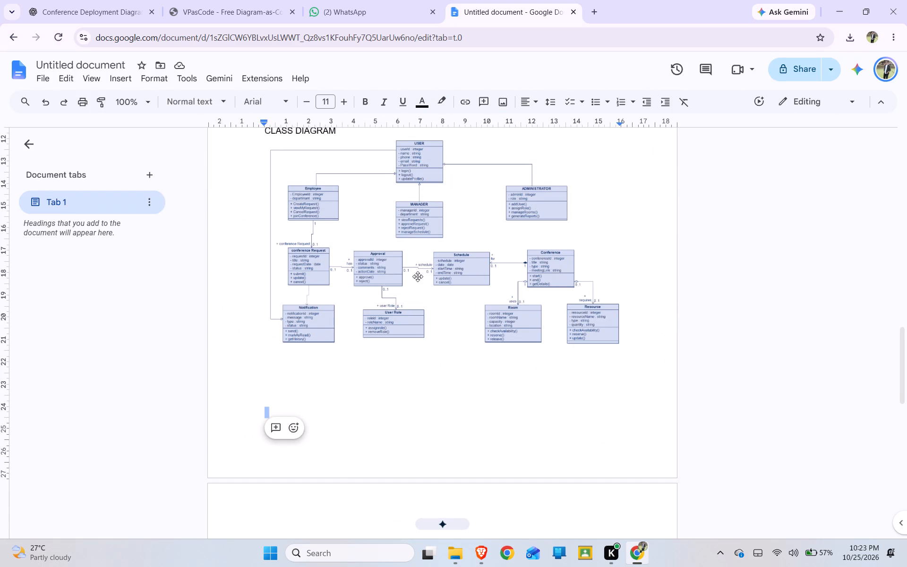
{"action": "scroll", "coordinate": [411, 255], "scroll_direction": "up", "scroll_amount": 1}
{"action": "left_click", "coordinate": [358, 496]}
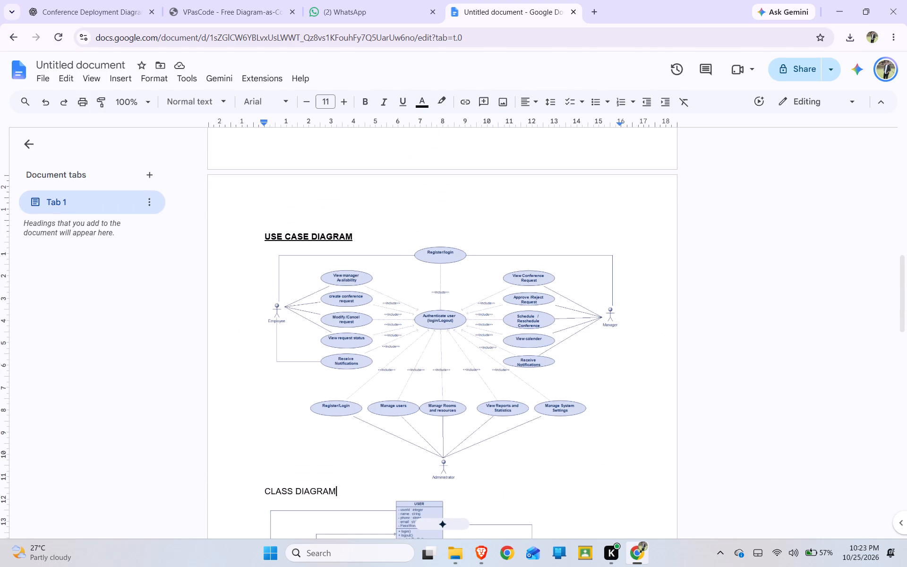
{"action": "key", "text": "Return"}
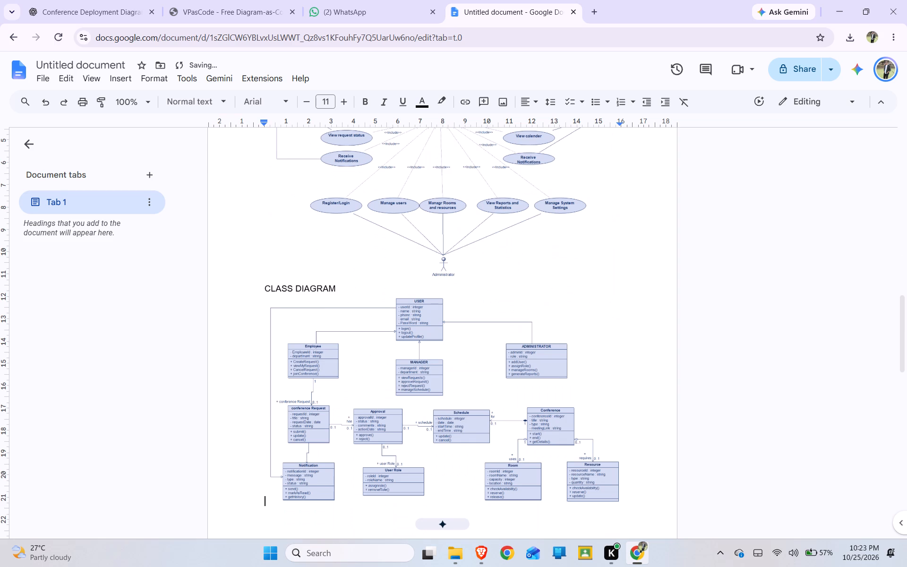
{"action": "left_click", "coordinate": [350, 289]}
{"action": "key", "text": "Return"}
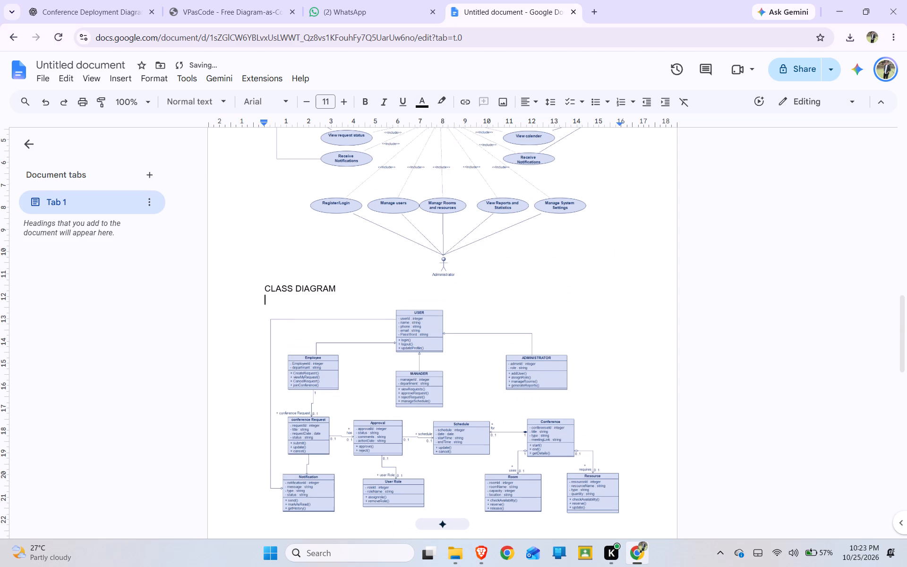
{"action": "key", "text": "Return"}
{"action": "key", "text": "Return"}
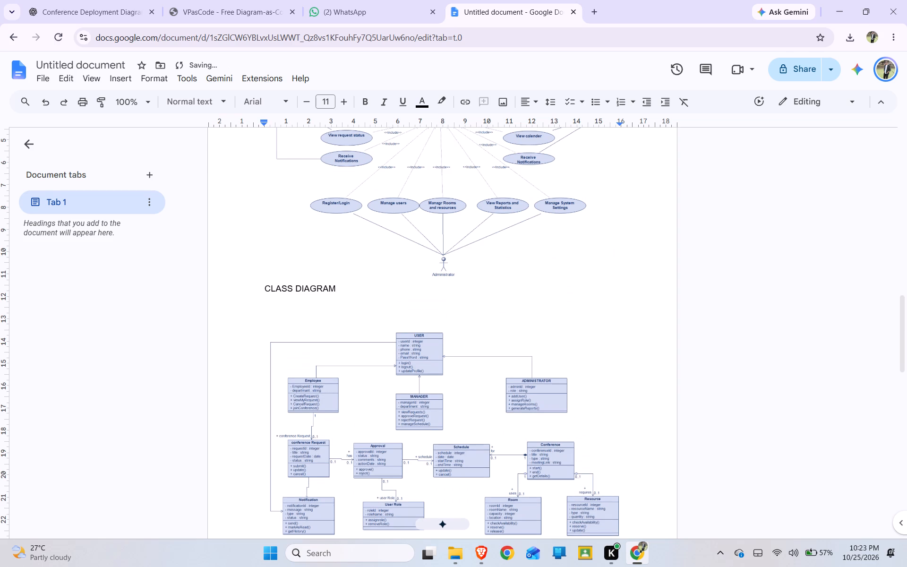
Add two blank lines between the use case diagram and the "CLASS DIAGRAM" heading.
{"action": "left_click", "coordinate": [616, 263]}
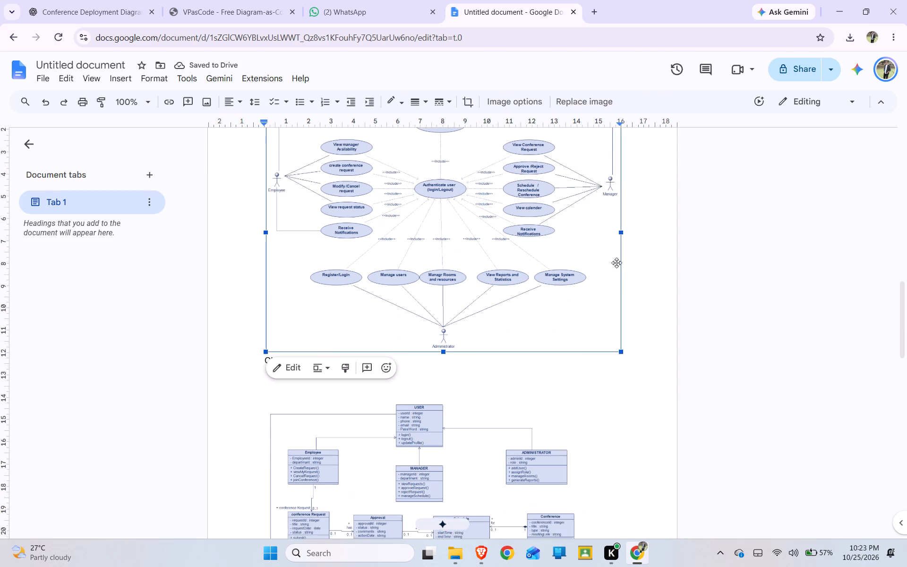
{"action": "left_click", "coordinate": [249, 416]}
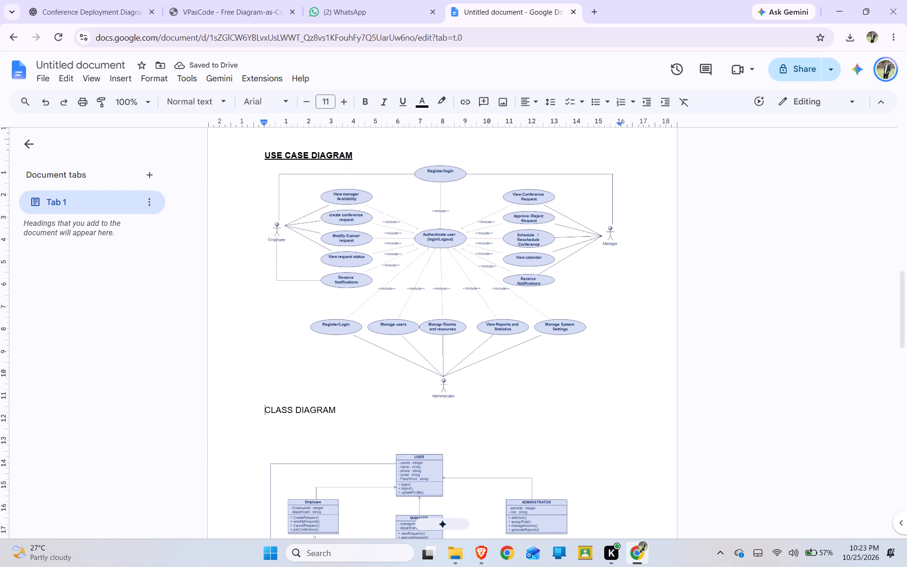
{"action": "key", "text": "Return"}
{"action": "key", "text": "Return"}
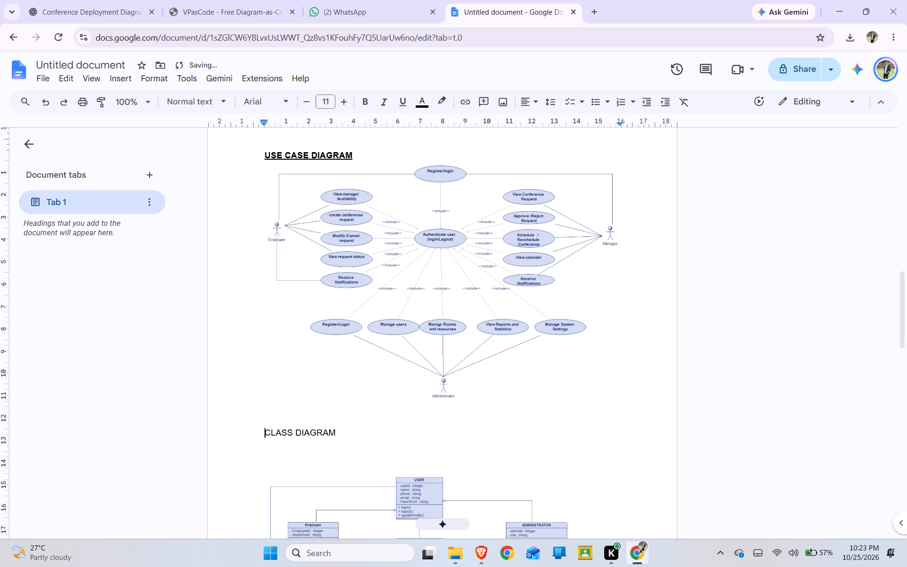
Remove one blank line between the "CLASS DIAGRAM" heading and the class diagram image.
{"action": "scroll", "coordinate": [516, 377], "scroll_direction": "down", "scroll_amount": 2}
{"action": "scroll", "coordinate": [522, 368], "scroll_direction": "up", "scroll_amount": 1}
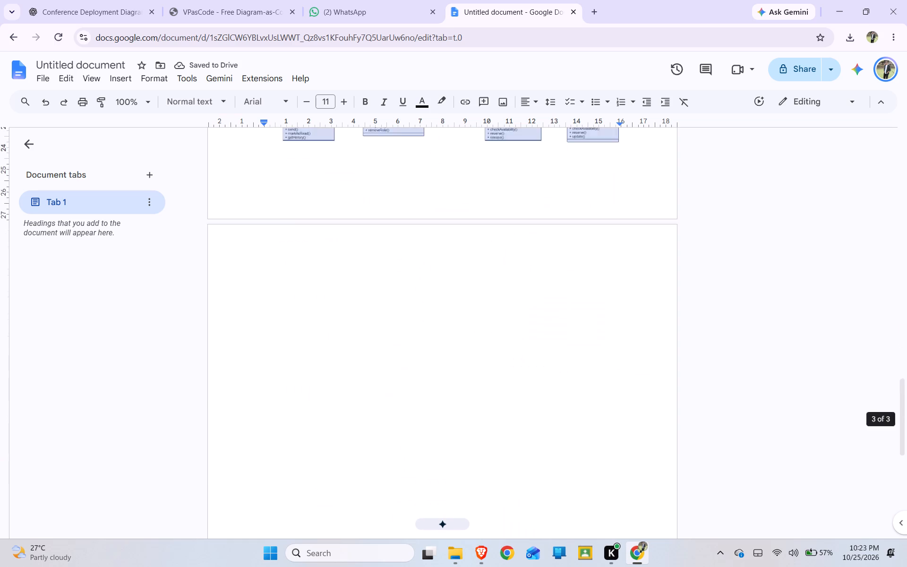
{"action": "scroll", "coordinate": [522, 368], "scroll_direction": "down", "scroll_amount": 1}
{"action": "scroll", "coordinate": [522, 368], "scroll_direction": "up", "scroll_amount": 2}
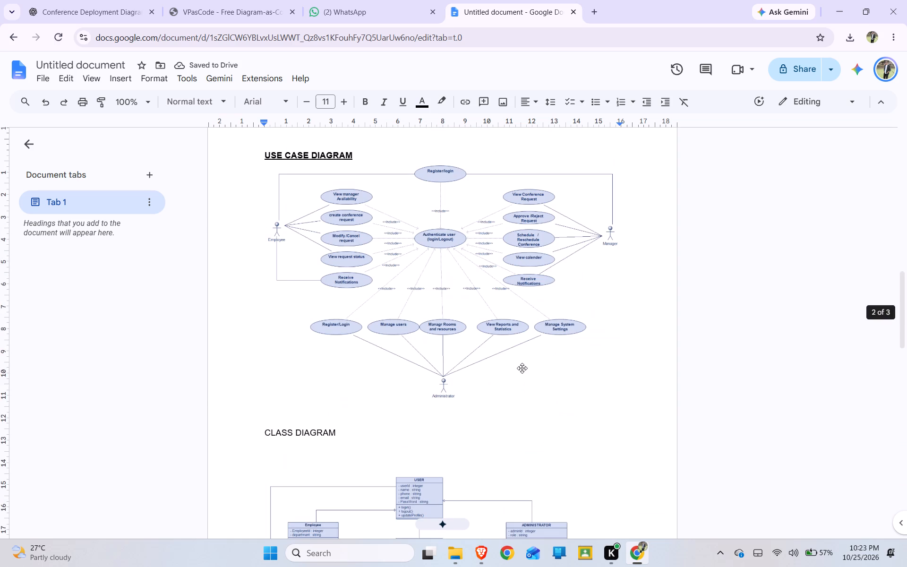
{"action": "key", "text": "Down"}
{"action": "key", "text": "Down"}
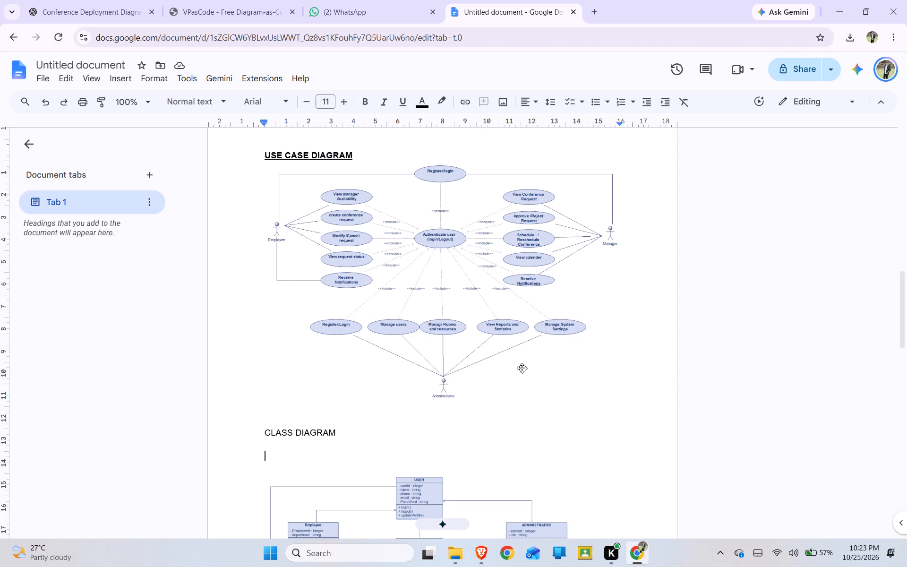
{"action": "key", "text": "BackSpace"}
Turn the "USE CASE DIAGRAM" heading into a numbered list item starting at 1.
{"action": "scroll", "coordinate": [624, 293], "scroll_direction": "down", "scroll_amount": 2}
{"action": "scroll", "coordinate": [599, 286], "scroll_direction": "up", "scroll_amount": 1}
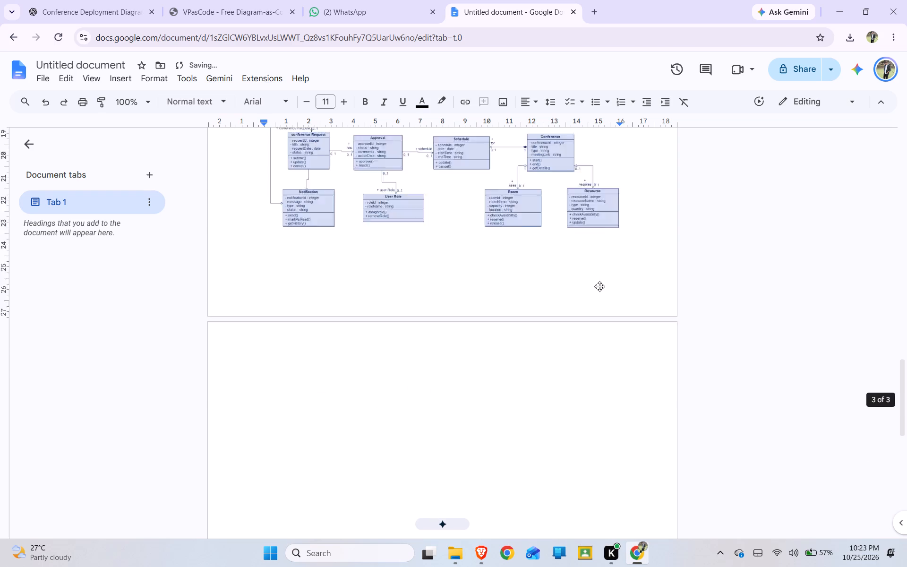
{"action": "scroll", "coordinate": [599, 286], "scroll_direction": "up", "scroll_amount": 2}
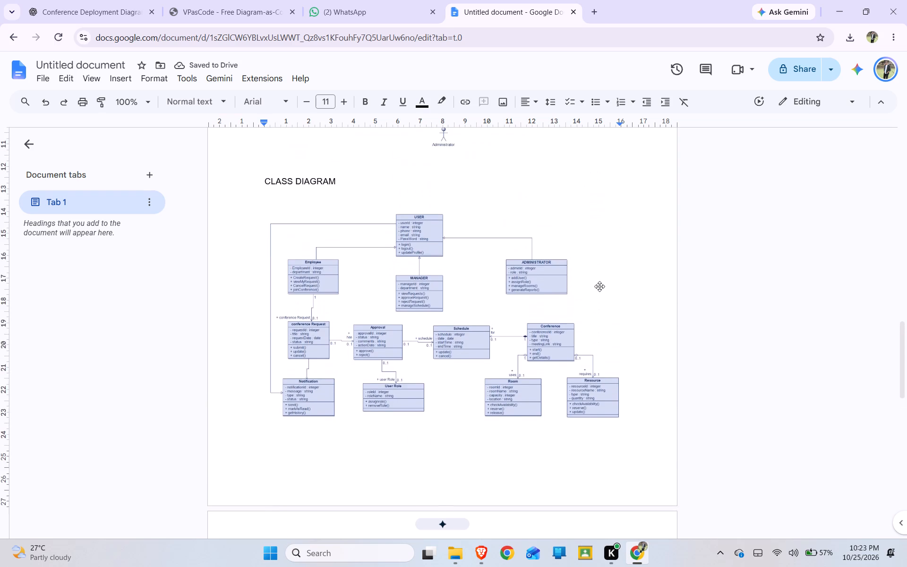
{"action": "scroll", "coordinate": [599, 286], "scroll_direction": "up", "scroll_amount": 3}
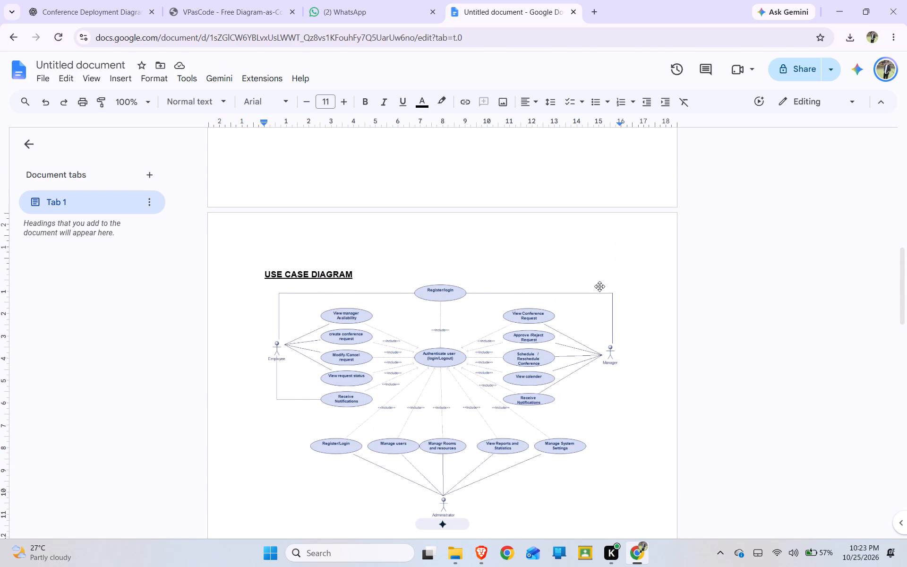
{"action": "left_click", "coordinate": [264, 273]}
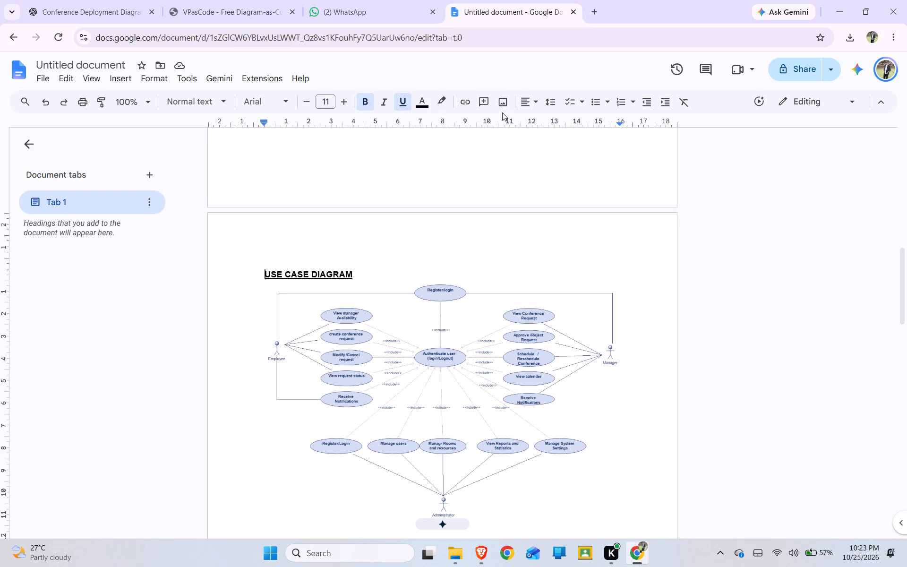
{"action": "left_click", "coordinate": [522, 103]}
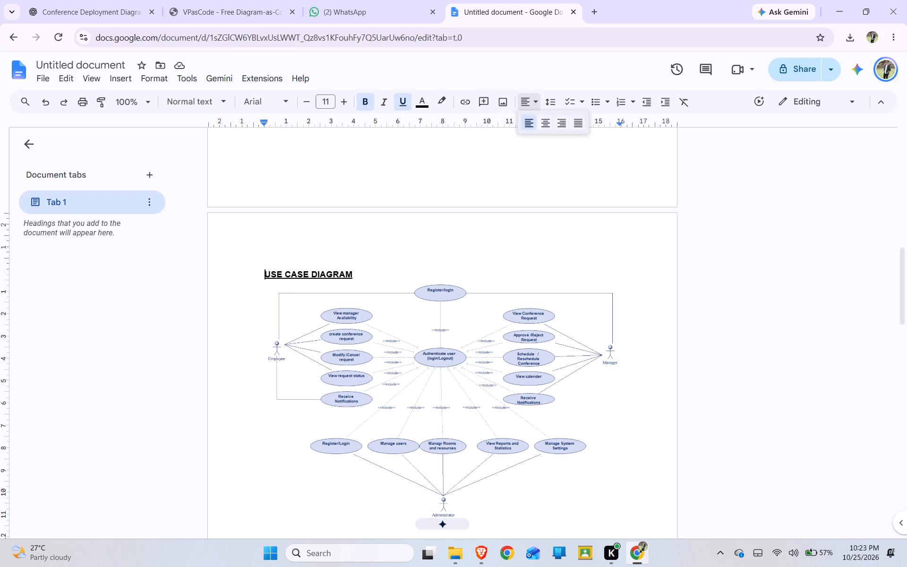
{"action": "left_click", "coordinate": [616, 96]}
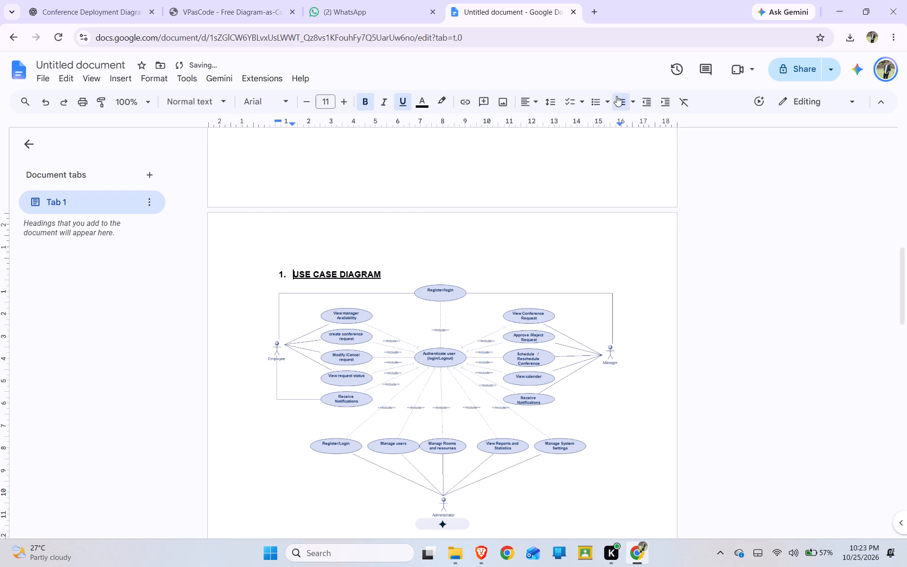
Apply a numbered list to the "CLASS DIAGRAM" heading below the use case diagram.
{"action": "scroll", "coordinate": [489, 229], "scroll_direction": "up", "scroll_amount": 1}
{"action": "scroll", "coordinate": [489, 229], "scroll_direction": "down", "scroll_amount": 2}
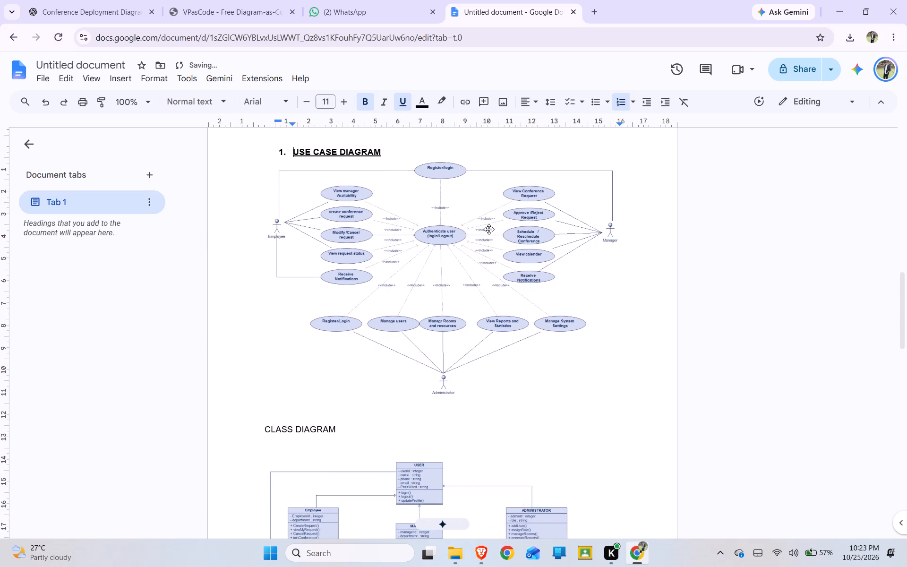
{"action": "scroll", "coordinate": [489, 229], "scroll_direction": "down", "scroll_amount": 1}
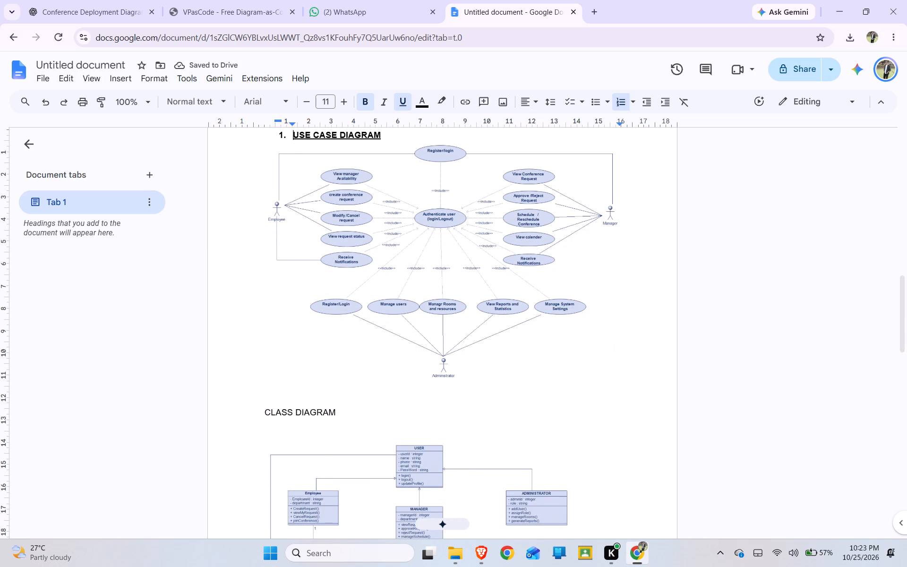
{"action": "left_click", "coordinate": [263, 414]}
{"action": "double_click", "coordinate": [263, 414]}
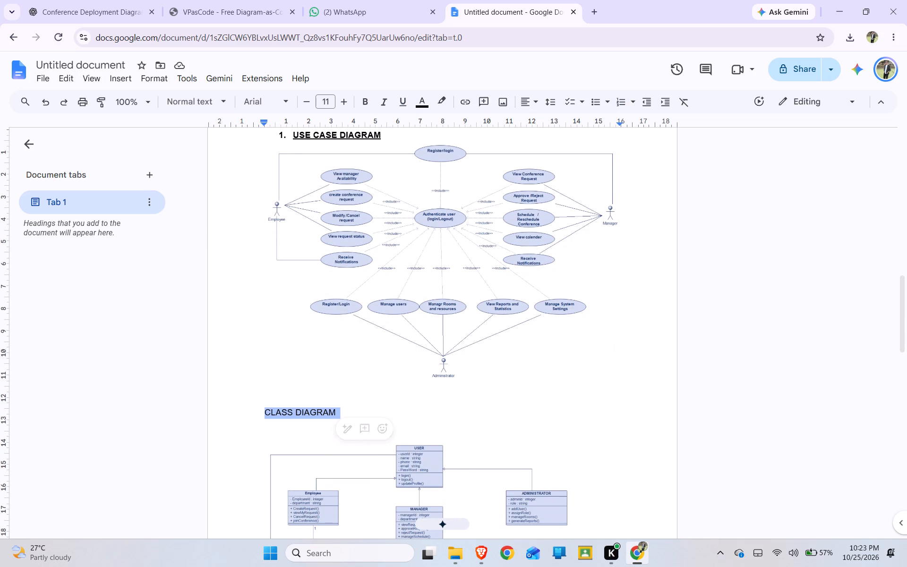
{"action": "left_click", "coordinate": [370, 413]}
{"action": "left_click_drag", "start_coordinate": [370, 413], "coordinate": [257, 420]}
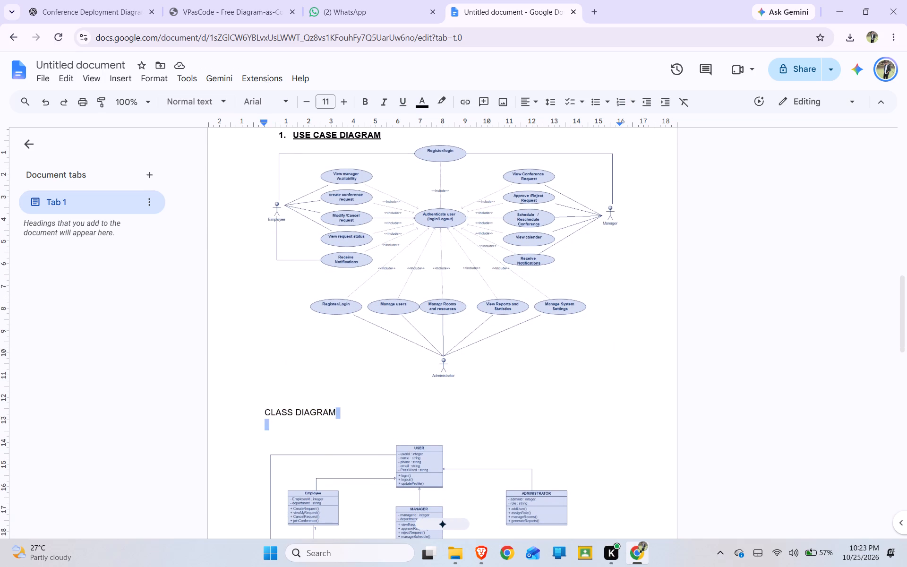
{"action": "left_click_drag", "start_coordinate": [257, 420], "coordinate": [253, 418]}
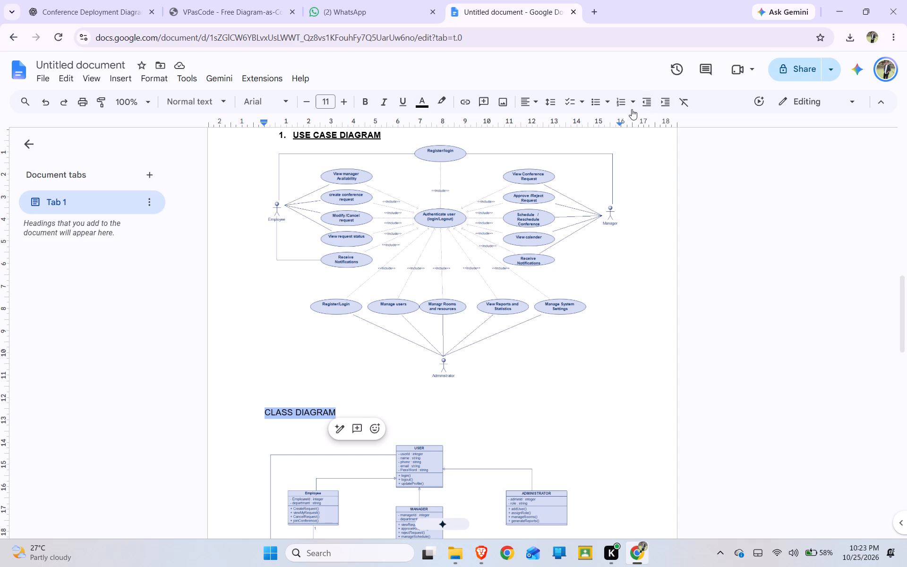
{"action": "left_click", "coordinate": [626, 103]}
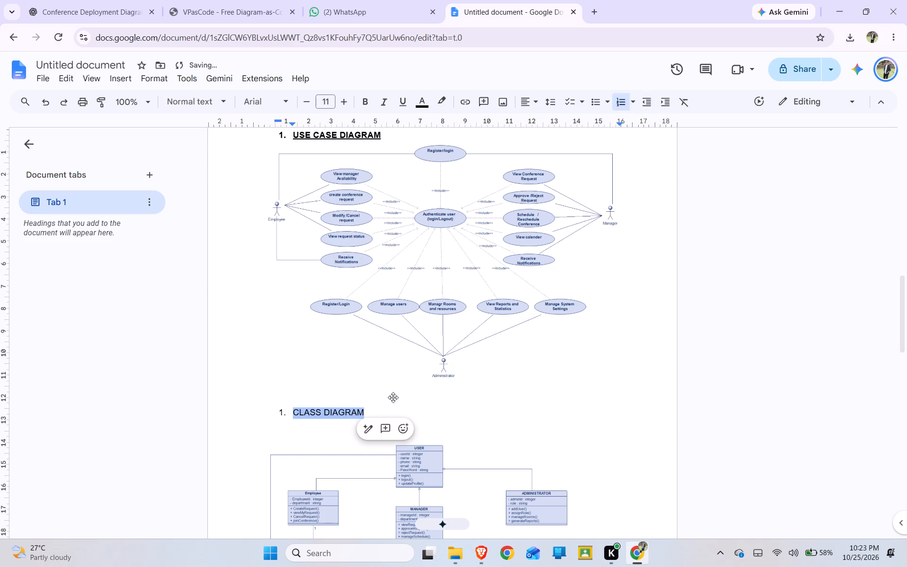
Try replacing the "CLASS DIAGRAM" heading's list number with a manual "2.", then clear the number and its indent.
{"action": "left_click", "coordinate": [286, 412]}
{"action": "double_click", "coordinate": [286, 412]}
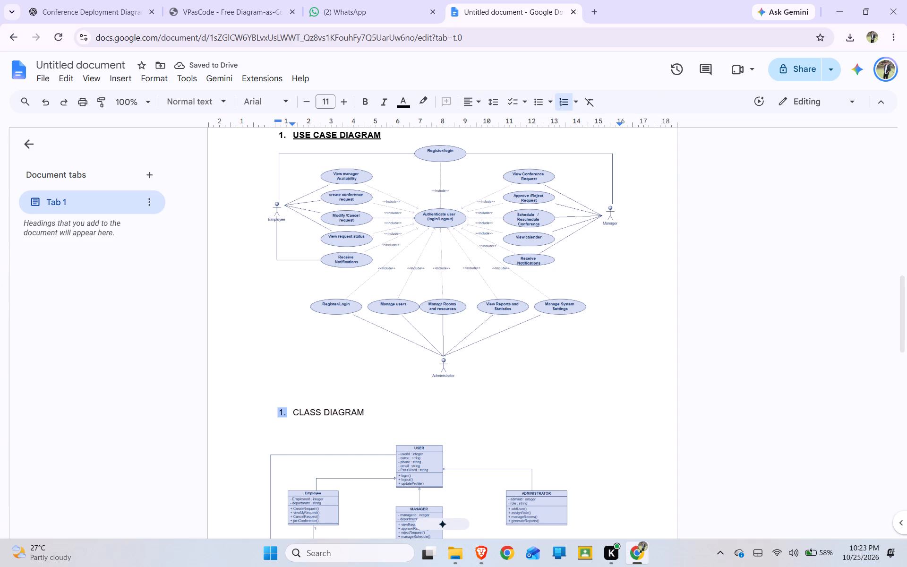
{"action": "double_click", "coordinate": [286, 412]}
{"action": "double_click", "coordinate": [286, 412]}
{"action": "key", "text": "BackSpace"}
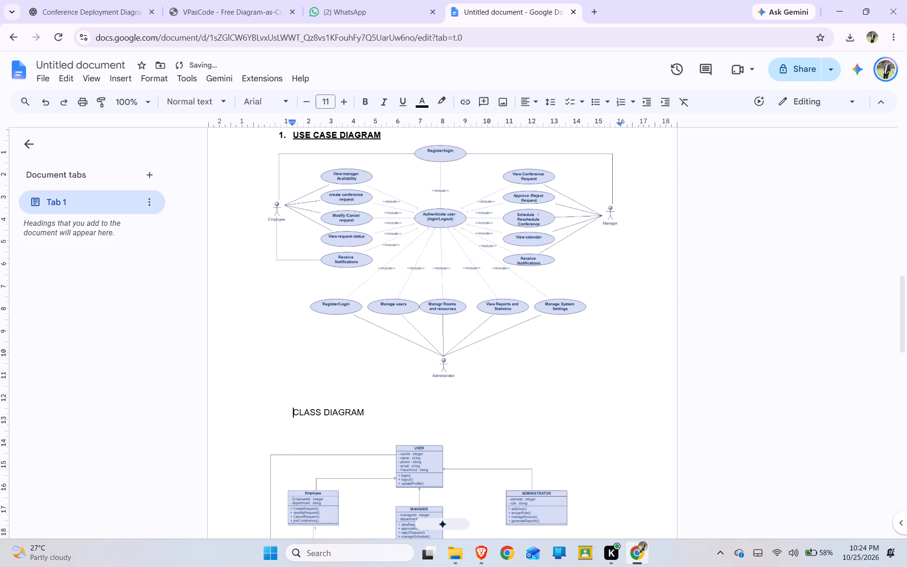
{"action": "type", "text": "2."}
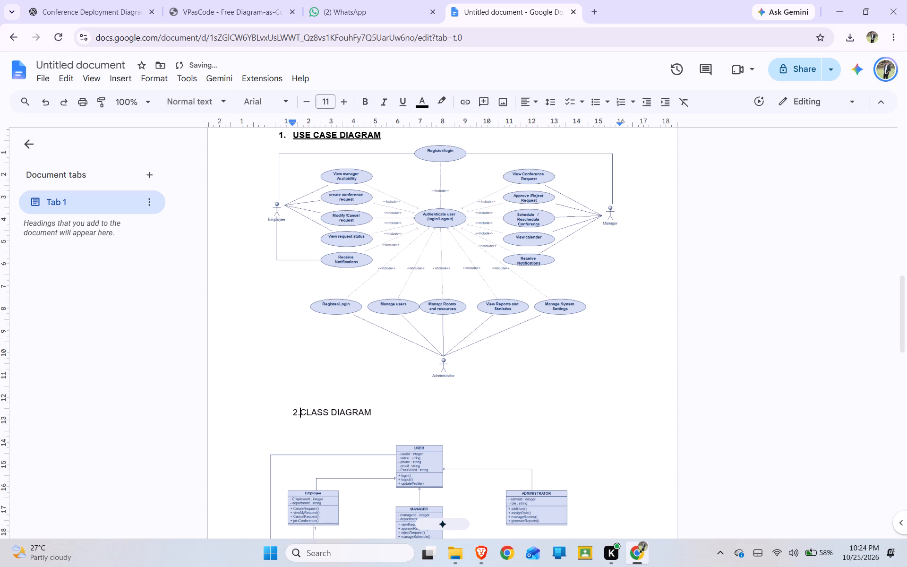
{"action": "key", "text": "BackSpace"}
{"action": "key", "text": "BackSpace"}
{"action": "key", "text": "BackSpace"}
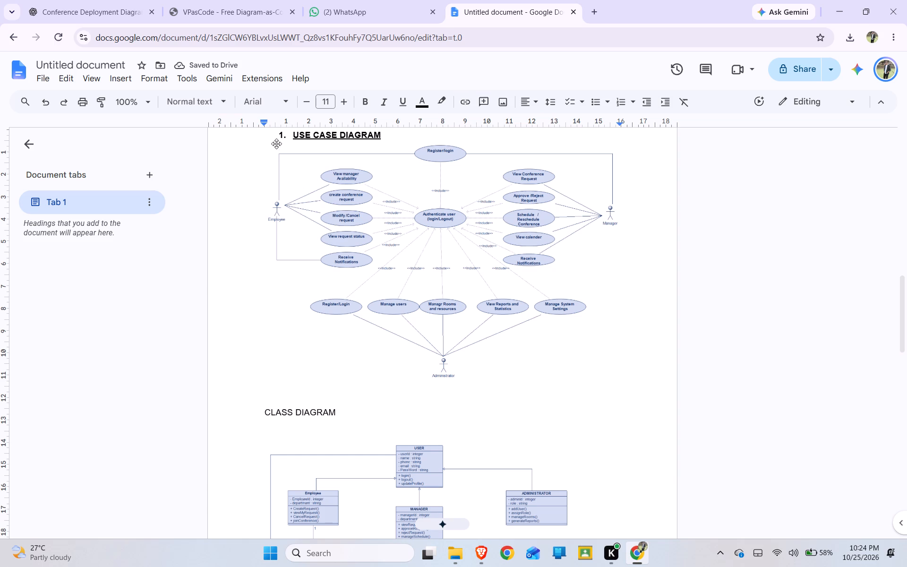
Delete the "CLASS DIAGRAM" heading located between the use case diagram and the class diagram.
{"action": "left_click_drag", "start_coordinate": [279, 133], "coordinate": [351, 428]}
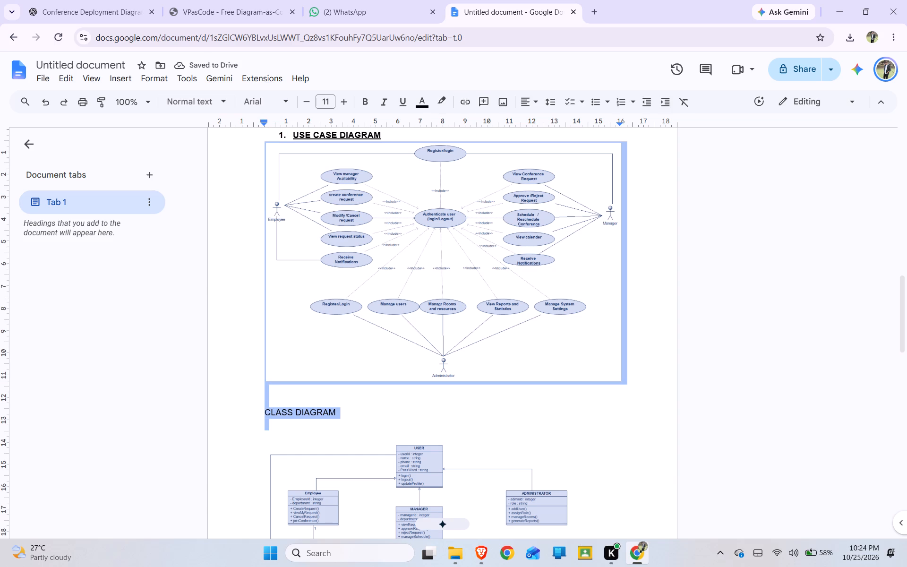
{"action": "left_click", "coordinate": [354, 428]}
{"action": "left_click", "coordinate": [265, 408]}
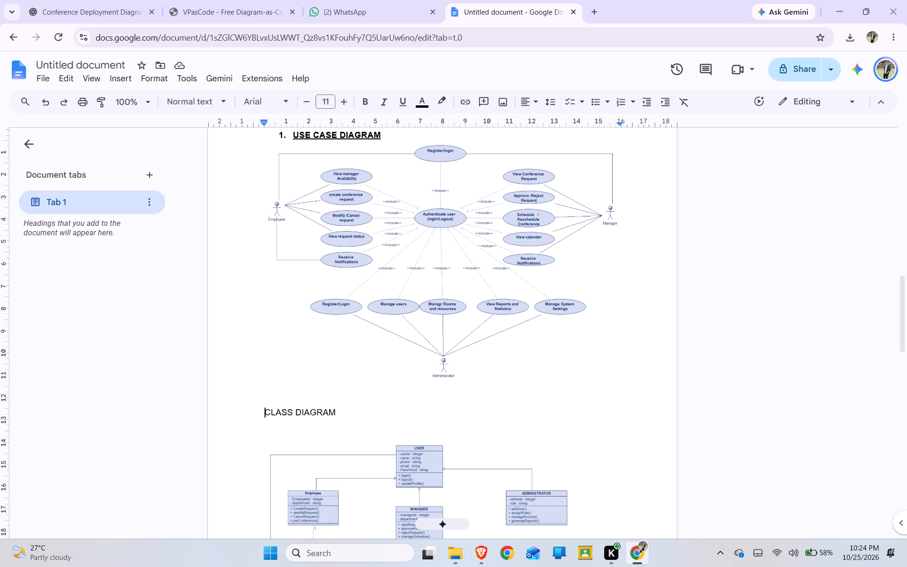
{"action": "left_click", "coordinate": [346, 416]}
{"action": "left_click_drag", "start_coordinate": [346, 416], "coordinate": [331, 414]}
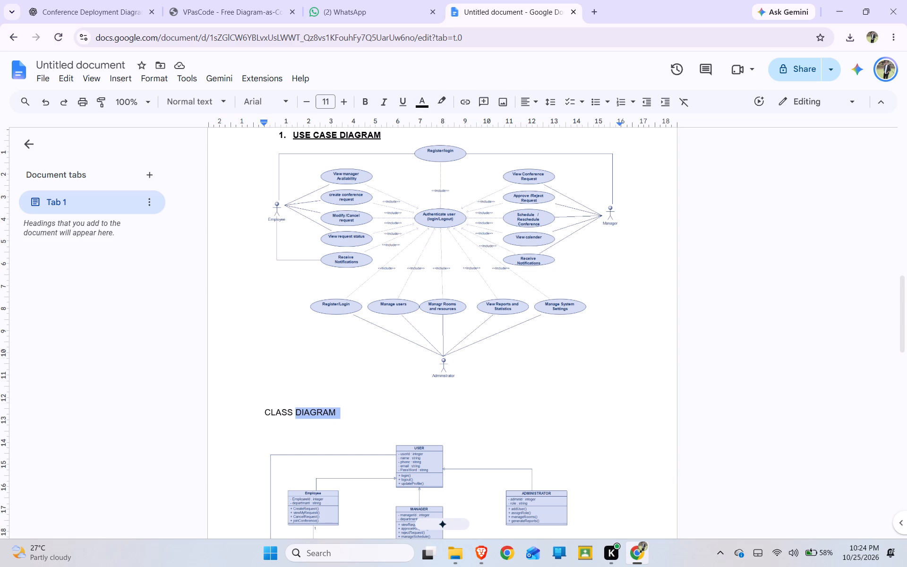
{"action": "left_click_drag", "start_coordinate": [331, 414], "coordinate": [274, 407]}
{"action": "key", "text": "BackSpace"}
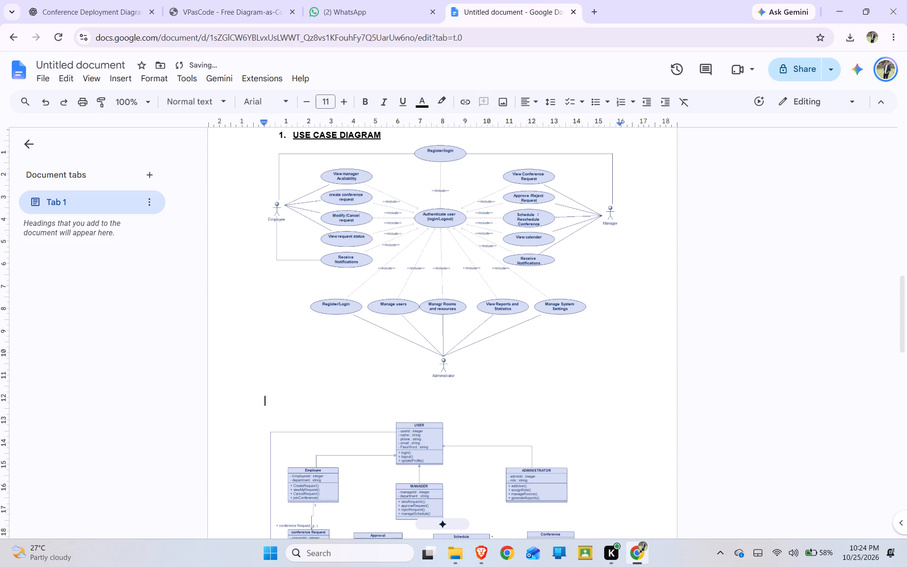
Add "CLASS DIAGRAM" as the second numbered list item directly below "USE CASE DIAGRAM".
{"action": "left_click", "coordinate": [385, 137]}
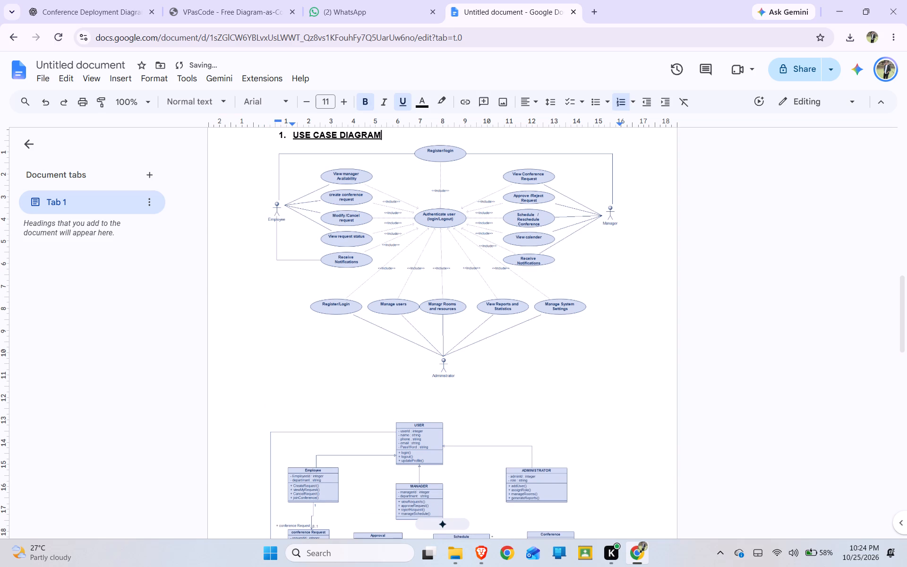
{"action": "key", "text": "Return"}
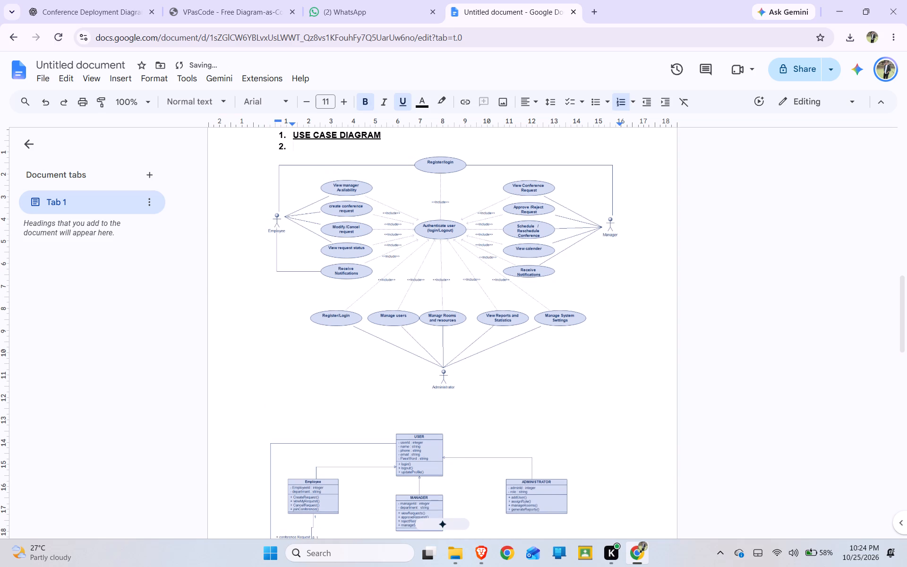
{"action": "type", "text": "CLASS"}
{"action": "key", "text": "space"}
{"action": "key", "text": "d"}
{"action": "type", "text": "IAGRAM"}
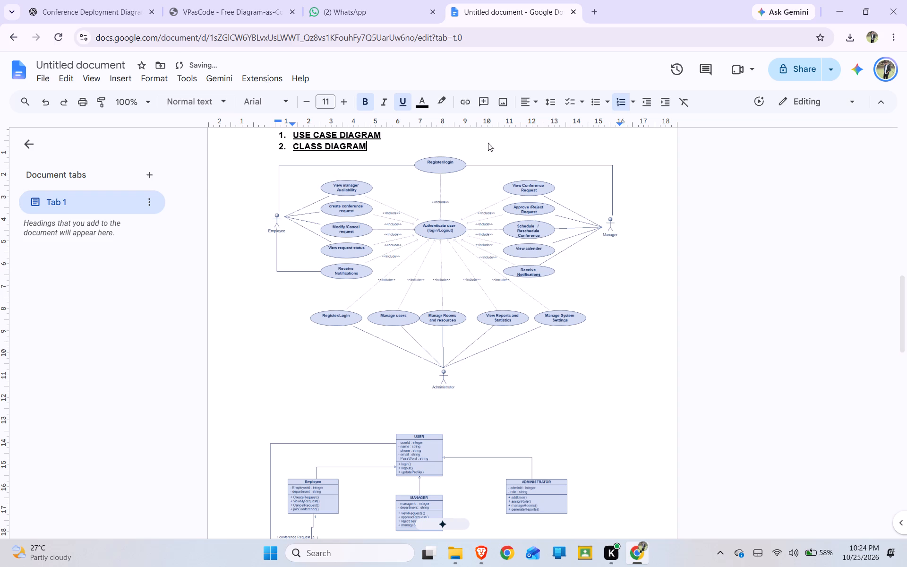
Cut the class diagram image from below the use case diagram.
{"action": "left_click", "coordinate": [442, 464]}
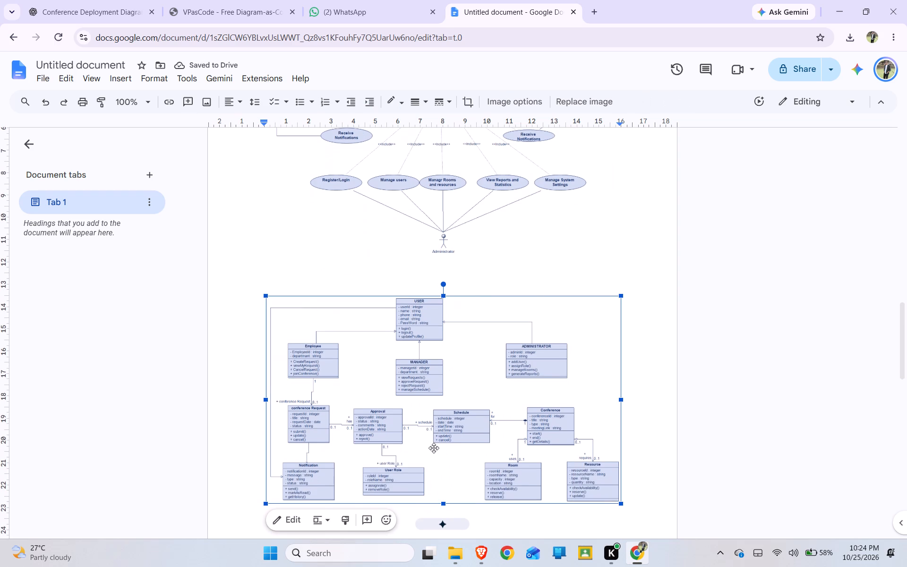
{"action": "key", "text": "ctrl+x"}
Add "OBJECT DIAGRAM" as the third numbered list item directly below "CLASS DIAGRAM".
{"action": "scroll", "coordinate": [409, 395], "scroll_direction": "up", "scroll_amount": 2}
{"action": "scroll", "coordinate": [414, 406], "scroll_direction": "down", "scroll_amount": 2}
{"action": "scroll", "coordinate": [414, 406], "scroll_direction": "up", "scroll_amount": 1}
{"action": "left_click", "coordinate": [377, 370]}
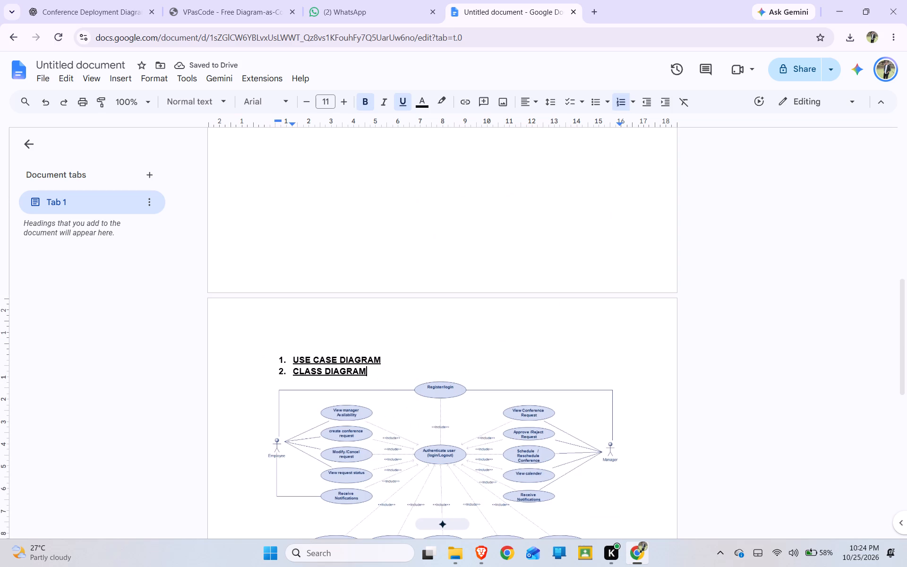
{"action": "key", "text": "Return"}
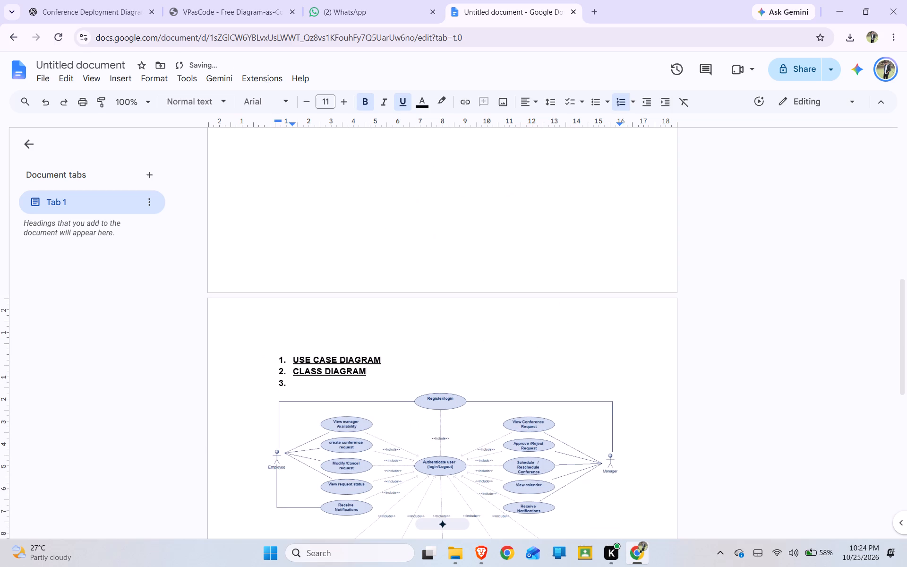
{"action": "key", "text": "o"}
{"action": "key", "text": "b"}
{"action": "type", "text": "JE"}
{"action": "type", "text": "CT"}
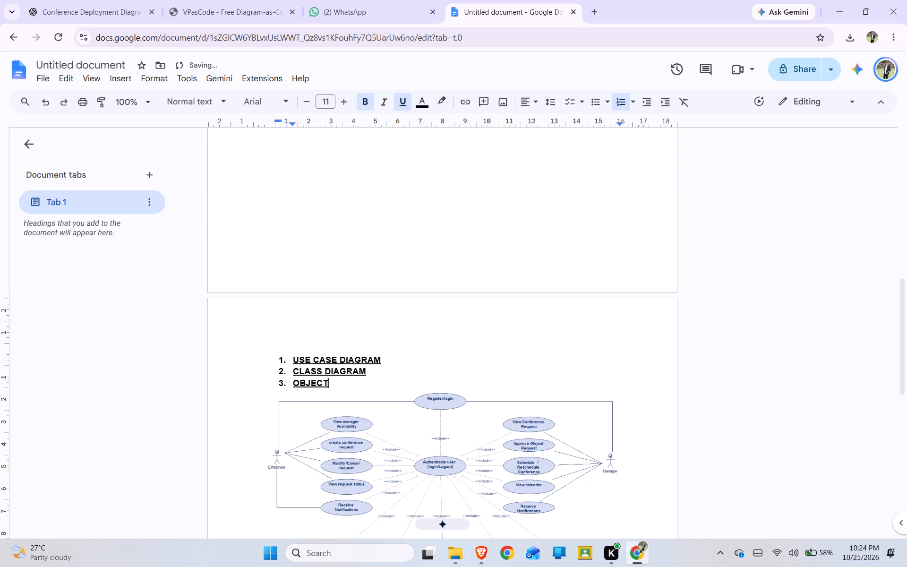
{"action": "key", "text": "space"}
{"action": "type", "text": "DIAGRAM"}
Continue the numbered list with the headings "SEQUENCE DIAGRAM", "COMMUNICATION DIAGRAM" and "ACTIVITY DIAGRAM" as items 4 to 6.
{"action": "key", "text": "Return"}
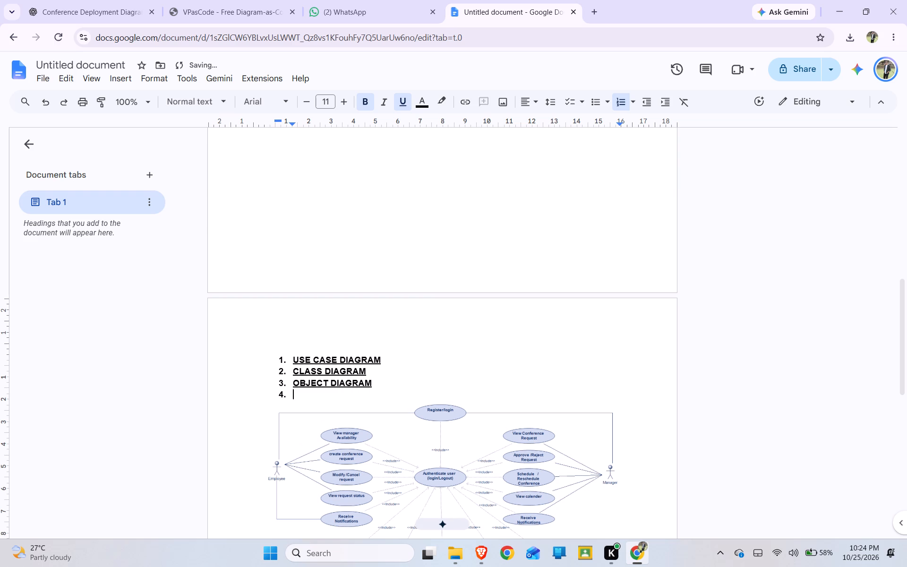
{"action": "type", "text": "SEQUENCE DIAGRAM"}
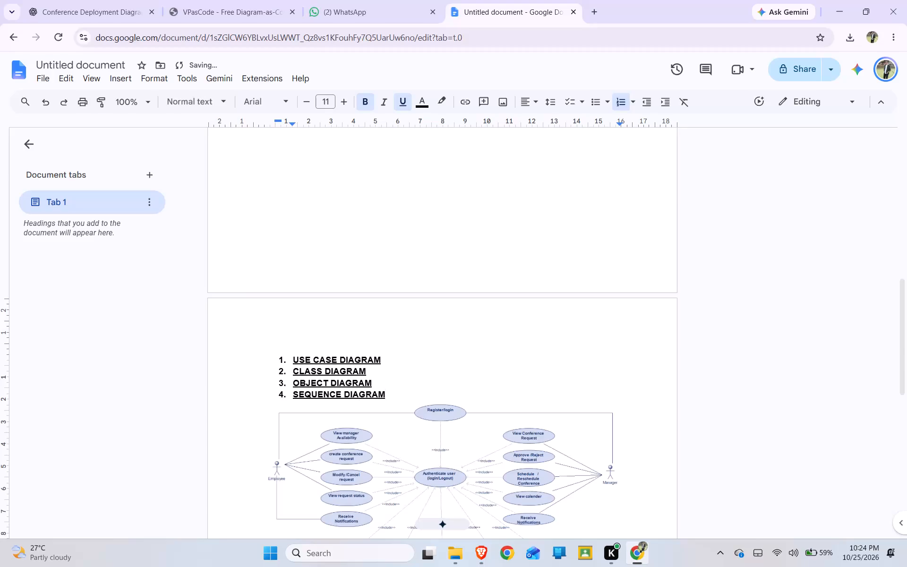
{"action": "key", "text": "Return"}
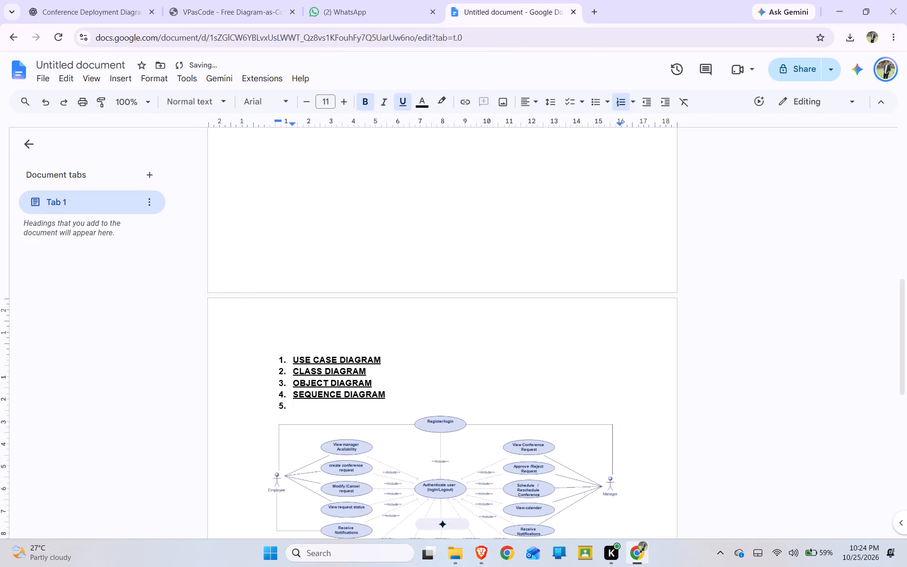
{"action": "type", "text": "COMMUNICATION DIAGRAM"}
{"action": "key", "text": "Return"}
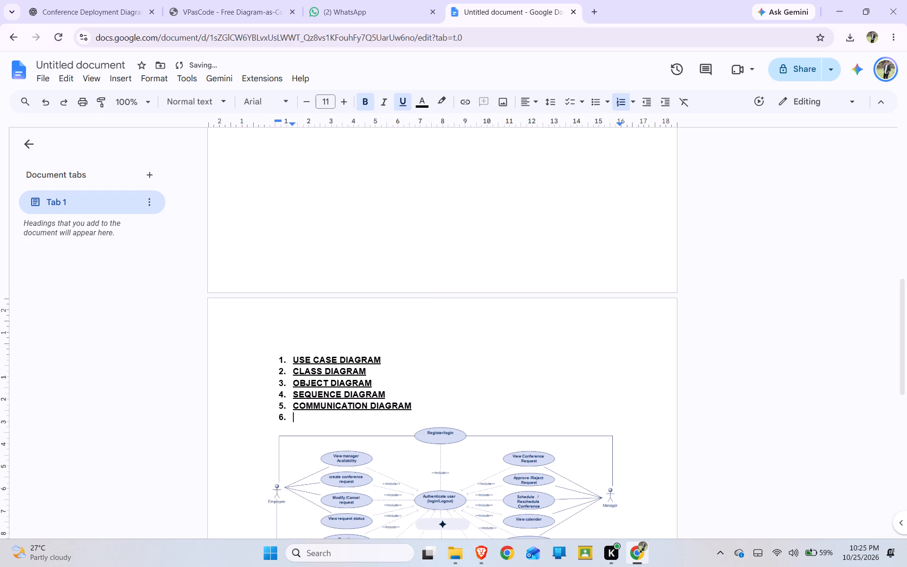
{"action": "type", "text": "ACTIVITY DIAGRAM"}
Complete the numbered list with "STATE MACHINE DIAGRAM", "COMPONENT DIAGRAM", "DEPLOYMENT DIAGRAM" and "PACKAGE DIAGRAM" as items 7 to 10.
{"action": "key", "text": "Return"}
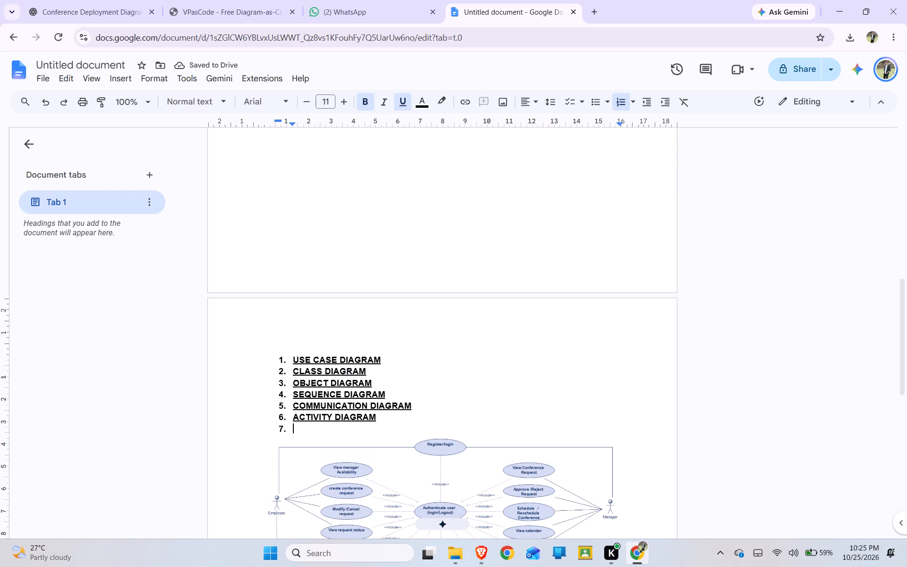
{"action": "type", "text": "STATE"}
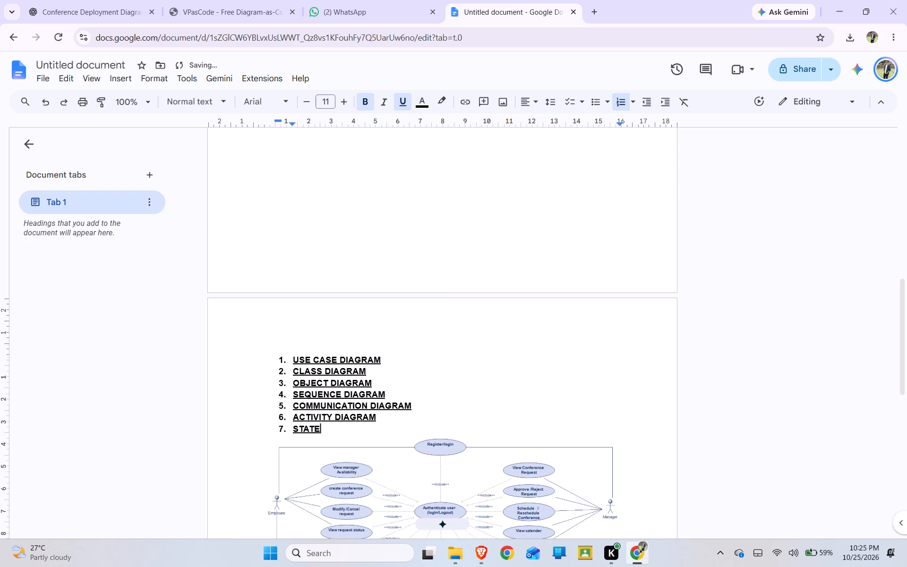
{"action": "key", "text": "space"}
{"action": "type", "text": "MACHINE DIAGRAM"}
{"action": "key", "text": "Return"}
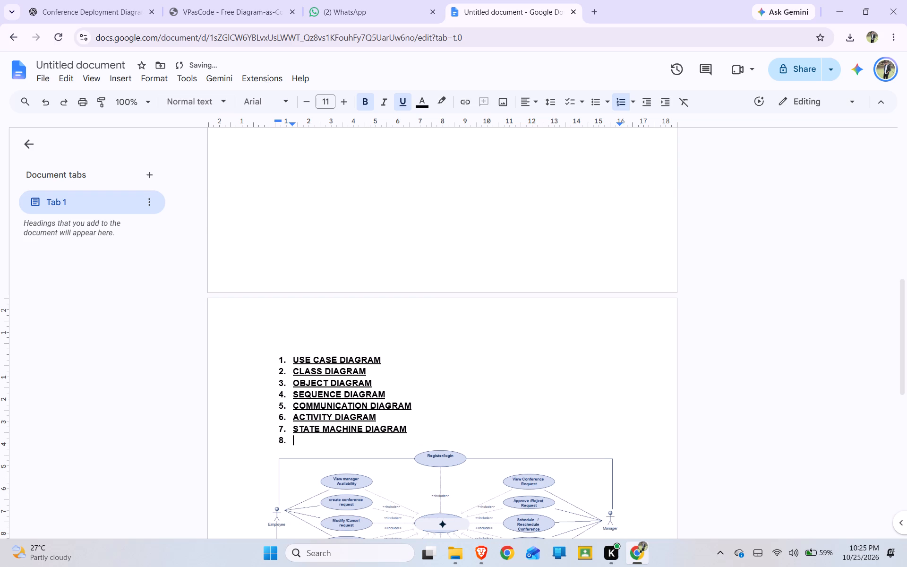
{"action": "type", "text": "COMPONENT DIAGRAM"}
{"action": "key", "text": "Return"}
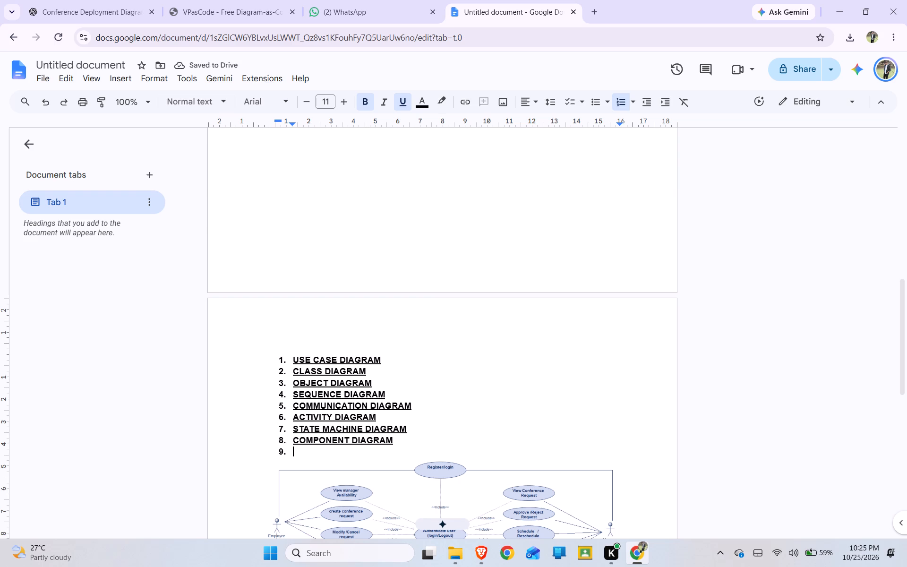
{"action": "type", "text": "DEPLOY"}
{"action": "type", "text": "MENT DIAGRAM"}
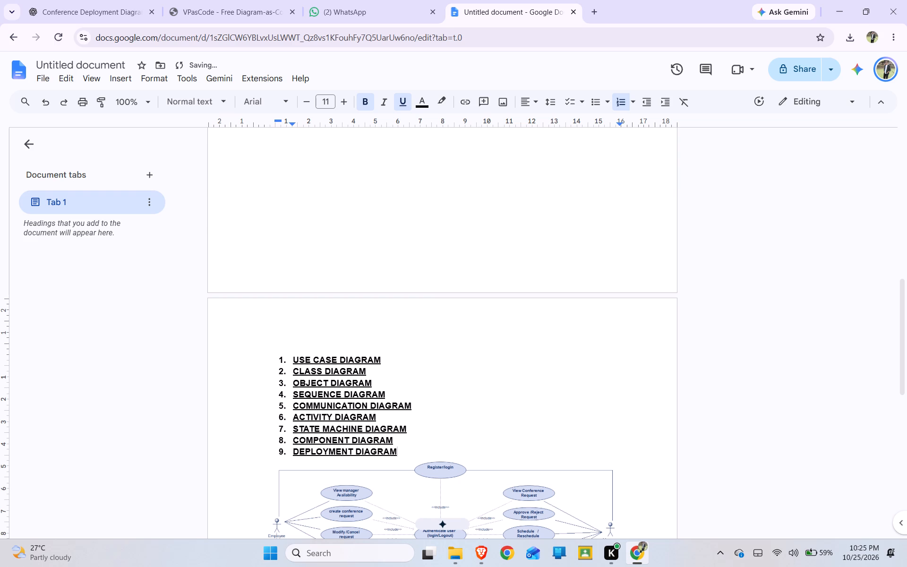
{"action": "key", "text": "Return"}
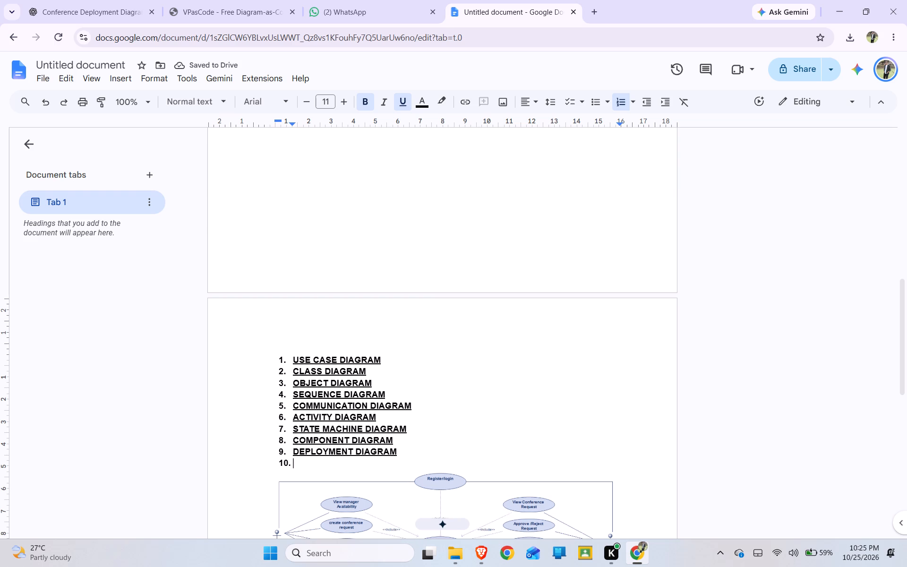
{"action": "type", "text": "PA"}
{"action": "type", "text": "CKAGE DIAGRAM"}
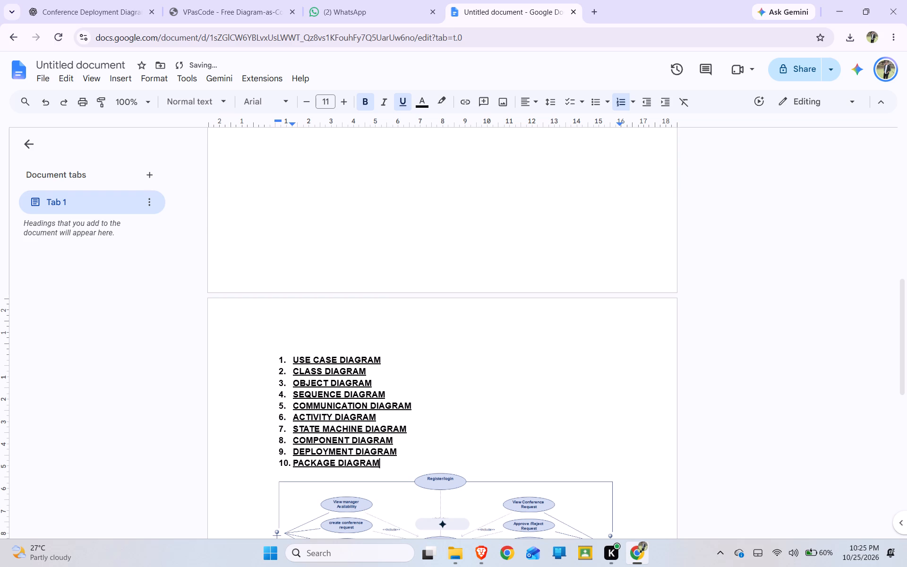
Move the use case diagram image from below the heading list to a new line directly under "USE CASE DIAGRAM".
{"action": "left_click", "coordinate": [569, 393]}
{"action": "left_click", "coordinate": [513, 522]}
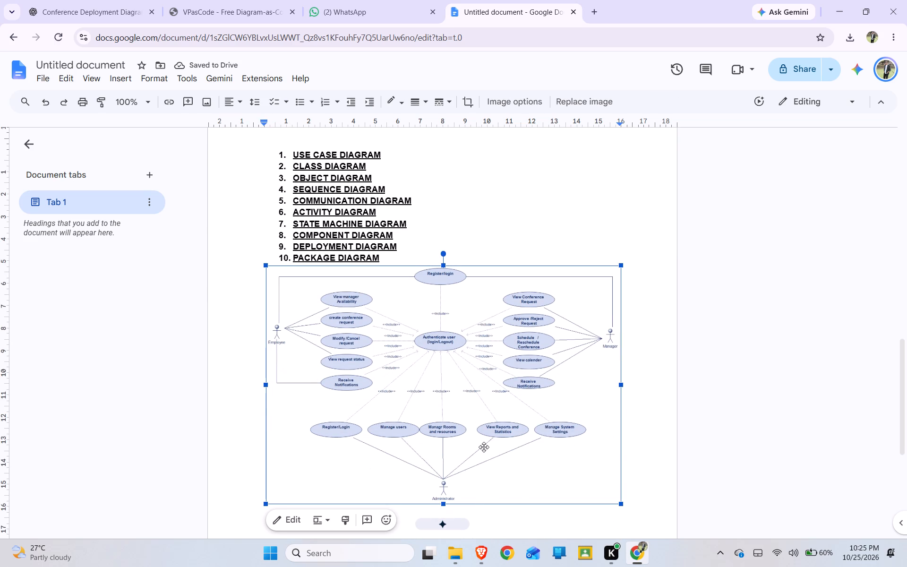
{"action": "key", "text": "ctrl+x"}
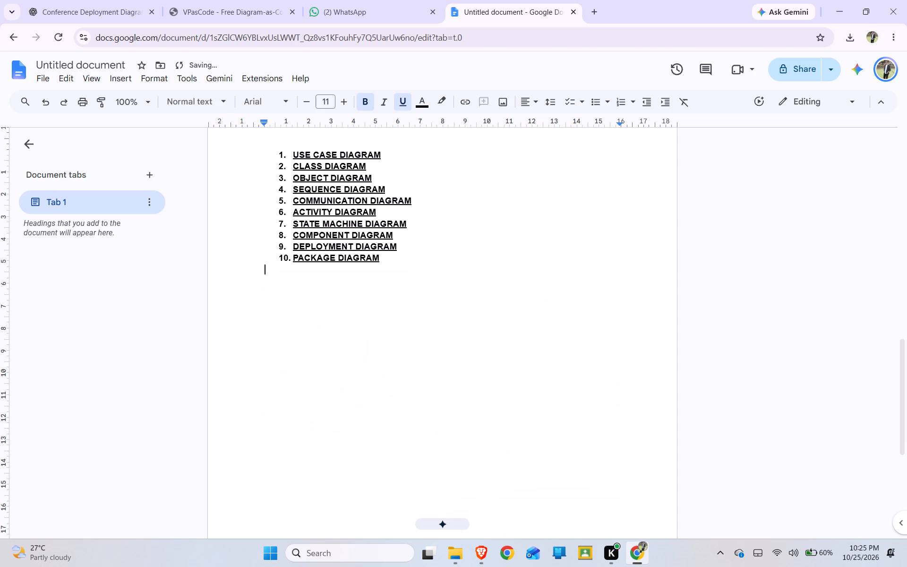
{"action": "left_click", "coordinate": [395, 161]}
{"action": "key", "text": "Return"}
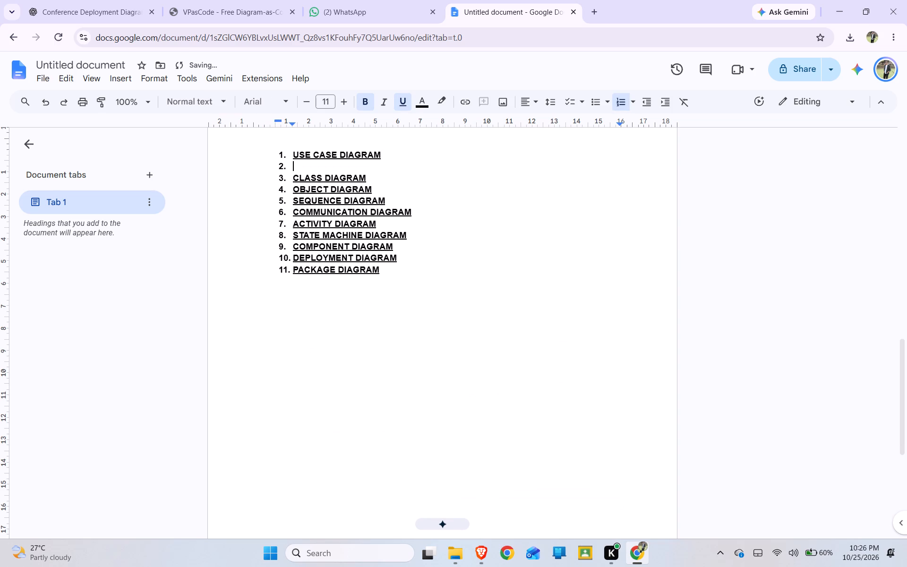
{"action": "key", "text": "ctrl+v"}
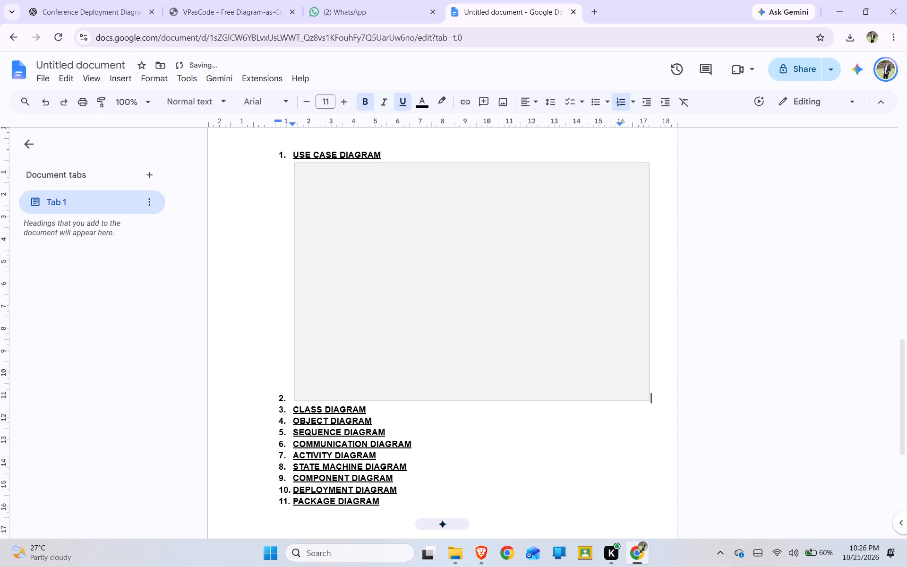
Remove the list number from the line holding the use case diagram image.
{"action": "left_click", "coordinate": [294, 399]}
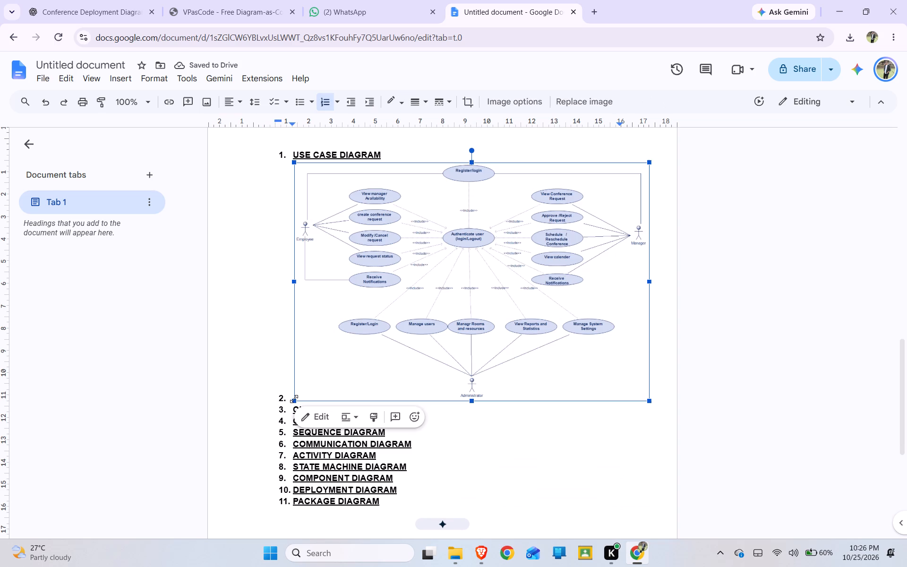
{"action": "left_click", "coordinate": [285, 398]}
{"action": "double_click", "coordinate": [285, 398]}
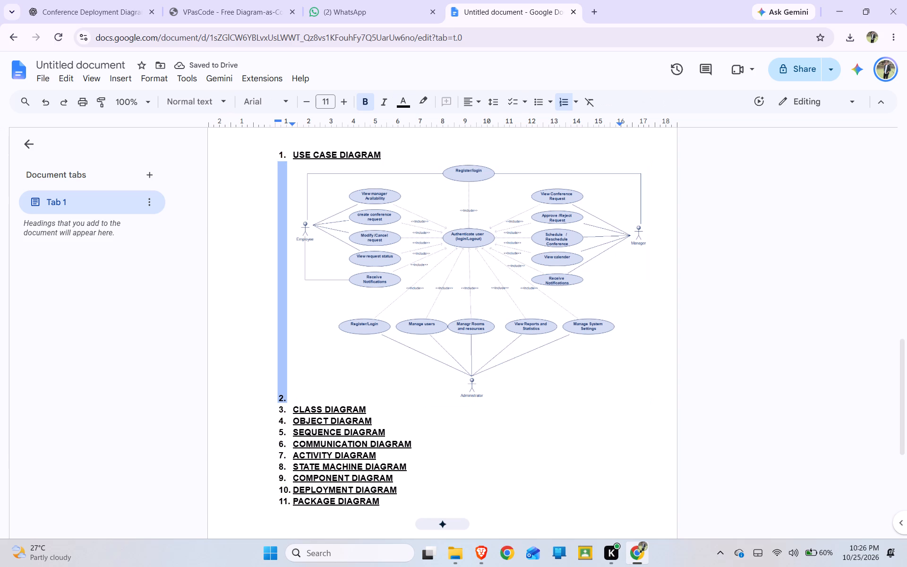
{"action": "key", "text": "BackSpace"}
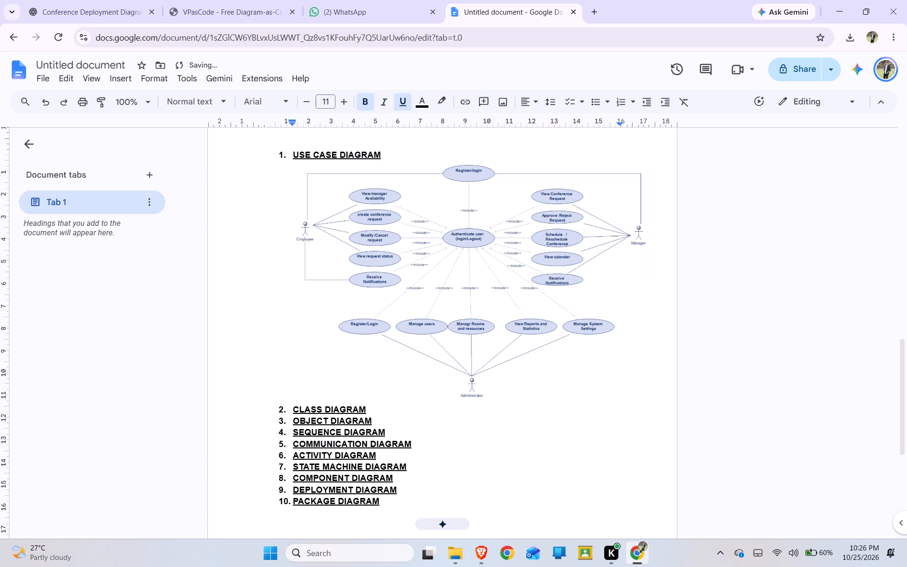
Insert the "uml diagrams Class diagram" image from the computer on a new unnumbered line below the "CLASS DIAGRAM" heading.
{"action": "left_click", "coordinate": [372, 410]}
{"action": "key", "text": "Return"}
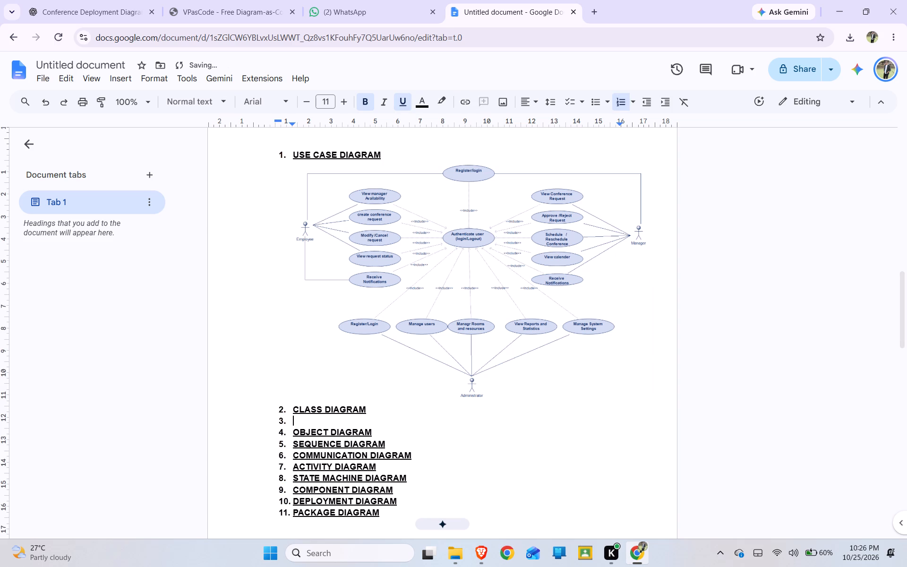
{"action": "key", "text": "BackSpace"}
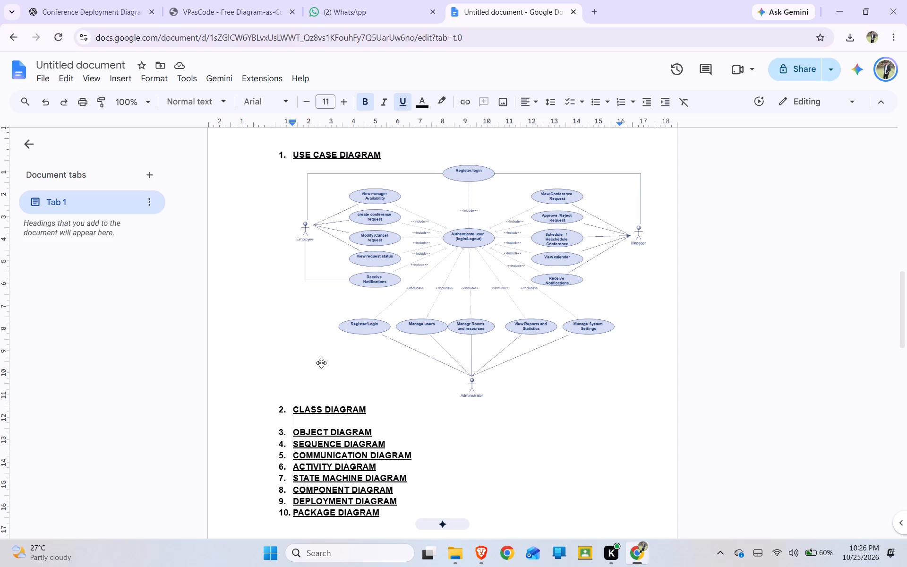
{"action": "left_click", "coordinate": [107, 83]}
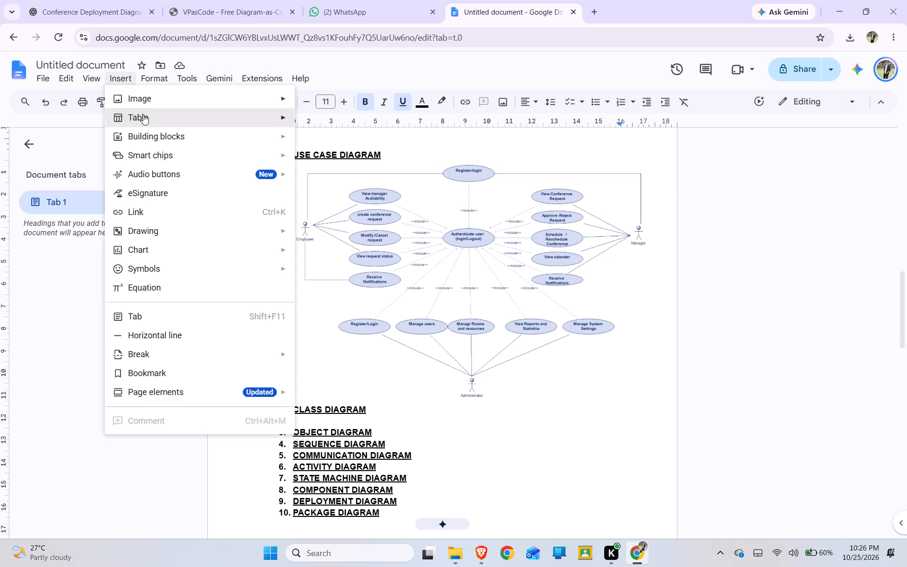
{"action": "left_click", "coordinate": [335, 124]}
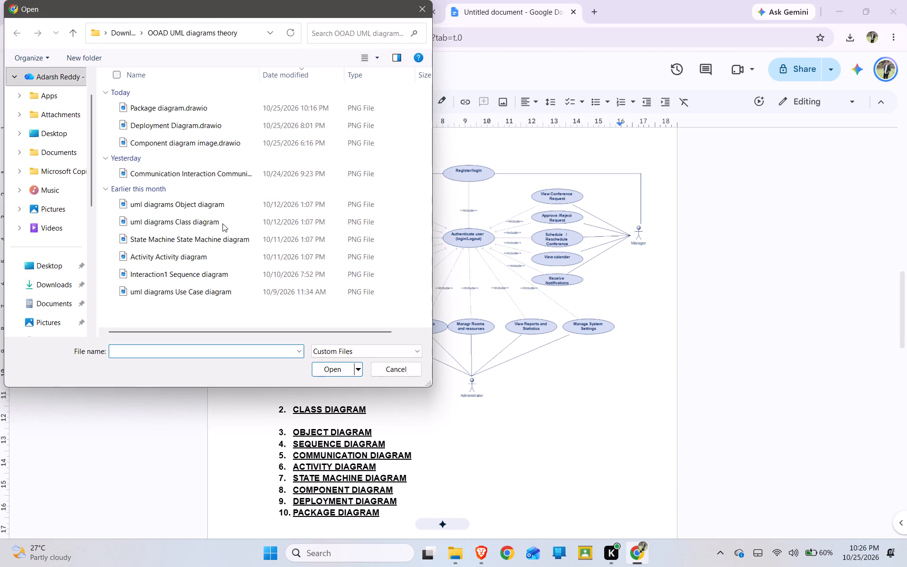
{"action": "left_click", "coordinate": [222, 223]}
{"action": "key", "text": "Return"}
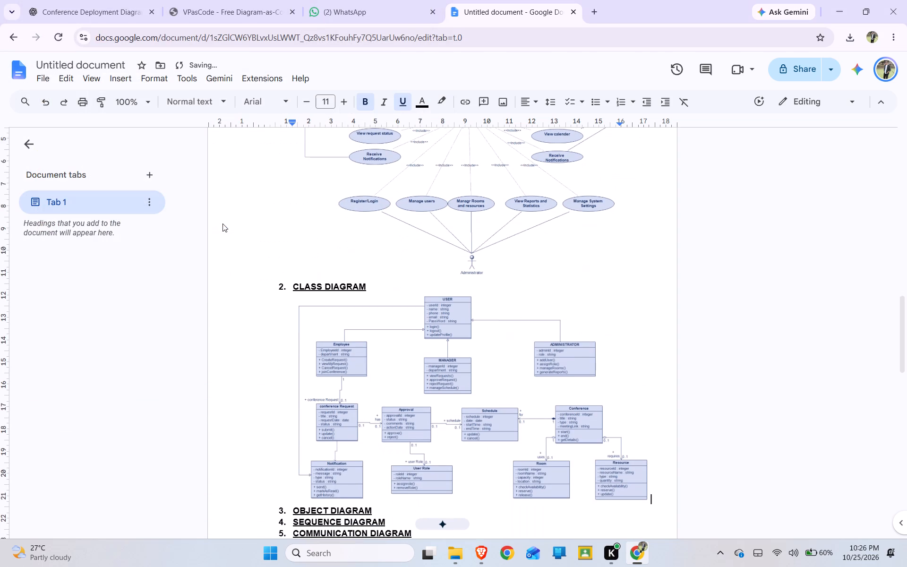
Insert the "uml diagrams Object diagram" image from the computer on a new unnumbered line below the "OBJECT DIAGRAM" heading.
{"action": "scroll", "coordinate": [437, 292], "scroll_direction": "down", "scroll_amount": 2}
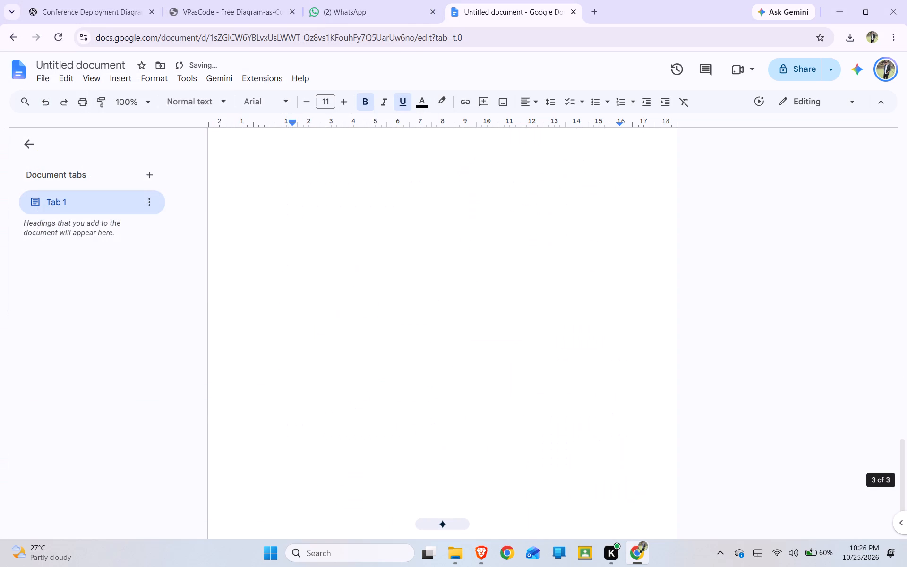
{"action": "scroll", "coordinate": [417, 281], "scroll_direction": "up", "scroll_amount": 2}
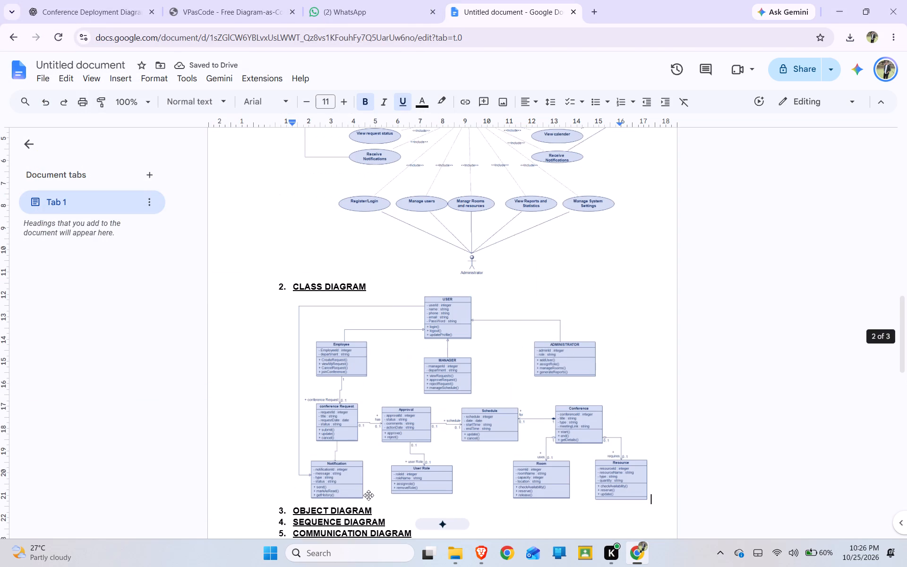
{"action": "left_click", "coordinate": [385, 508]}
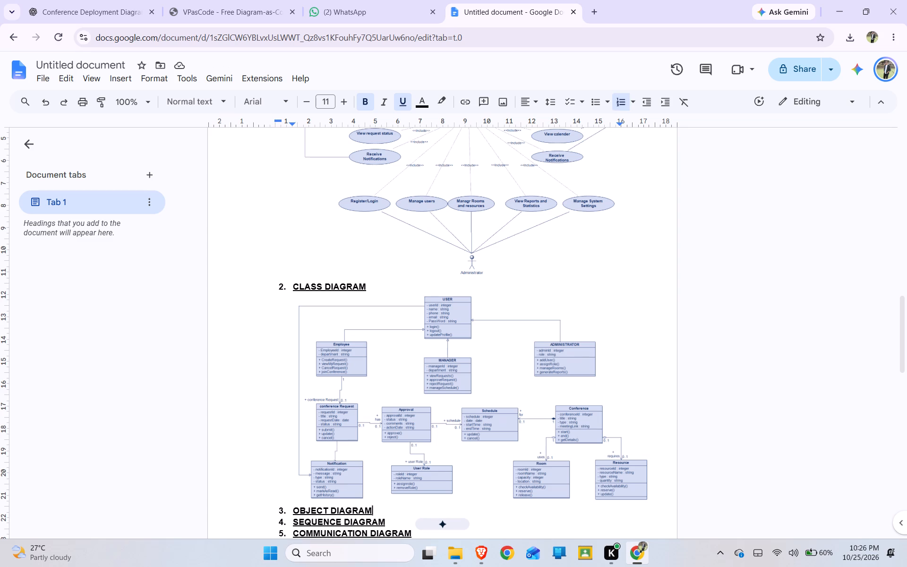
{"action": "key", "text": "Return"}
{"action": "key", "text": "BackSpace"}
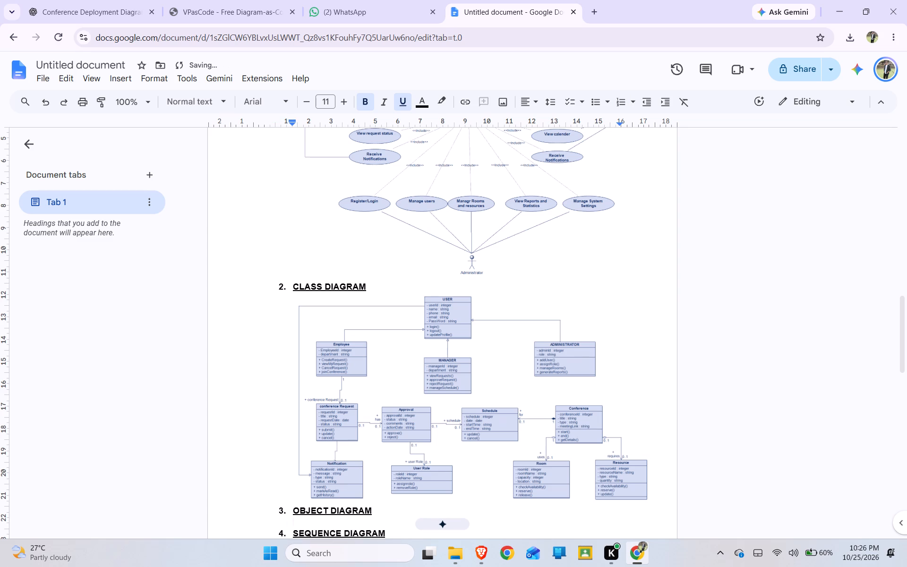
{"action": "left_click", "coordinate": [129, 83]}
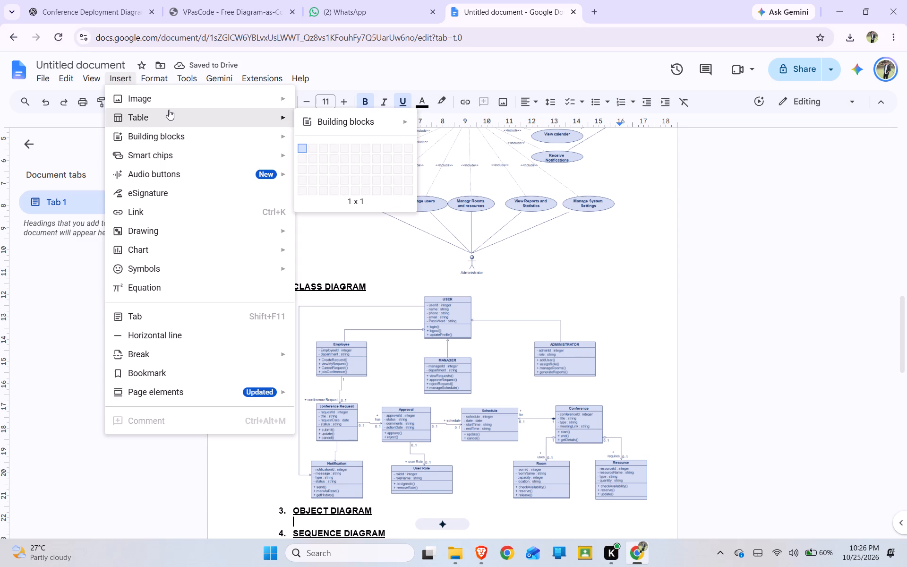
{"action": "left_click", "coordinate": [338, 130]}
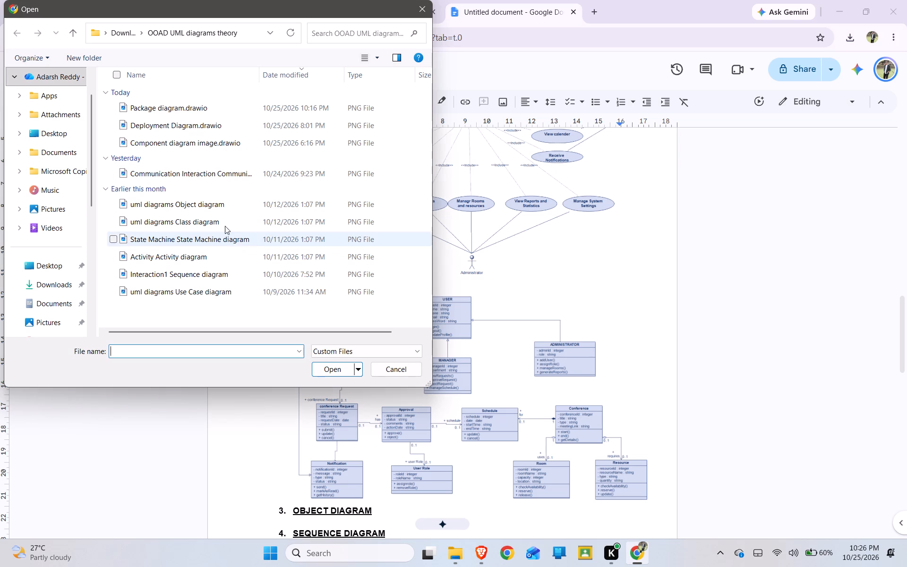
{"action": "left_click", "coordinate": [222, 208]}
{"action": "key", "text": "Return"}
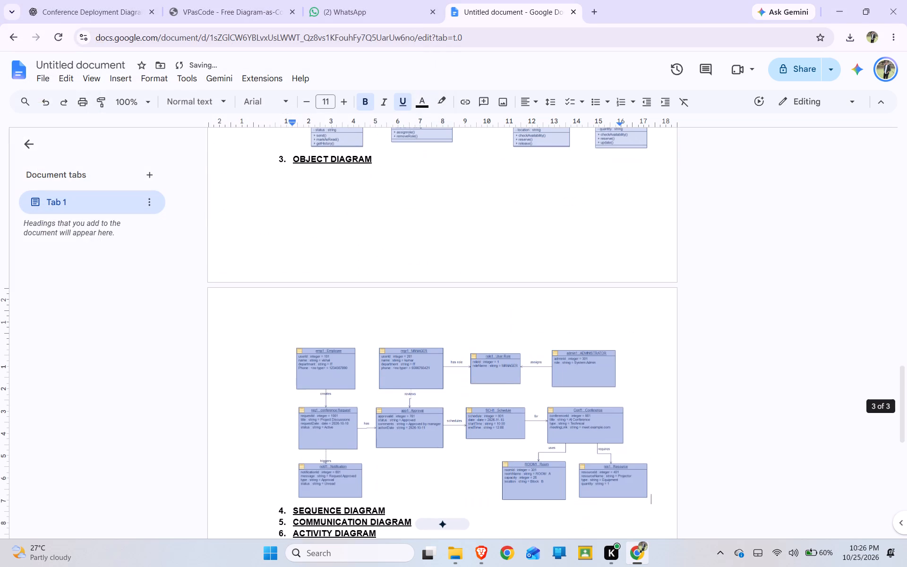
Insert five blank list lines directly above the "OBJECT DIAGRAM" heading.
{"action": "left_click", "coordinate": [275, 157]}
{"action": "key", "text": "Return"}
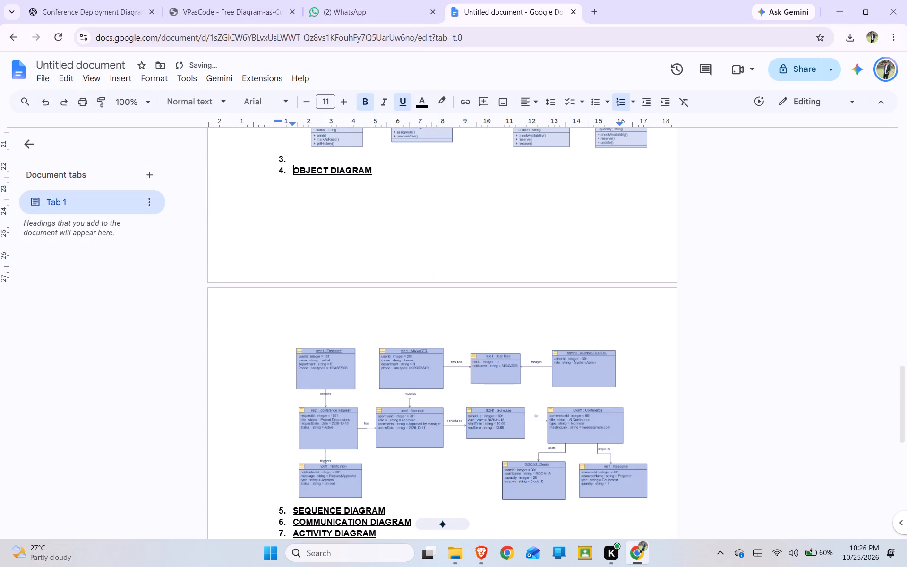
{"action": "key", "text": "Return"}
{"action": "key", "text": "Return"}
{"action": "key", "text": "Return"}
{"action": "key", "text": "Return"}
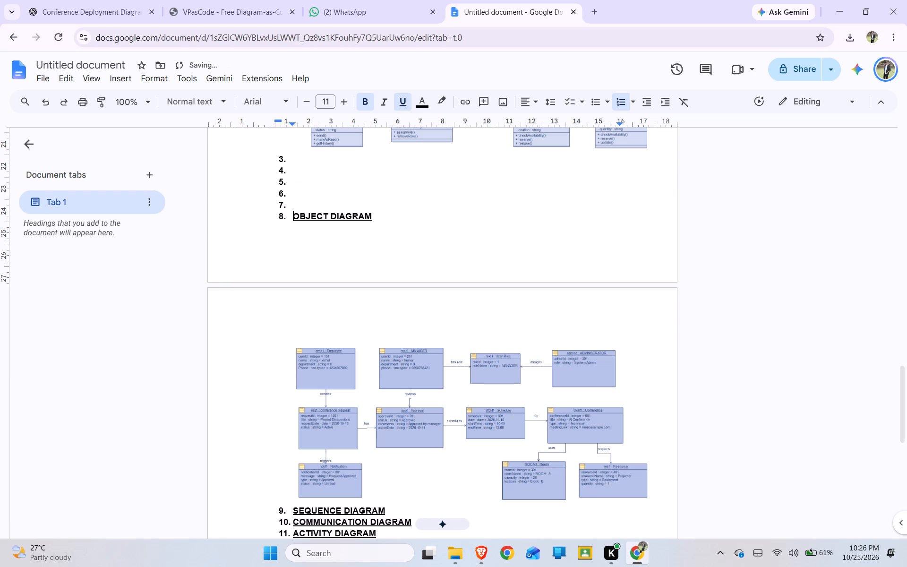
{"action": "key", "text": "Up"}
{"action": "key", "text": "Up"}
{"action": "key", "text": "Down"}
Delete the extra blank list lines above "OBJECT DIAGRAM", leaving a single blank line without a number.
{"action": "key", "text": "BackSpace"}
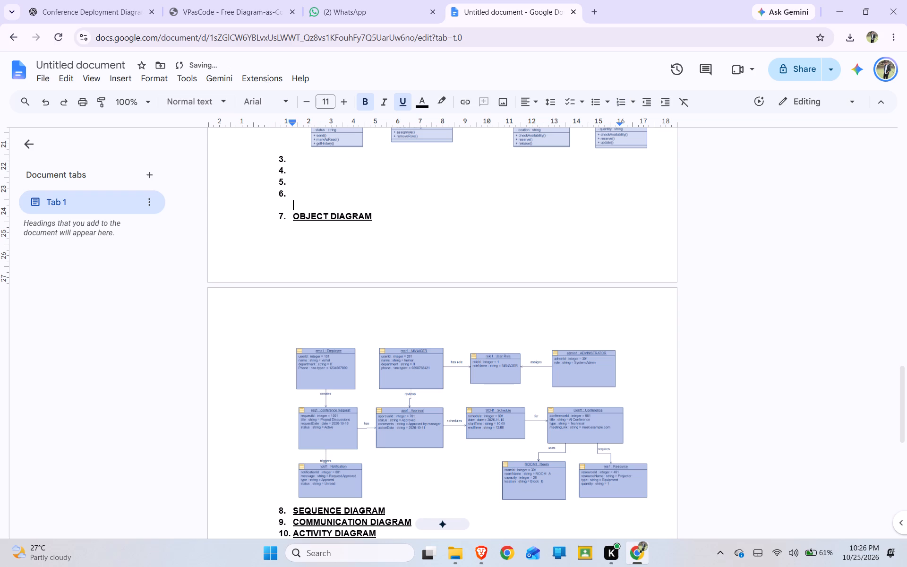
{"action": "key", "text": "BackSpace"}
{"action": "key", "text": "BackSpace"}
{"action": "key", "text": "BackSpace"}
{"action": "key", "text": "BackSpace"}
{"action": "key", "text": "BackSpace"}
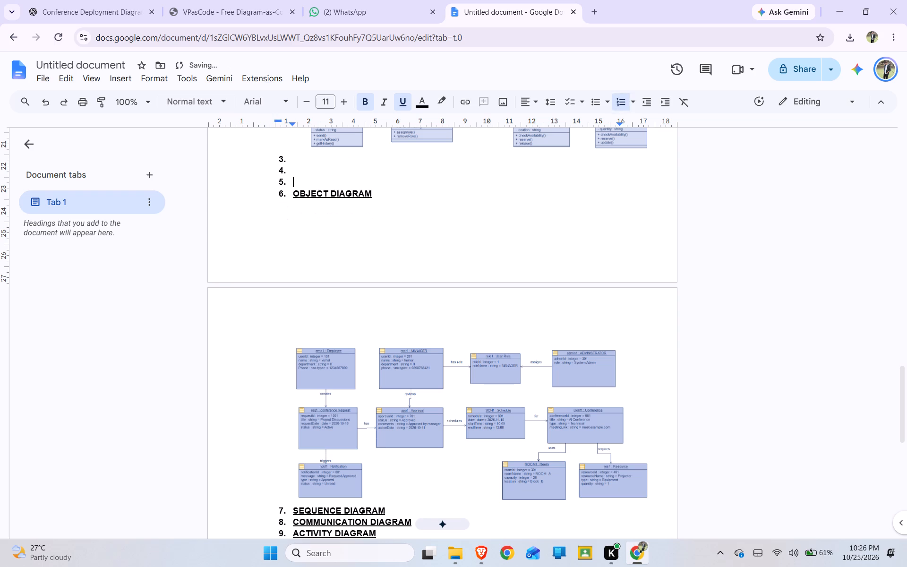
{"action": "key", "text": "BackSpace"}
{"action": "key", "text": "BackSpace"}
{"action": "key", "text": "BackSpace"}
{"action": "key", "text": "BackSpace"}
{"action": "key", "text": "BackSpace"}
{"action": "key", "text": "BackSpace"}
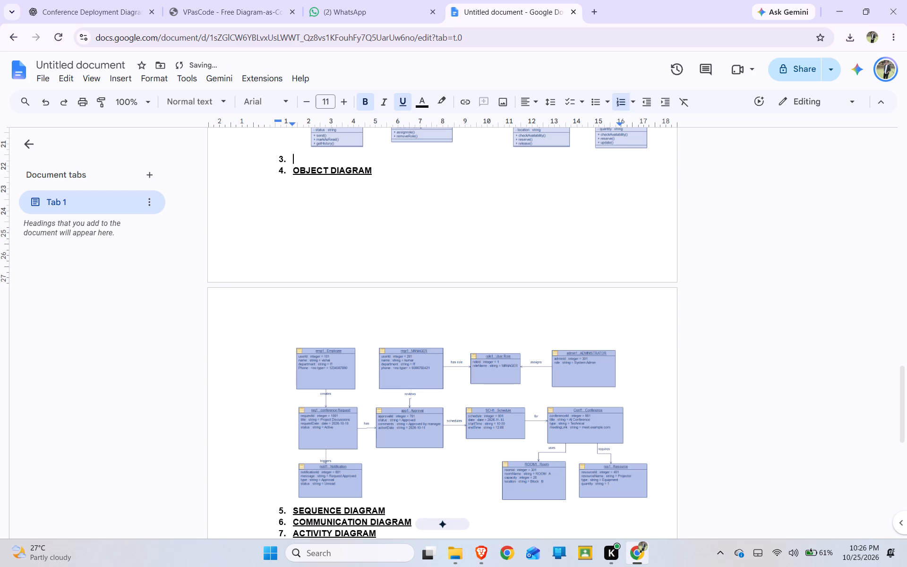
{"action": "key", "text": "BackSpace"}
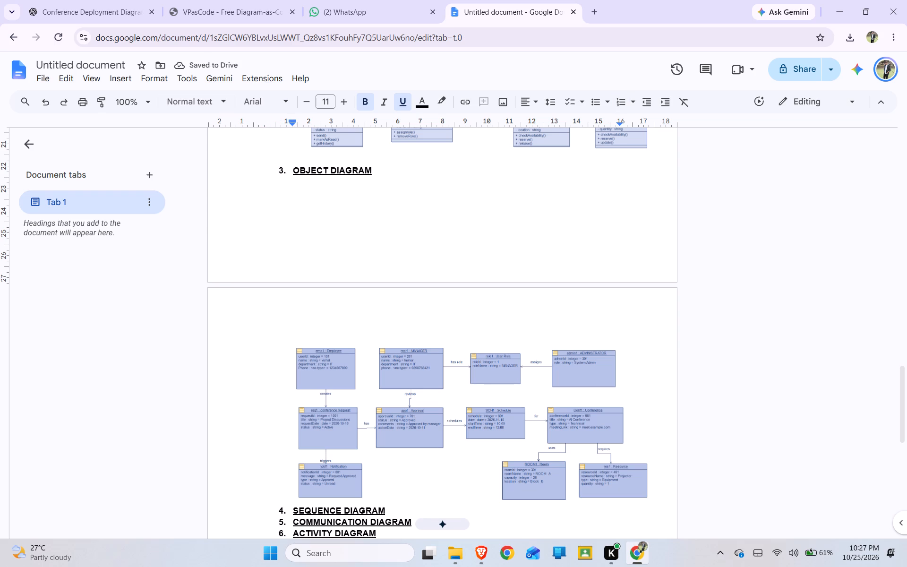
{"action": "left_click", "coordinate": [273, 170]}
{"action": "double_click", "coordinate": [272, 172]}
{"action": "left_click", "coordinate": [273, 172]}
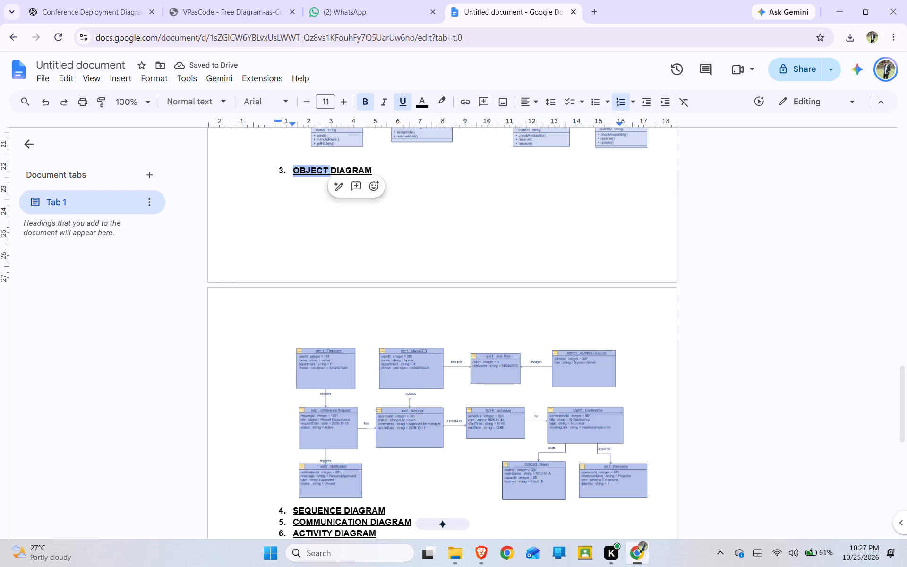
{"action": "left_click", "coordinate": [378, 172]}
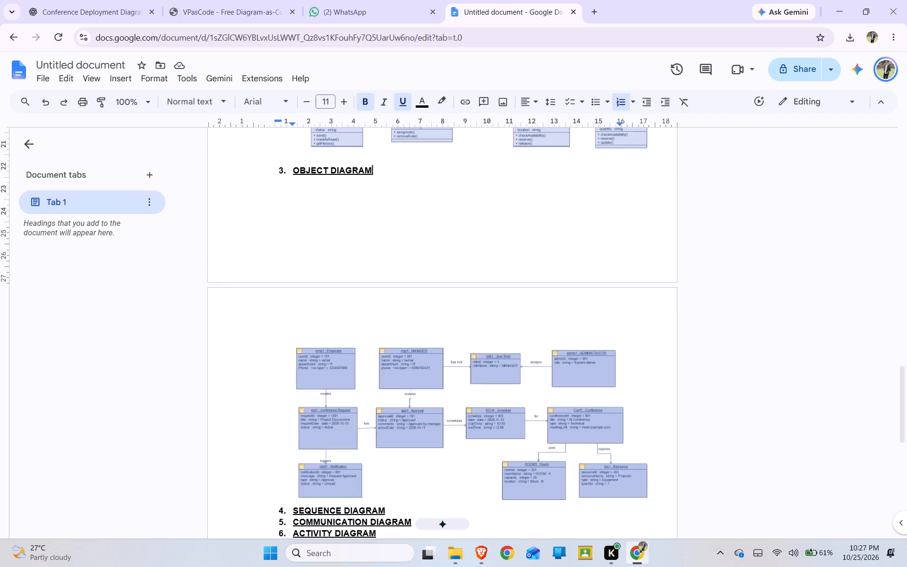
Insert five blank unnumbered lines between the "CLASS DIAGRAM" heading and its image, pushing "OBJECT DIAGRAM" onto the next page.
{"action": "scroll", "coordinate": [533, 185], "scroll_direction": "up", "scroll_amount": 1}
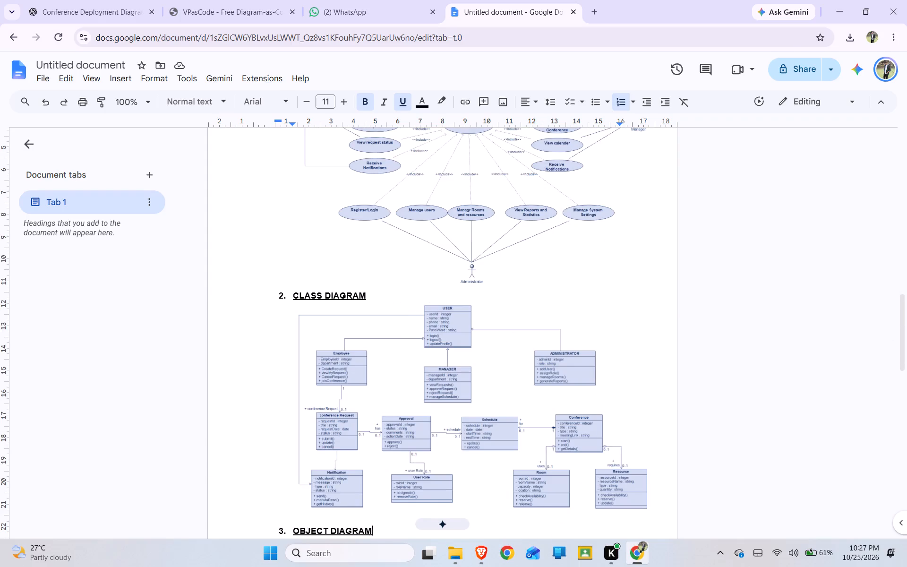
{"action": "left_click", "coordinate": [388, 297]}
{"action": "key", "text": "Return"}
{"action": "key", "text": "Return"}
{"action": "key", "text": "Return"}
{"action": "key", "text": "Return"}
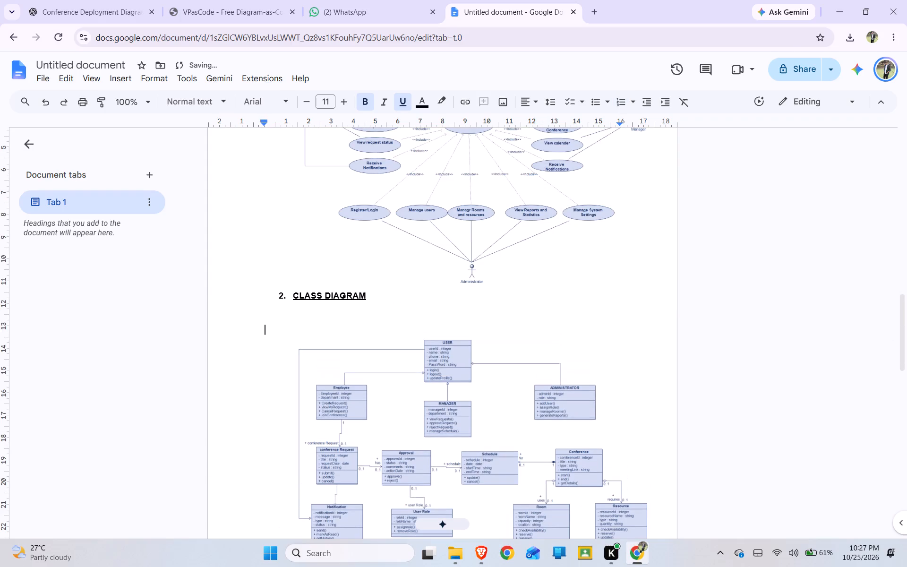
{"action": "scroll", "coordinate": [386, 285], "scroll_direction": "down", "scroll_amount": 2}
{"action": "scroll", "coordinate": [386, 285], "scroll_direction": "up", "scroll_amount": 1}
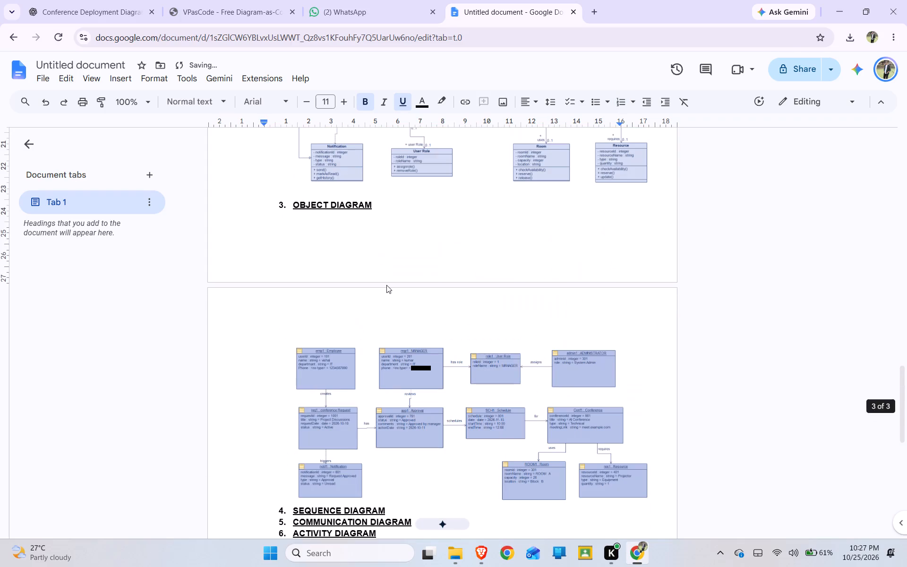
{"action": "key", "text": "Return"}
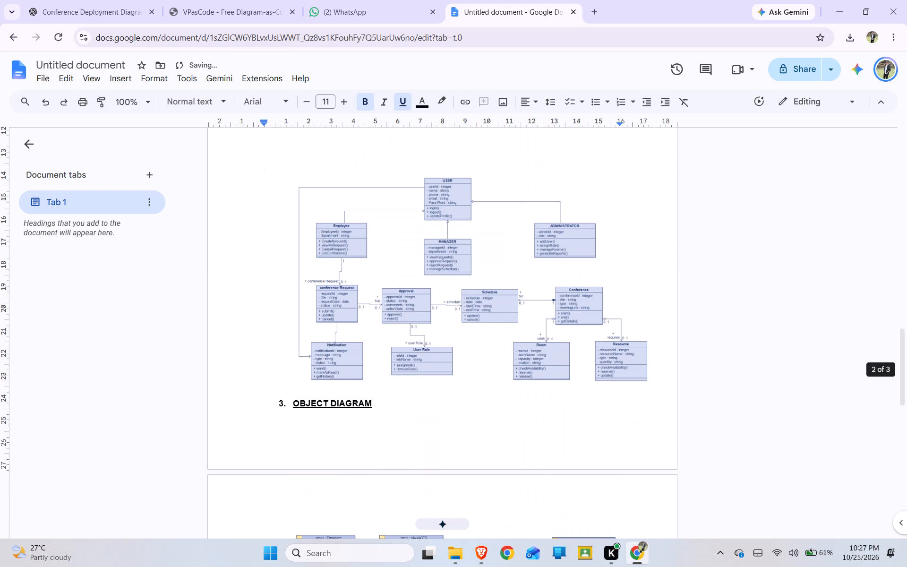
{"action": "key", "text": "Return"}
{"action": "key", "text": "Return"}
{"action": "key", "text": "BackSpace"}
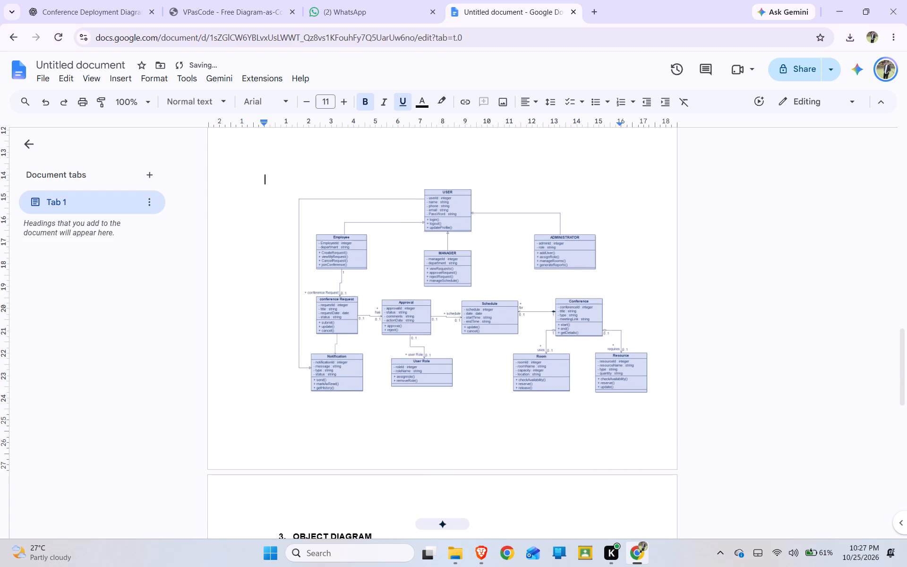
{"action": "key", "text": "BackSpace"}
{"action": "key", "text": "Return"}
Insert one blank unnumbered line between the "USE CASE DIAGRAM" heading and its image.
{"action": "scroll", "coordinate": [386, 285], "scroll_direction": "up", "scroll_amount": 2}
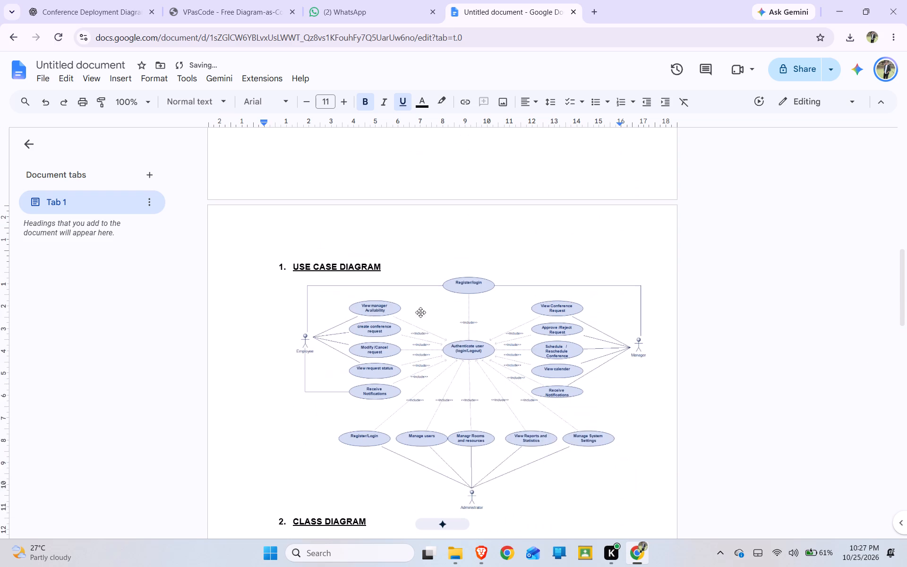
{"action": "left_click", "coordinate": [387, 283]}
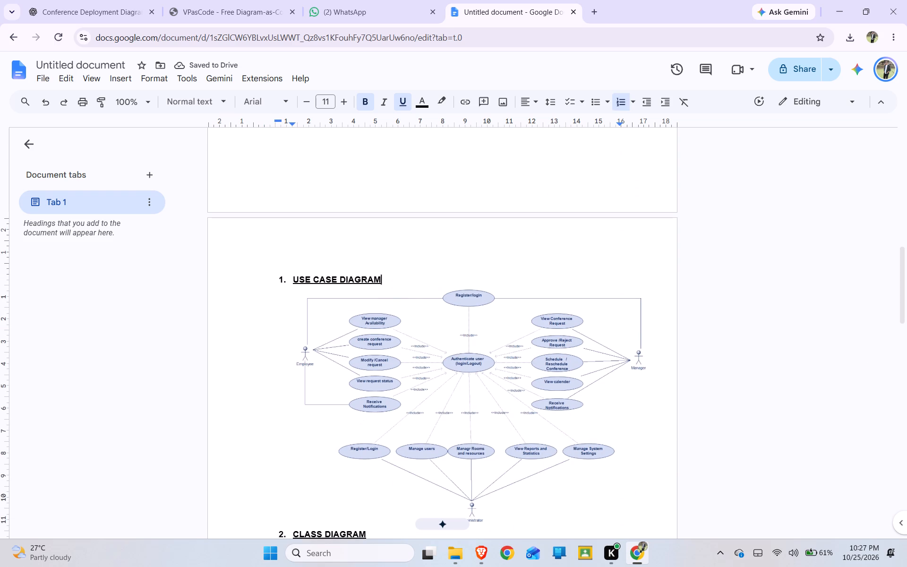
{"action": "key", "text": "Return"}
{"action": "key", "text": "BackSpace"}
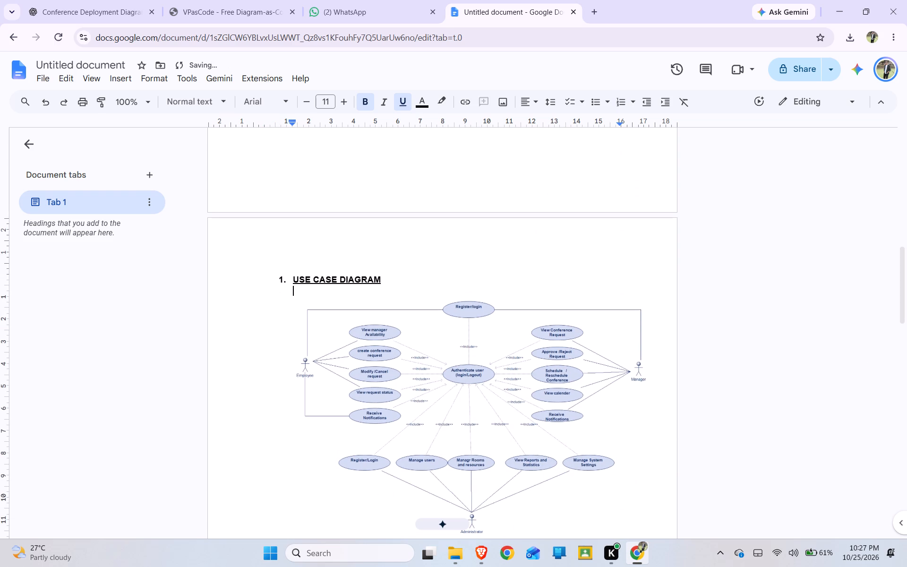
Insert three blank unnumbered lines between the "OBJECT DIAGRAM" heading and its image.
{"action": "scroll", "coordinate": [584, 328], "scroll_direction": "down", "scroll_amount": 1}
{"action": "scroll", "coordinate": [545, 294], "scroll_direction": "up", "scroll_amount": 5}
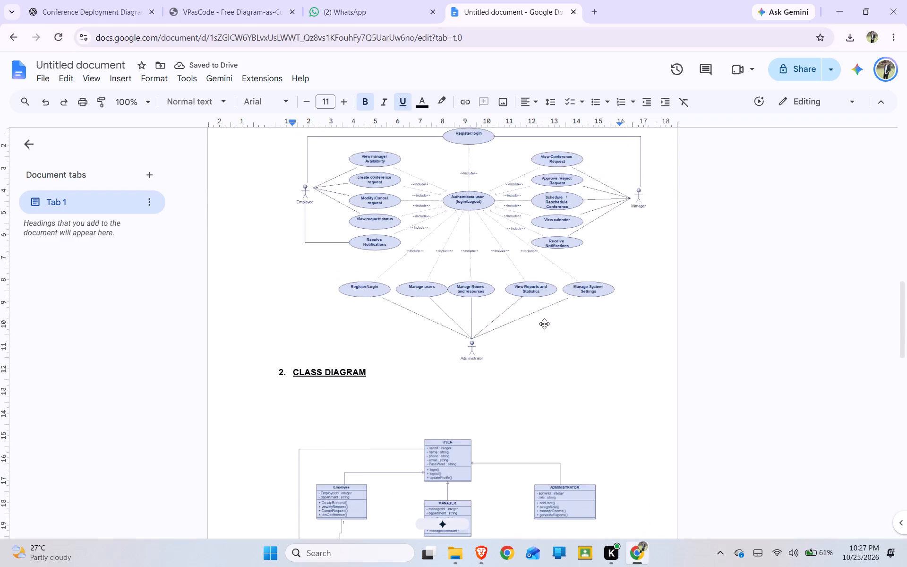
{"action": "scroll", "coordinate": [544, 324], "scroll_direction": "up", "scroll_amount": 2}
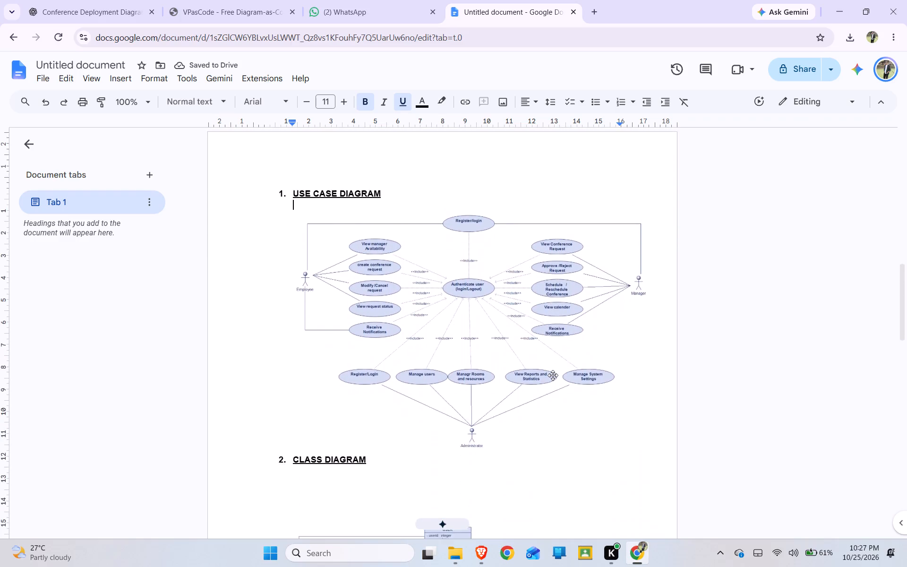
{"action": "scroll", "coordinate": [553, 375], "scroll_direction": "down", "scroll_amount": 1}
{"action": "scroll", "coordinate": [553, 375], "scroll_direction": "up", "scroll_amount": 3}
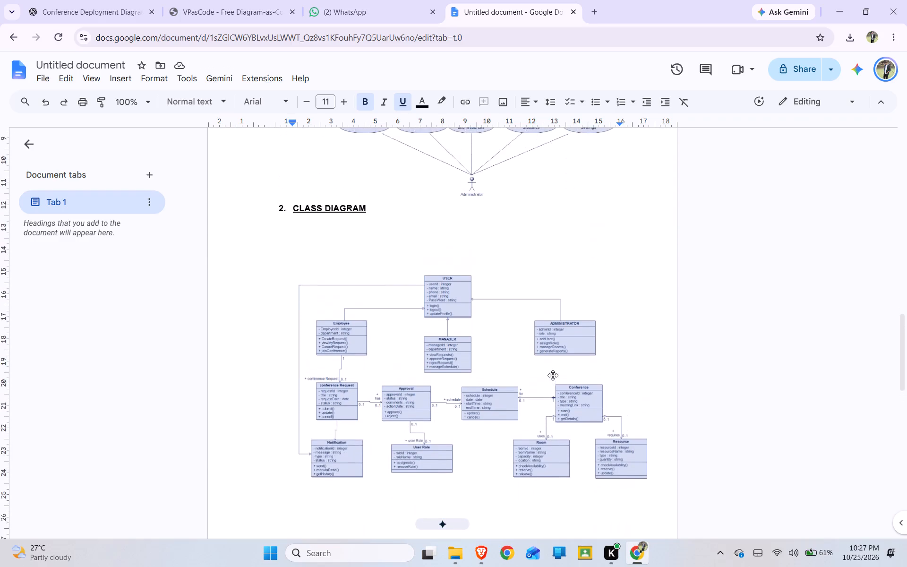
{"action": "scroll", "coordinate": [553, 375], "scroll_direction": "down", "scroll_amount": 4}
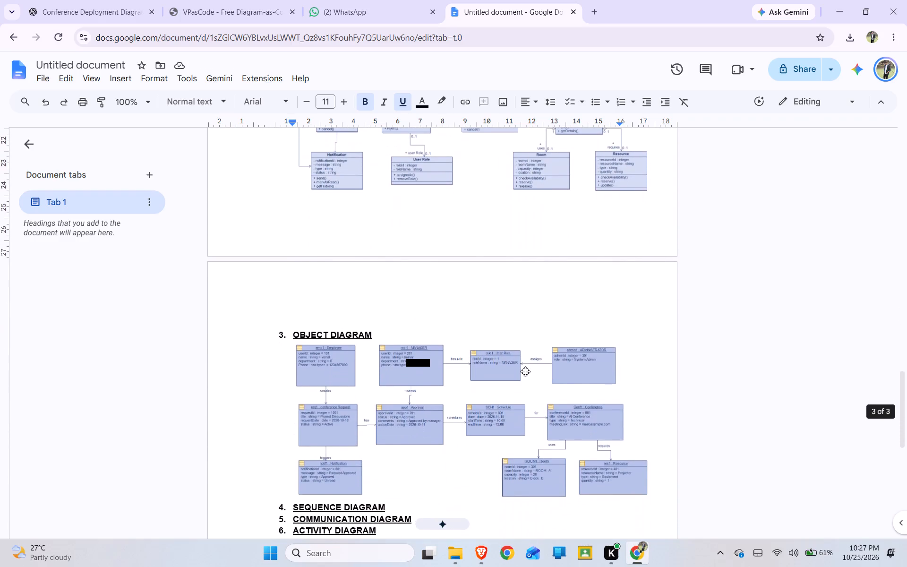
{"action": "left_click", "coordinate": [400, 329]}
{"action": "key", "text": "Down"}
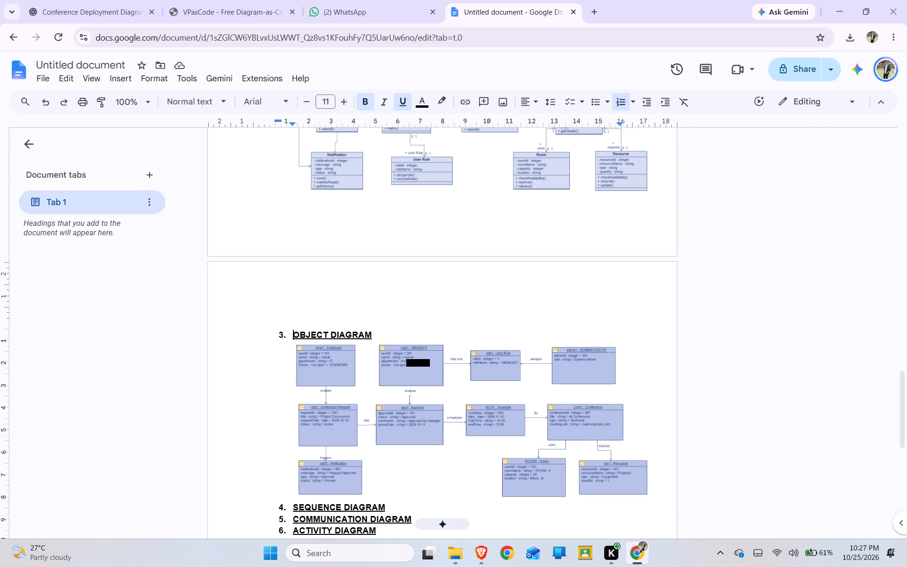
{"action": "key", "text": "Right"}
{"action": "key", "text": "Right"}
{"action": "key", "text": "Right"}
{"action": "key", "text": "Right"}
{"action": "key", "text": "Right"}
{"action": "key", "text": "Right"}
{"action": "key", "text": "Right"}
{"action": "key", "text": "Right"}
{"action": "key", "text": "Right"}
{"action": "key", "text": "Right"}
{"action": "key", "text": "Right"}
{"action": "key", "text": "Right"}
{"action": "key", "text": "Right"}
{"action": "key", "text": "Right"}
{"action": "key", "text": "Right"}
{"action": "key", "text": "Right"}
{"action": "key", "text": "Right"}
{"action": "key", "text": "Up"}
{"action": "key", "text": "Up"}
{"action": "key", "text": "Up"}
{"action": "key", "text": "Up"}
{"action": "key", "text": "Down"}
{"action": "key", "text": "Down"}
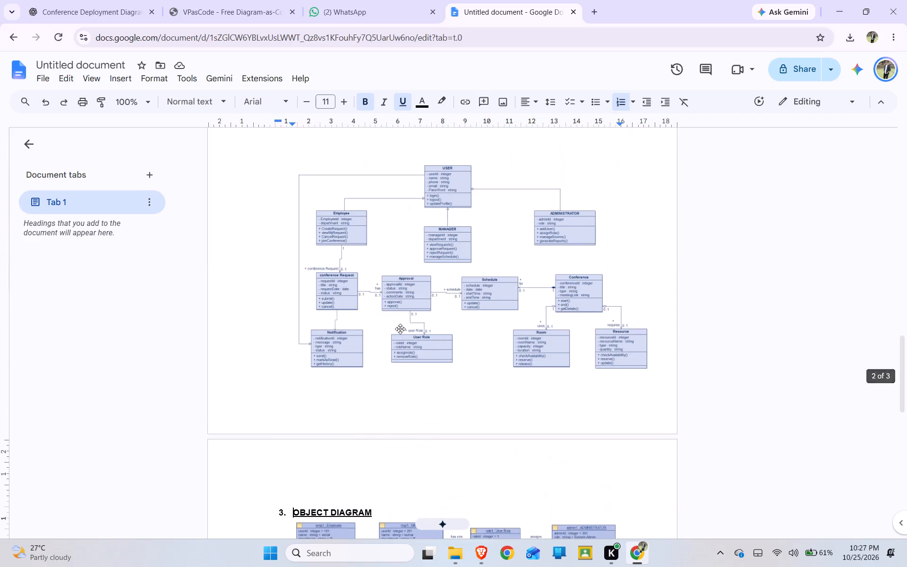
{"action": "key", "text": "Right"}
{"action": "key", "text": "Right"}
{"action": "key", "text": "Right"}
{"action": "key", "text": "Right"}
{"action": "key", "text": "Right"}
{"action": "key", "text": "Right"}
{"action": "key", "text": "Right"}
{"action": "key", "text": "Right"}
{"action": "key", "text": "Right"}
{"action": "key", "text": "Right"}
{"action": "key", "text": "Right"}
{"action": "key", "text": "Right"}
{"action": "key", "text": "Right"}
{"action": "key", "text": "Right"}
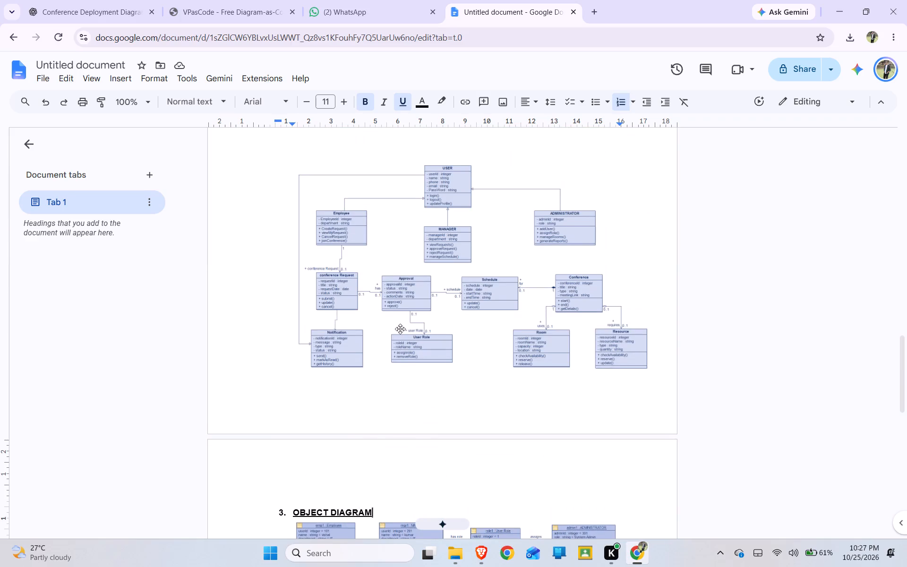
{"action": "key", "text": "Return"}
{"action": "key", "text": "BackSpace"}
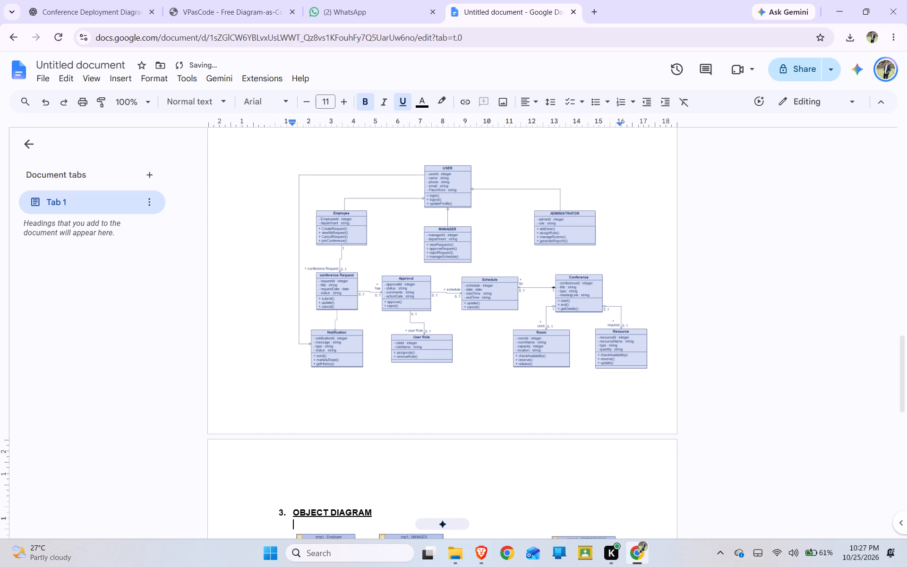
{"action": "key", "text": "Return"}
{"action": "key", "text": "Return"}
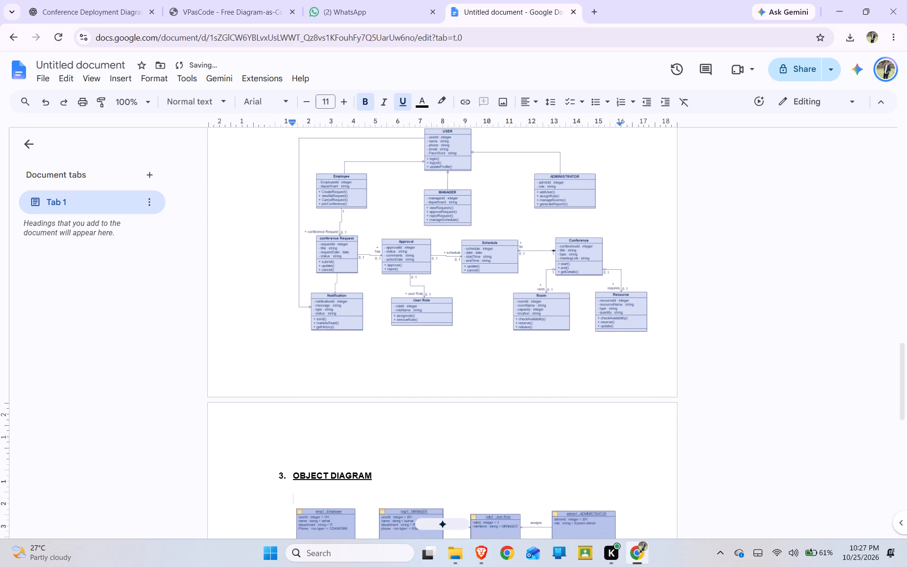
{"action": "scroll", "coordinate": [433, 355], "scroll_direction": "down", "scroll_amount": 1}
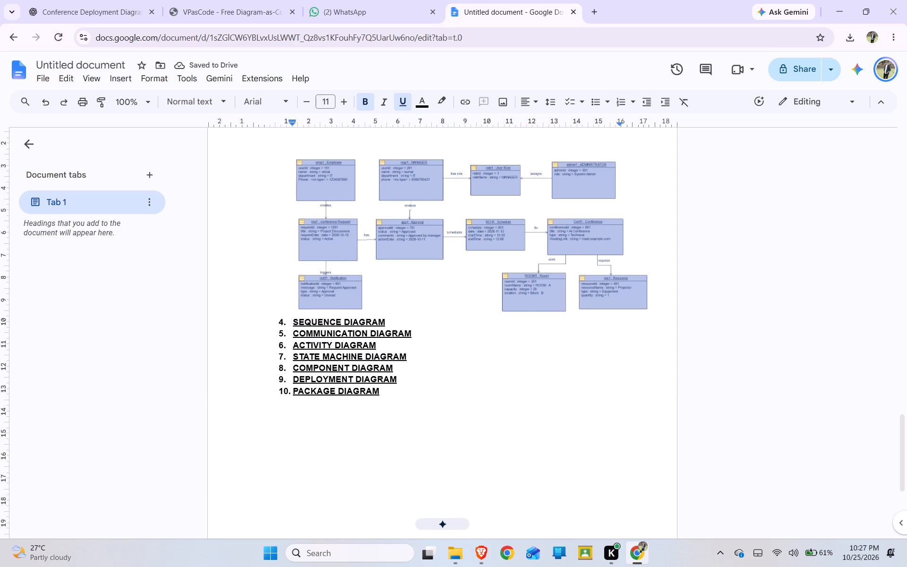
Remove the indent from the blank line directly above the object diagram image.
{"action": "key", "text": "BackSpace"}
{"action": "scroll", "coordinate": [402, 326], "scroll_direction": "up", "scroll_amount": 1}
{"action": "scroll", "coordinate": [431, 378], "scroll_direction": "down", "scroll_amount": 1}
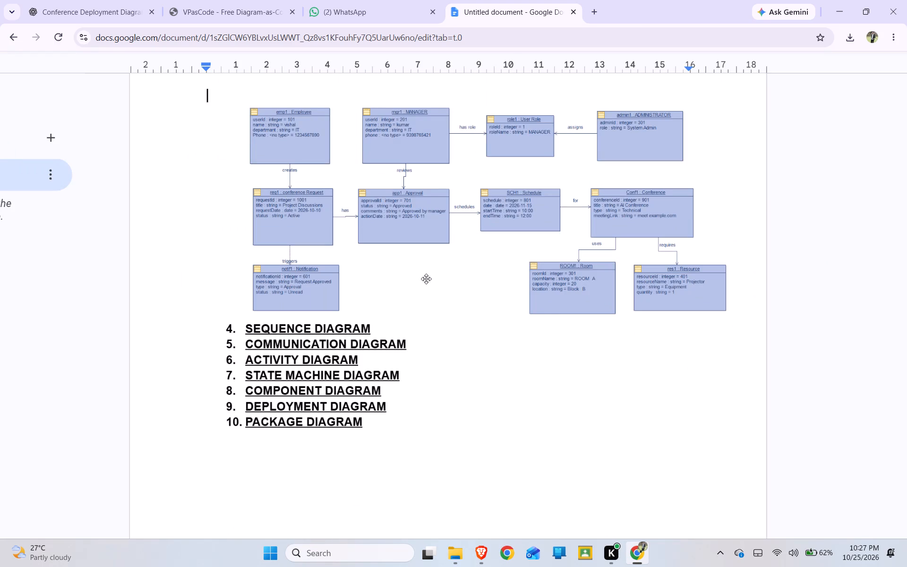
Add one blank unnumbered line beneath the "SEQUENCE DIAGRAM" heading.
{"action": "left_click", "coordinate": [382, 332]}
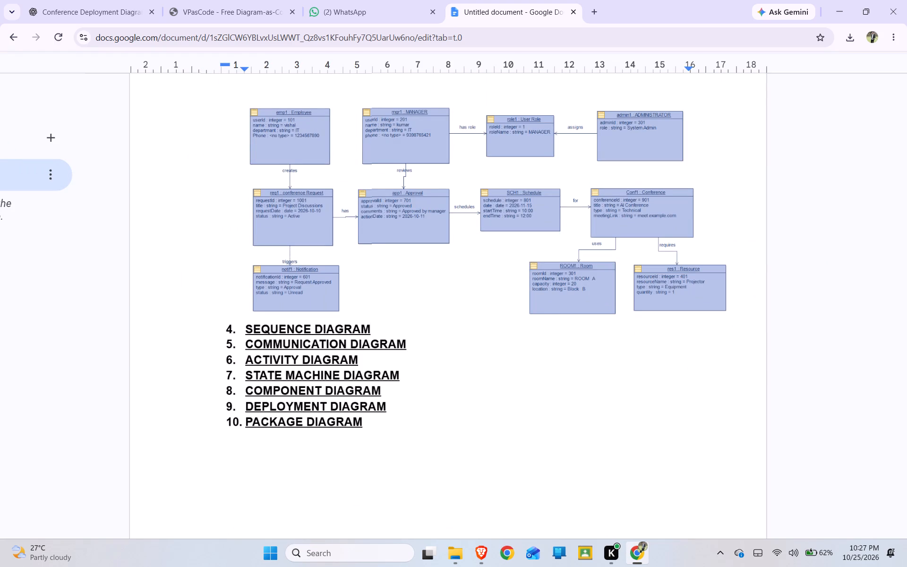
{"action": "key", "text": "Return"}
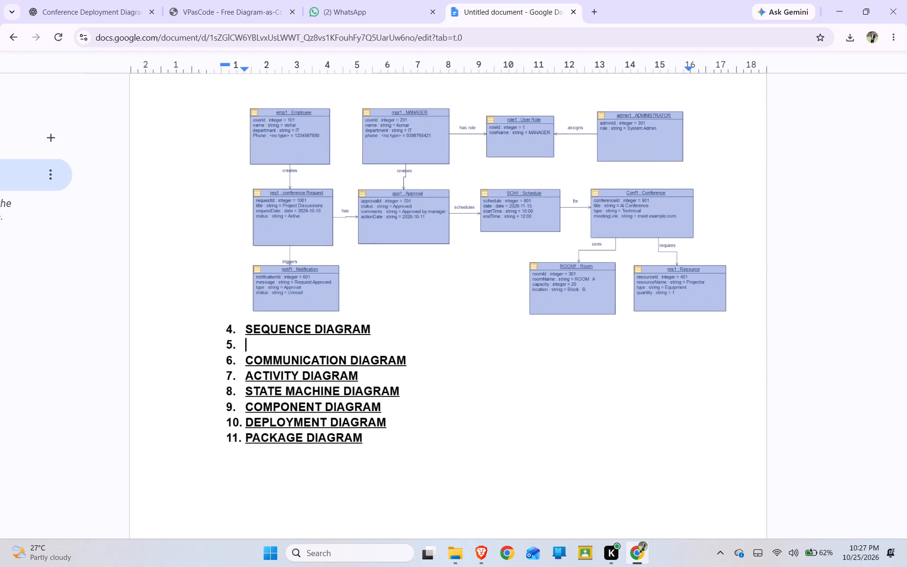
{"action": "key", "text": "BackSpace"}
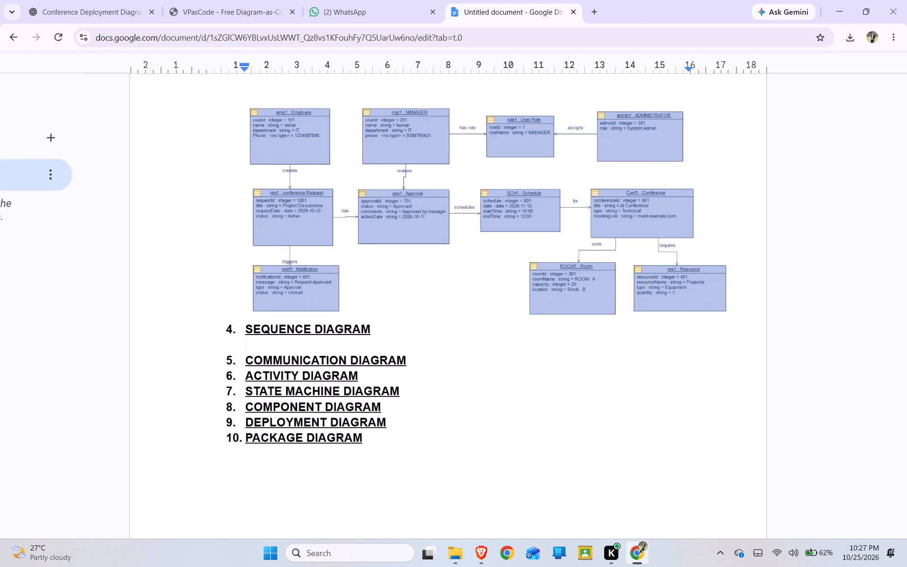
{"action": "scroll", "coordinate": [238, 239], "scroll_direction": "up", "scroll_amount": 2}
{"action": "scroll", "coordinate": [238, 239], "scroll_direction": "down", "scroll_amount": 1}
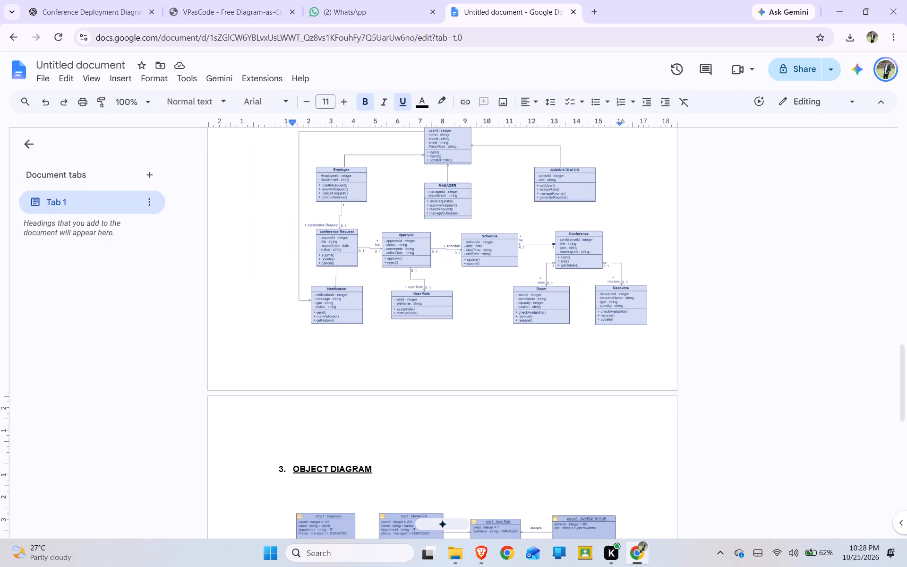
Insert the image "Interaction1 Sequence diagram" from the computer's "OOAD UML diagrams theory" folder beneath the "SEQUENCE DIAGRAM" heading.
{"action": "left_click", "coordinate": [106, 77]}
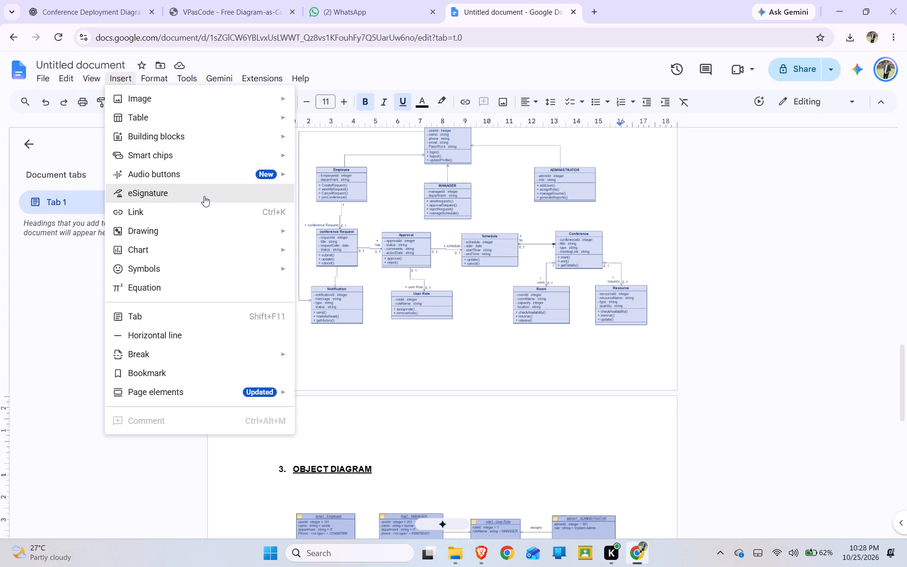
{"action": "left_click", "coordinate": [203, 99]}
{"action": "left_click", "coordinate": [339, 128]}
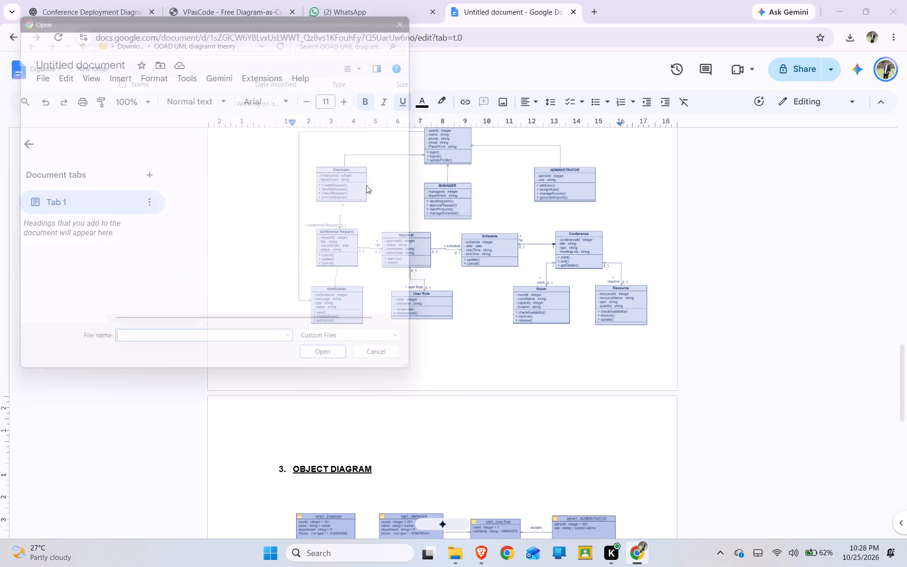
{"action": "left_click", "coordinate": [214, 272]}
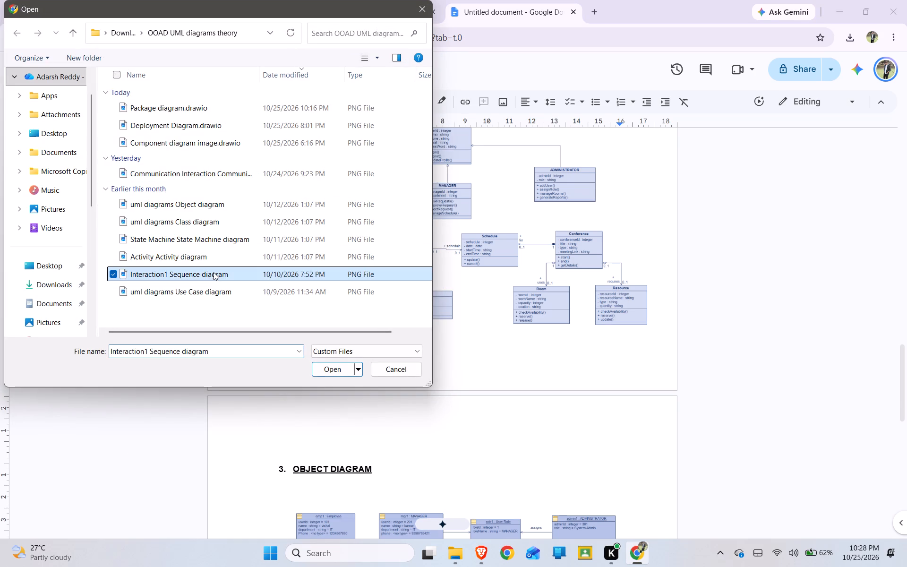
{"action": "key", "text": "Return"}
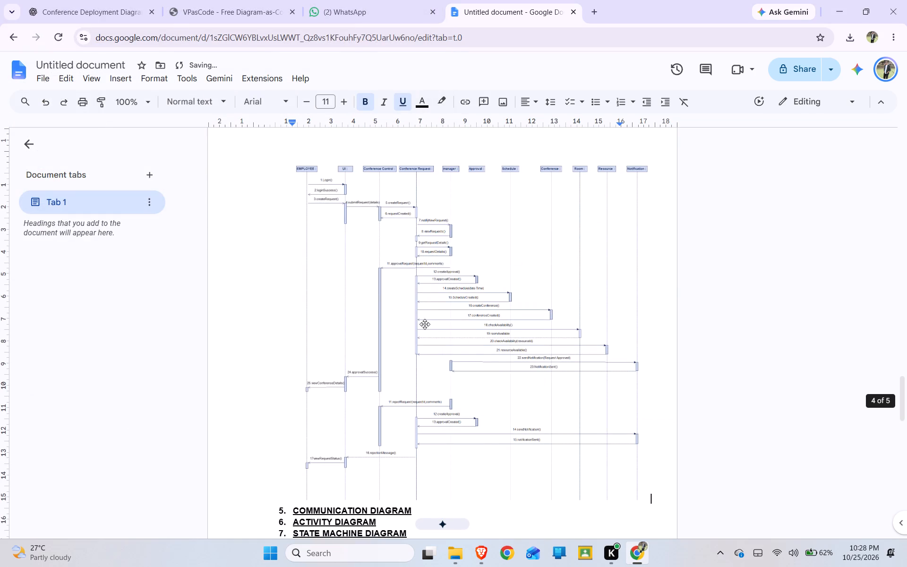
Examine the spacing around the "OBJECT DIAGRAM" heading and the page break after the class diagram image.
{"action": "scroll", "coordinate": [425, 324], "scroll_direction": "up", "scroll_amount": 2}
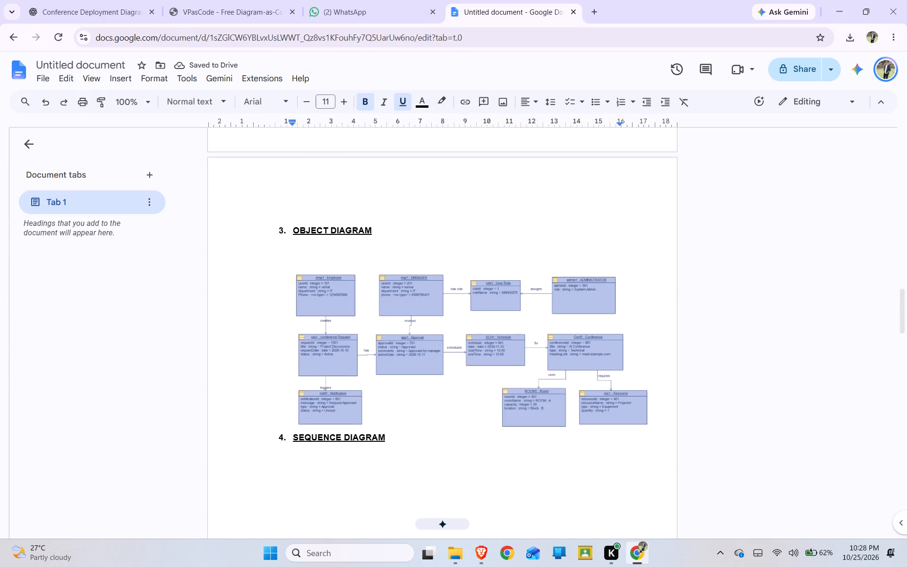
{"action": "left_click", "coordinate": [279, 215]}
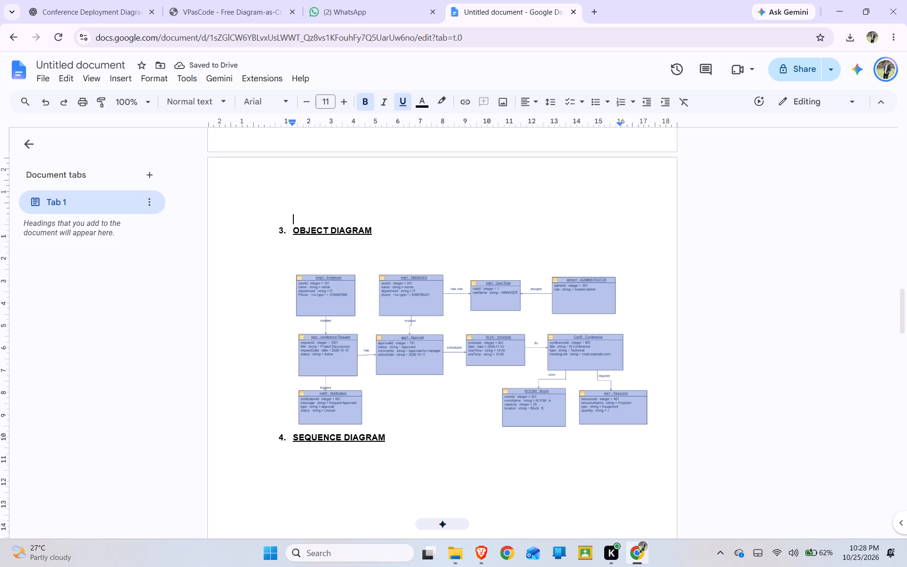
{"action": "left_click", "coordinate": [290, 232]}
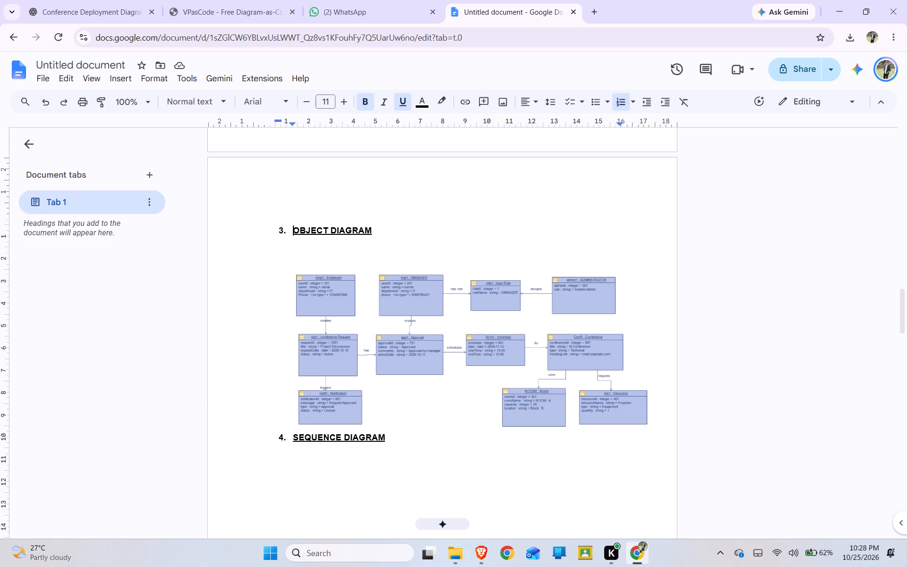
{"action": "left_click", "coordinate": [277, 229]}
{"action": "left_click", "coordinate": [325, 199]}
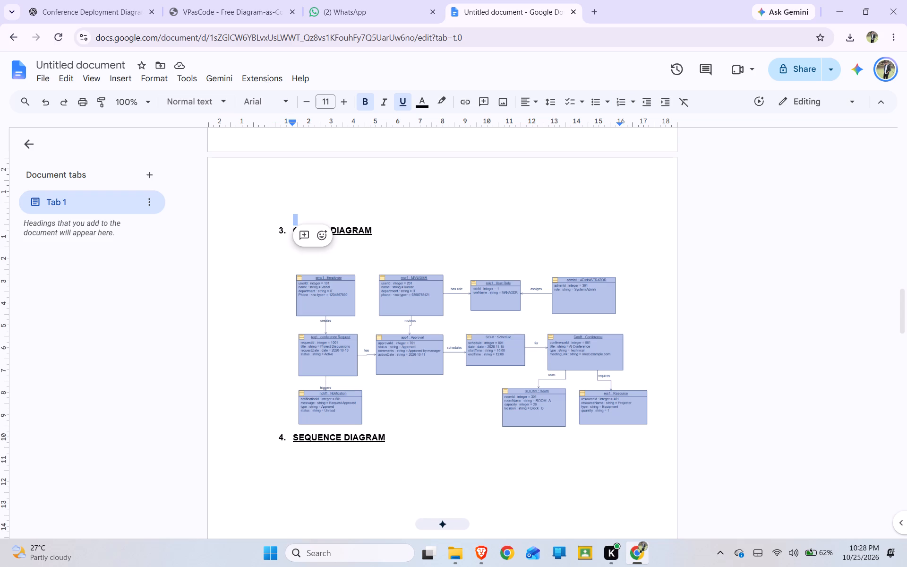
{"action": "left_click", "coordinate": [349, 203]}
{"action": "scroll", "coordinate": [356, 201], "scroll_direction": "up", "scroll_amount": 1}
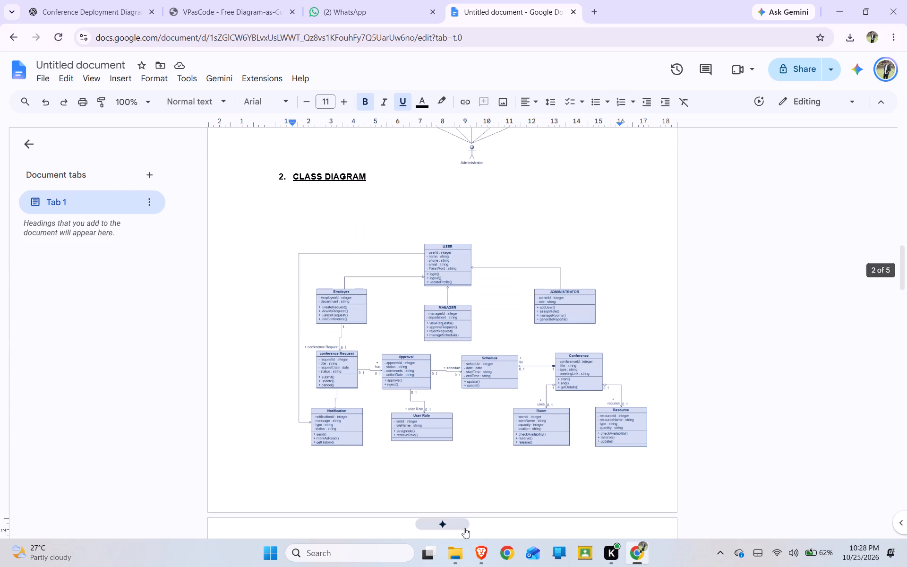
{"action": "left_click", "coordinate": [564, 481]}
{"action": "left_click", "coordinate": [452, 507]}
{"action": "scroll", "coordinate": [439, 473], "scroll_direction": "down", "scroll_amount": 2}
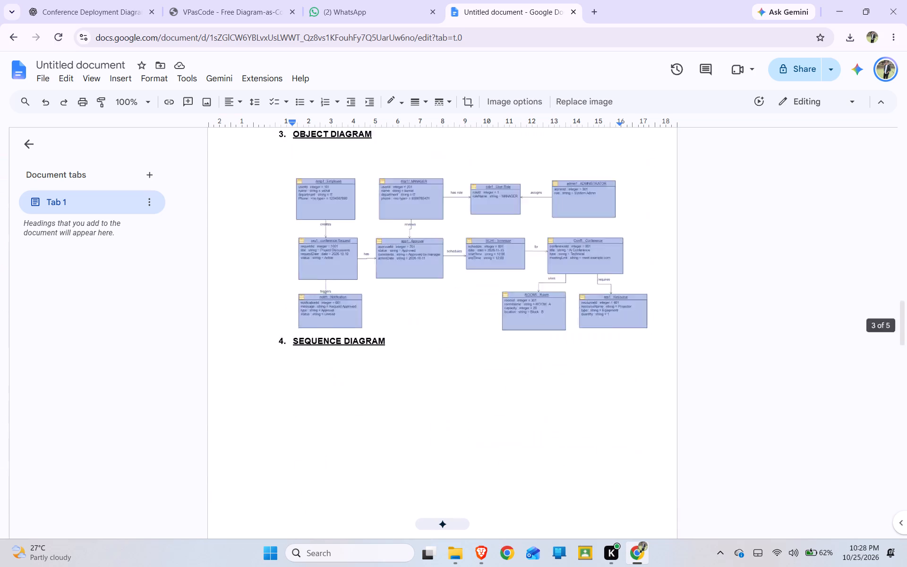
{"action": "scroll", "coordinate": [432, 391], "scroll_direction": "up", "scroll_amount": 1}
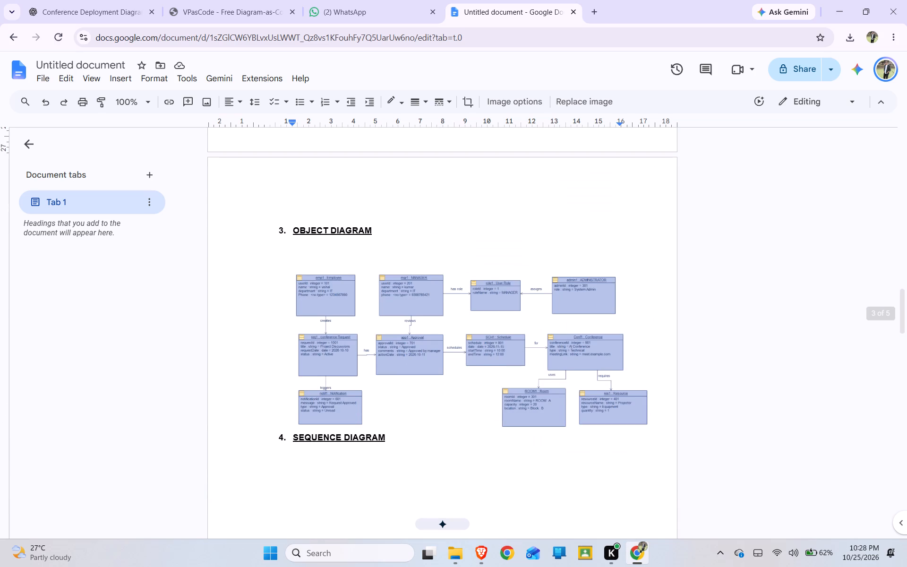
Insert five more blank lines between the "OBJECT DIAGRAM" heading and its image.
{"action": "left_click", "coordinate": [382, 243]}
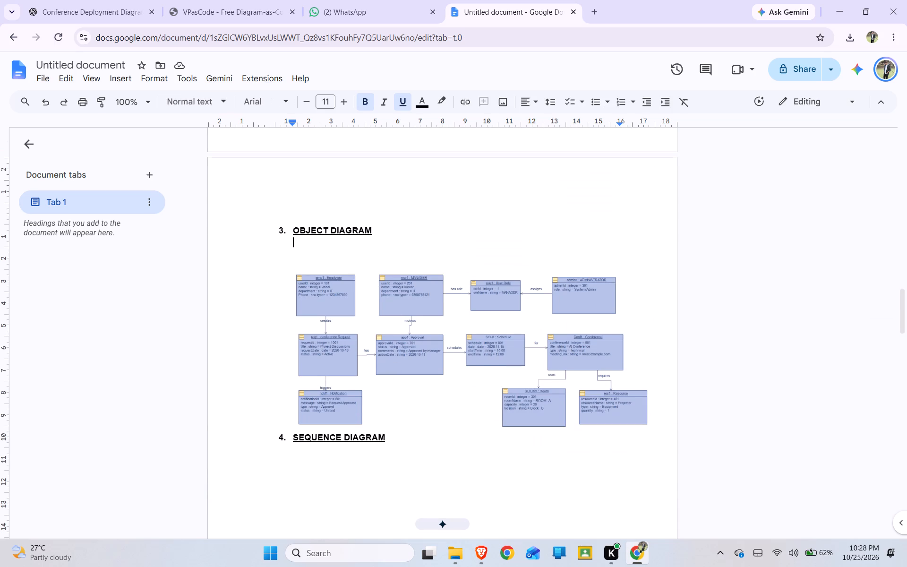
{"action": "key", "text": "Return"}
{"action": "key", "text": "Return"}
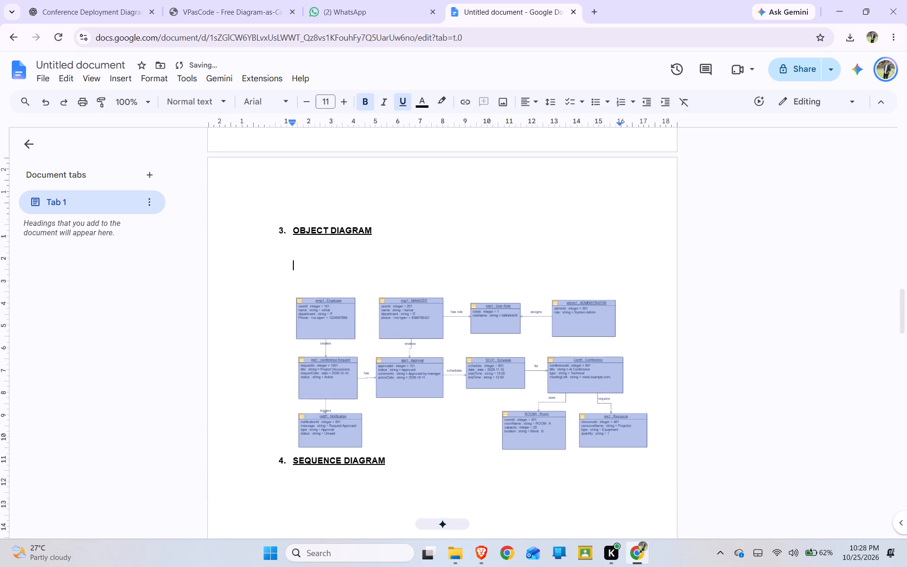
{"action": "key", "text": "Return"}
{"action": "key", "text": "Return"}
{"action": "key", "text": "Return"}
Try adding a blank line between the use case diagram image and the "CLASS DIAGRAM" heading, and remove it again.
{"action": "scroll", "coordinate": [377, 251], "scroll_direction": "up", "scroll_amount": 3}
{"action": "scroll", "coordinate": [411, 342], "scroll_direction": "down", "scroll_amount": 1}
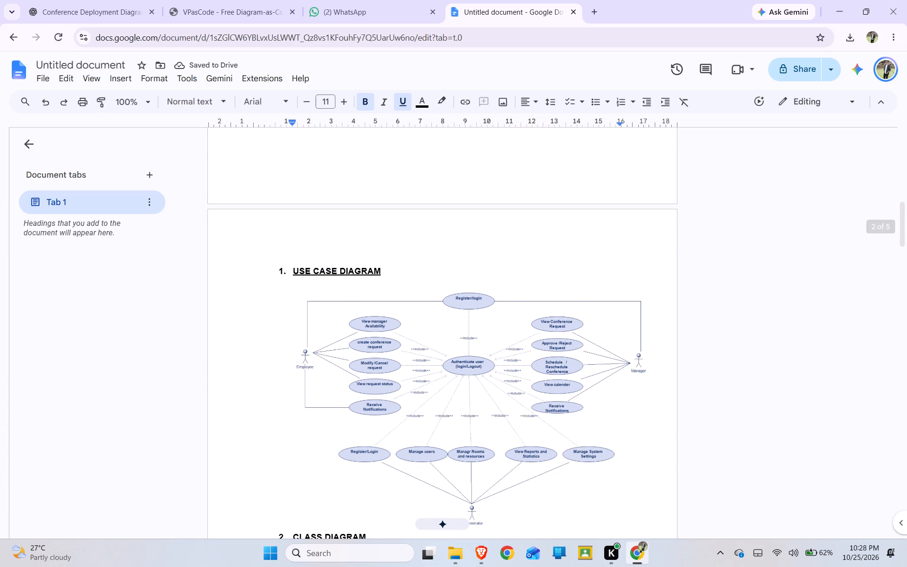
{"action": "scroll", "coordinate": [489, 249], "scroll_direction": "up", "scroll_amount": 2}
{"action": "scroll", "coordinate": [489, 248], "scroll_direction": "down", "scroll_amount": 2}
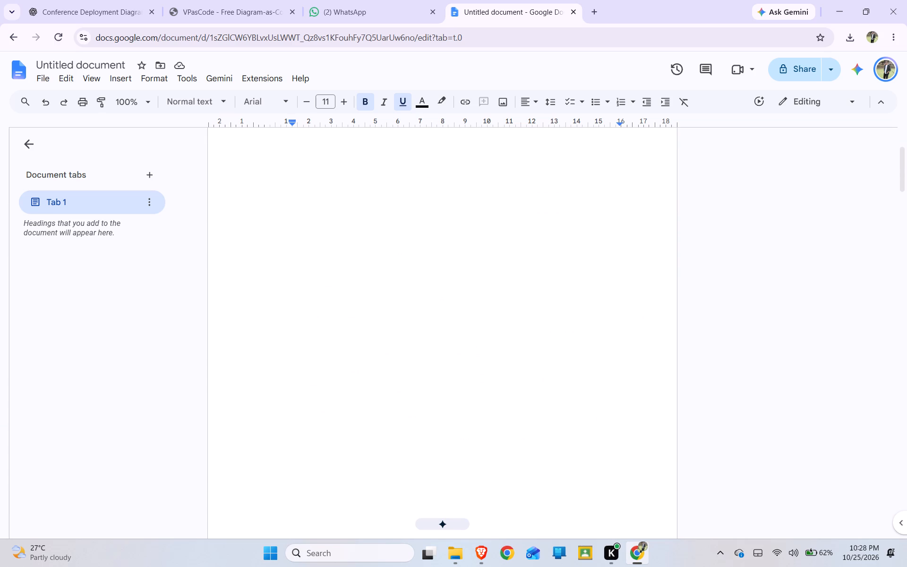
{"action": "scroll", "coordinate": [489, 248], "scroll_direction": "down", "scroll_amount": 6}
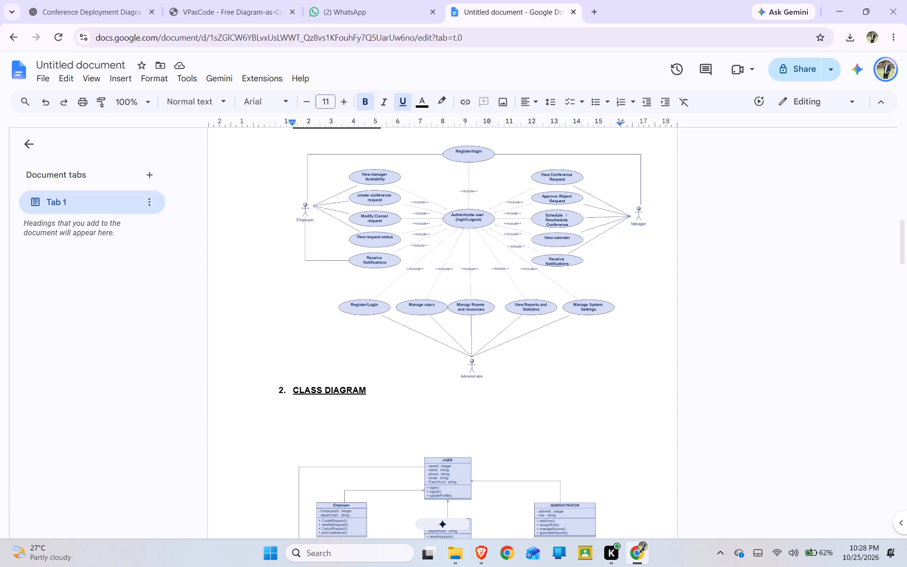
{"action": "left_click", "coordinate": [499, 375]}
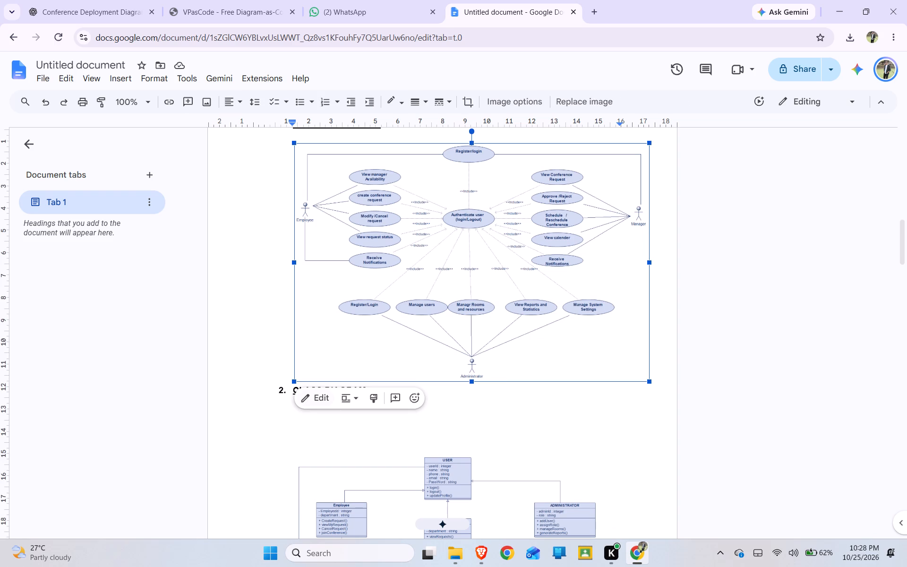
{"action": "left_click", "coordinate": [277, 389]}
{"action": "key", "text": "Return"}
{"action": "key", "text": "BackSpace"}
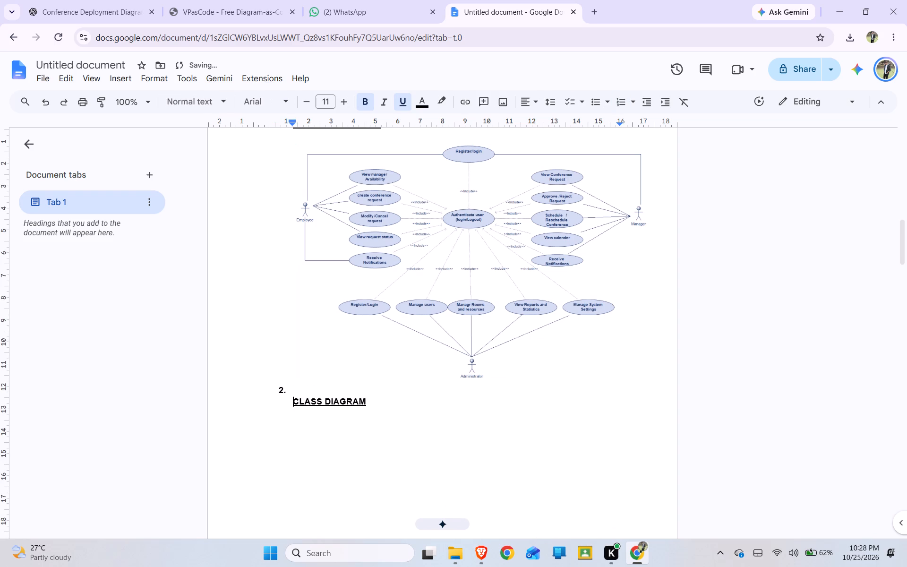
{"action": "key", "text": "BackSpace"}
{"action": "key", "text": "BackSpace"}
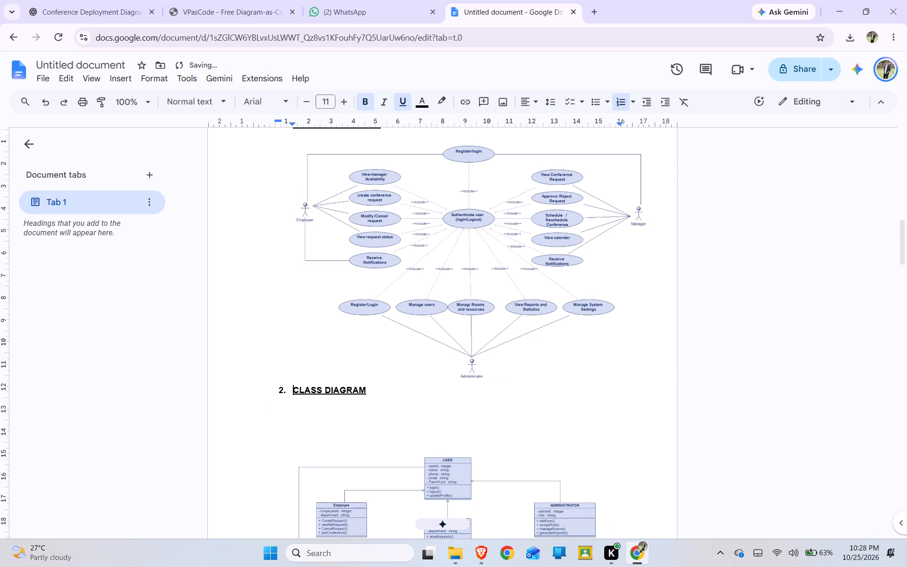
Delete the surplus blank lines between the "OBJECT DIAGRAM" heading and its image, leaving two blank lines.
{"action": "scroll", "coordinate": [277, 389], "scroll_direction": "up", "scroll_amount": 2}
{"action": "scroll", "coordinate": [277, 389], "scroll_direction": "down", "scroll_amount": 4}
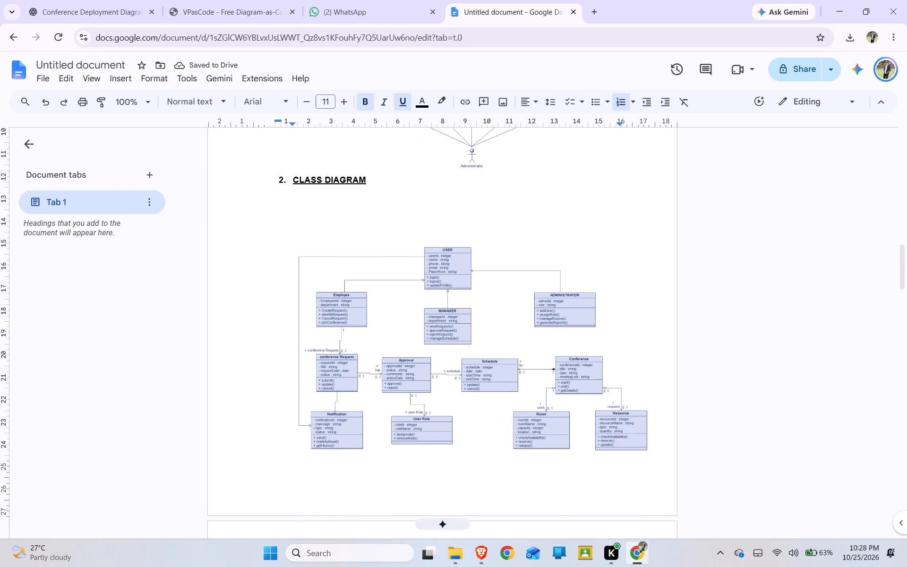
{"action": "scroll", "coordinate": [277, 389], "scroll_direction": "down", "scroll_amount": 4}
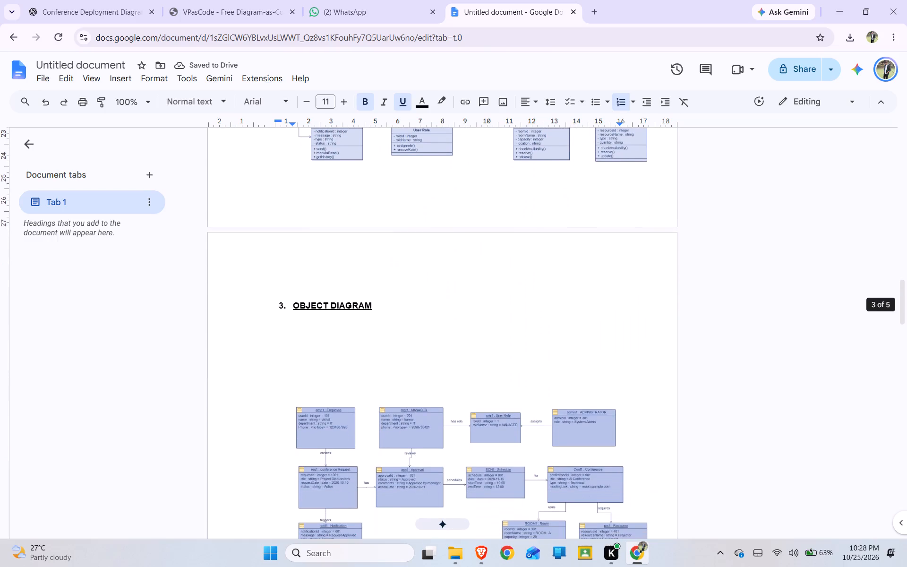
{"action": "left_click", "coordinate": [323, 369]}
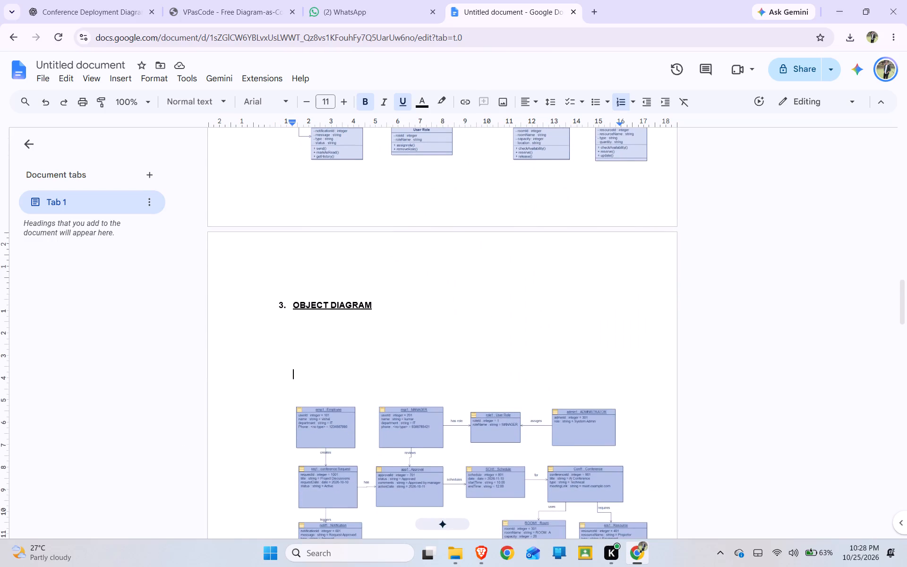
{"action": "key", "text": "BackSpace"}
{"action": "key", "text": "BackSpace"}
{"action": "key", "text": "BackSpace"}
{"action": "key", "text": "BackSpace"}
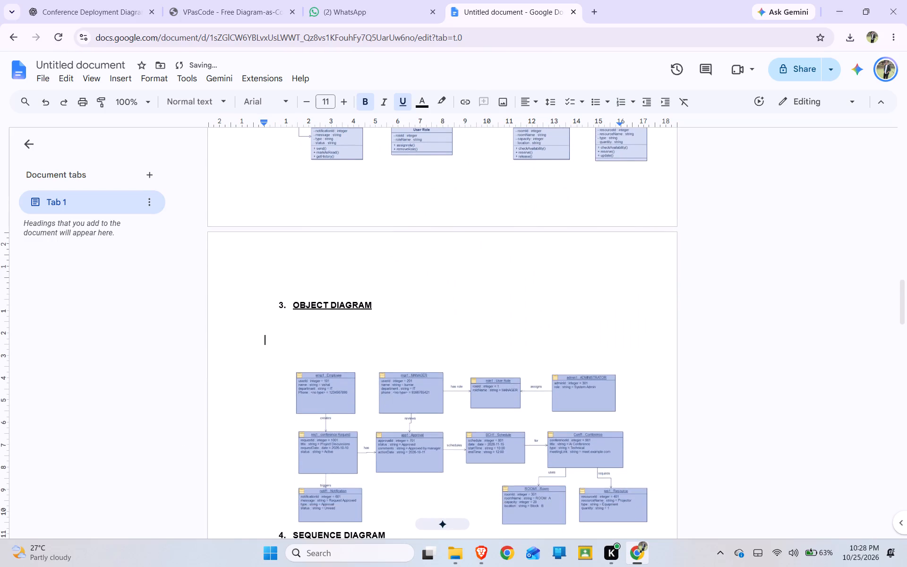
{"action": "key", "text": "BackSpace"}
{"action": "key", "text": "BackSpace"}
{"action": "key", "text": "BackSpace"}
Remove the automatic list numbering from the "SEQUENCE DIAGRAM" heading below the object diagram image.
{"action": "scroll", "coordinate": [323, 369], "scroll_direction": "down", "scroll_amount": 3}
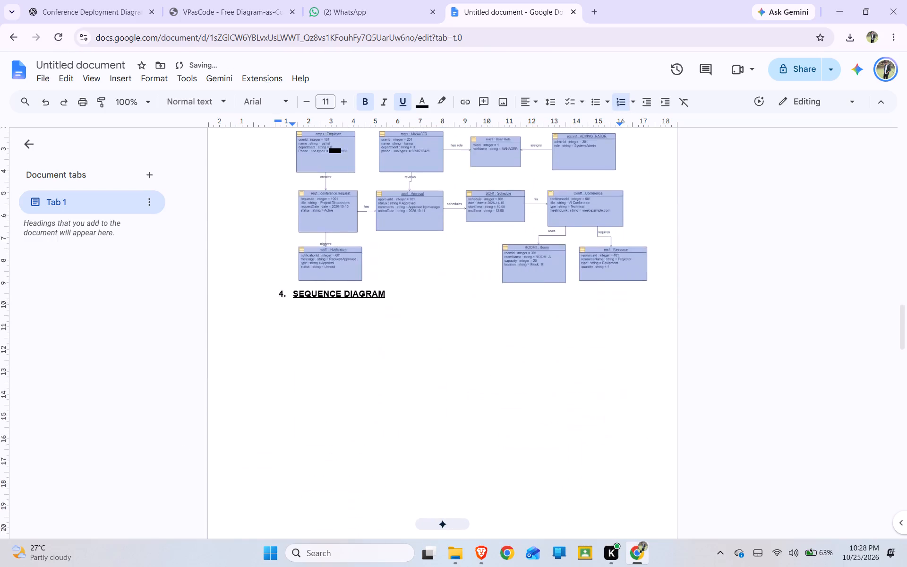
{"action": "scroll", "coordinate": [323, 369], "scroll_direction": "down", "scroll_amount": 3}
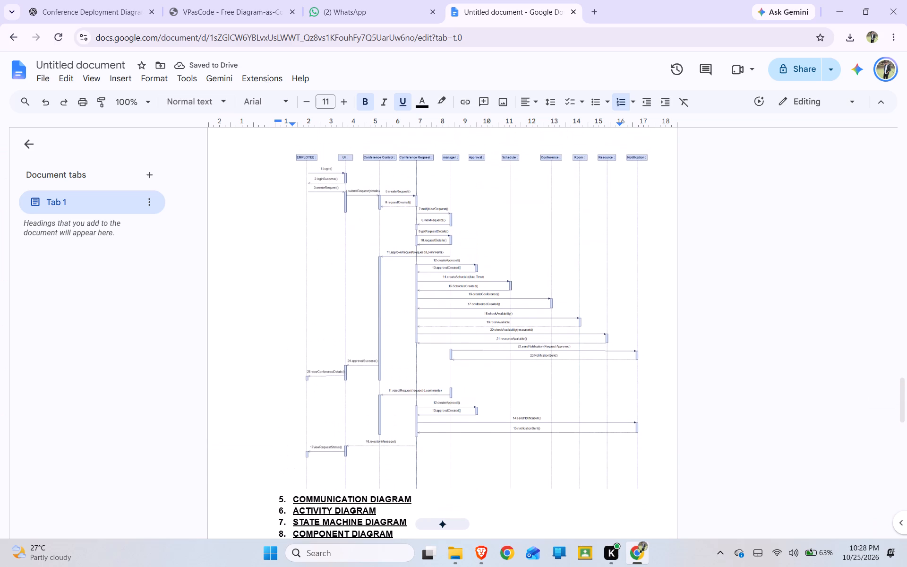
{"action": "scroll", "coordinate": [323, 369], "scroll_direction": "up", "scroll_amount": 3}
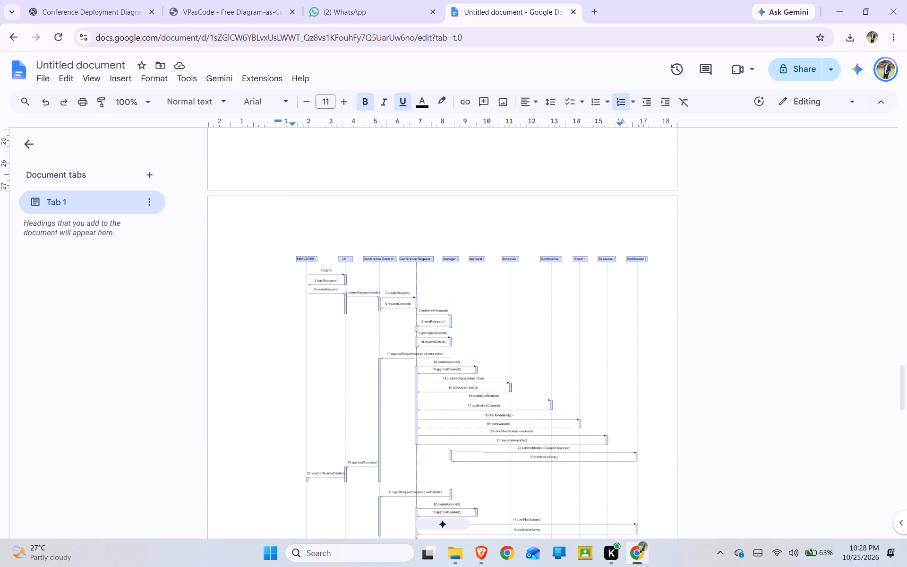
{"action": "scroll", "coordinate": [323, 369], "scroll_direction": "up", "scroll_amount": 8}
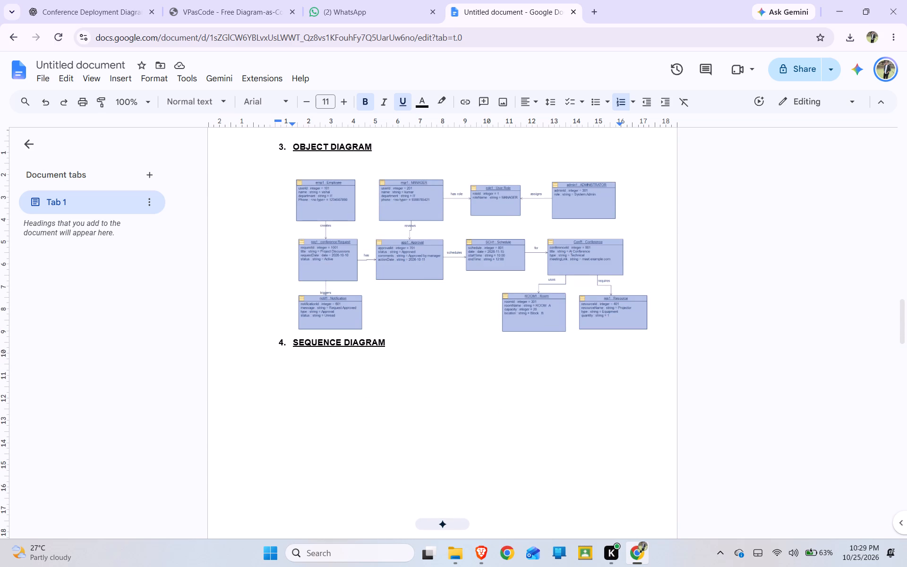
{"action": "left_click_drag", "start_coordinate": [387, 341], "coordinate": [245, 342]}
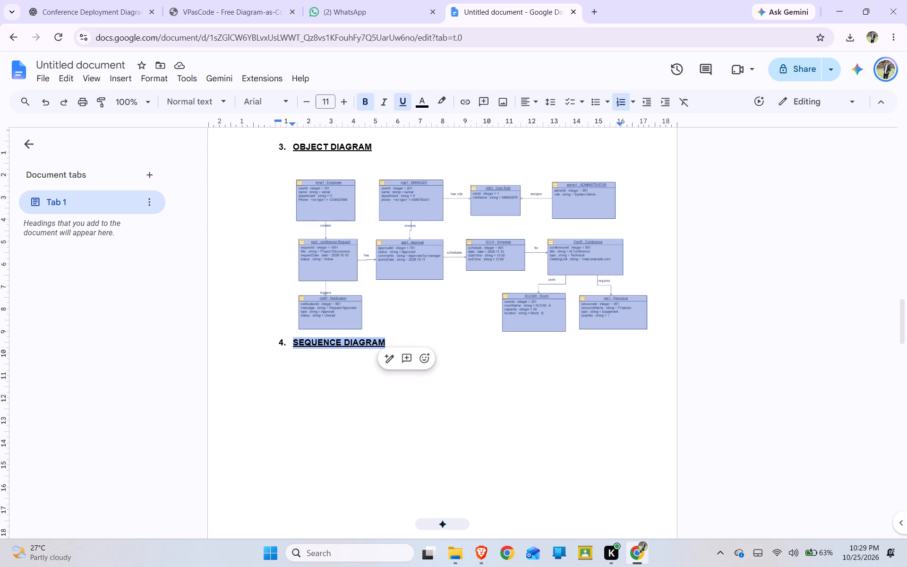
{"action": "left_click", "coordinate": [376, 395]}
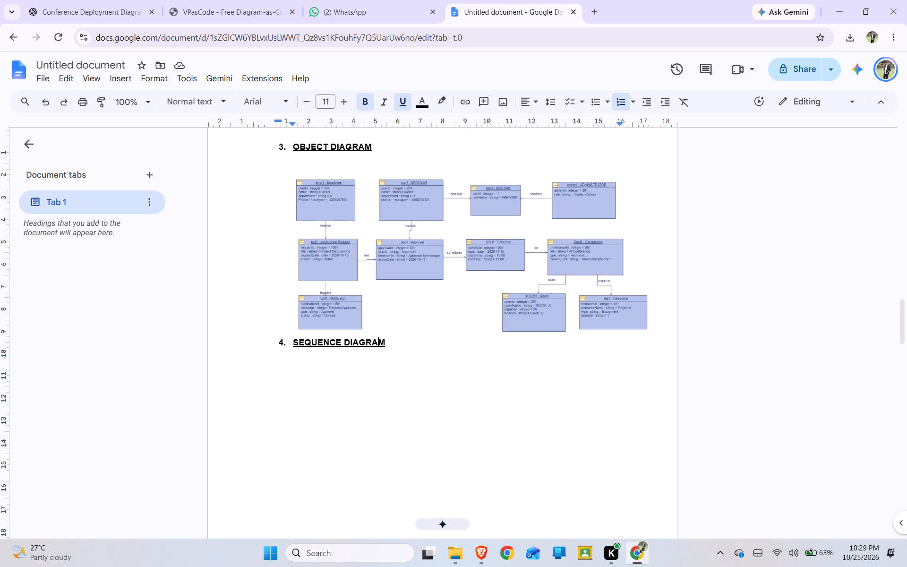
{"action": "double_click", "coordinate": [283, 343]}
{"action": "double_click", "coordinate": [283, 343]}
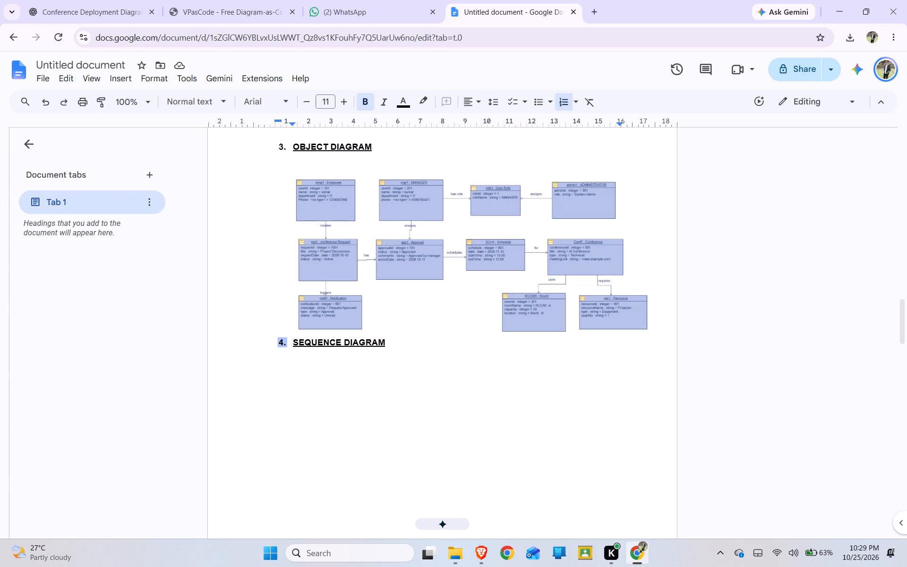
{"action": "left_click", "coordinate": [567, 105]}
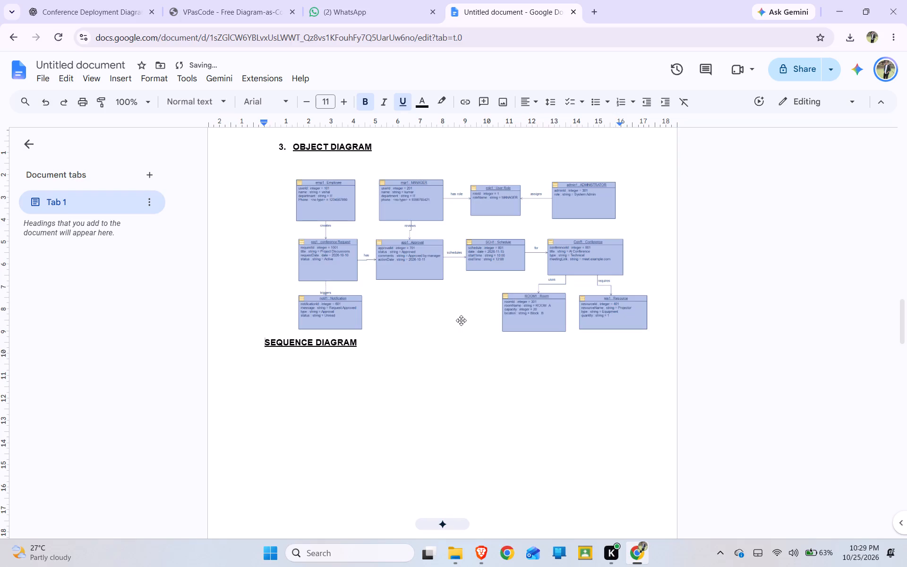
Insert six blank lines between the object diagram image and the "SEQUENCE DIAGRAM" heading.
{"action": "scroll", "coordinate": [461, 320], "scroll_direction": "down", "scroll_amount": 6}
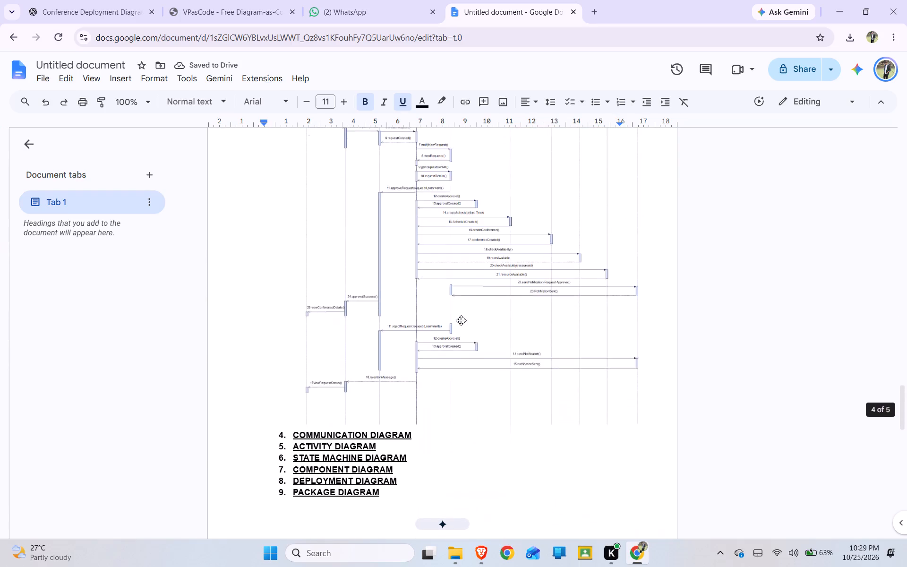
{"action": "scroll", "coordinate": [461, 320], "scroll_direction": "down", "scroll_amount": 1}
{"action": "scroll", "coordinate": [461, 320], "scroll_direction": "up", "scroll_amount": 5}
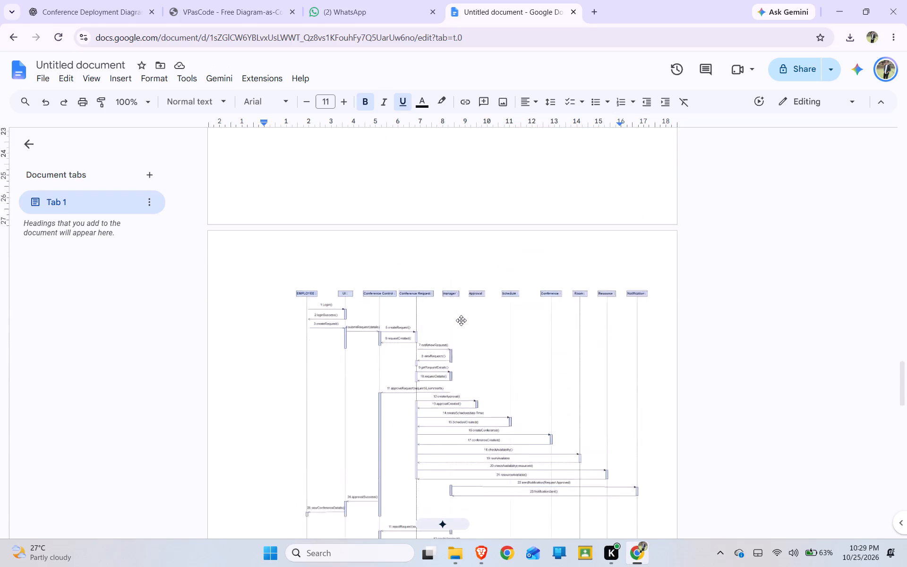
{"action": "scroll", "coordinate": [461, 320], "scroll_direction": "up", "scroll_amount": 4}
{"action": "key", "text": "Return"}
{"action": "key", "text": "Return"}
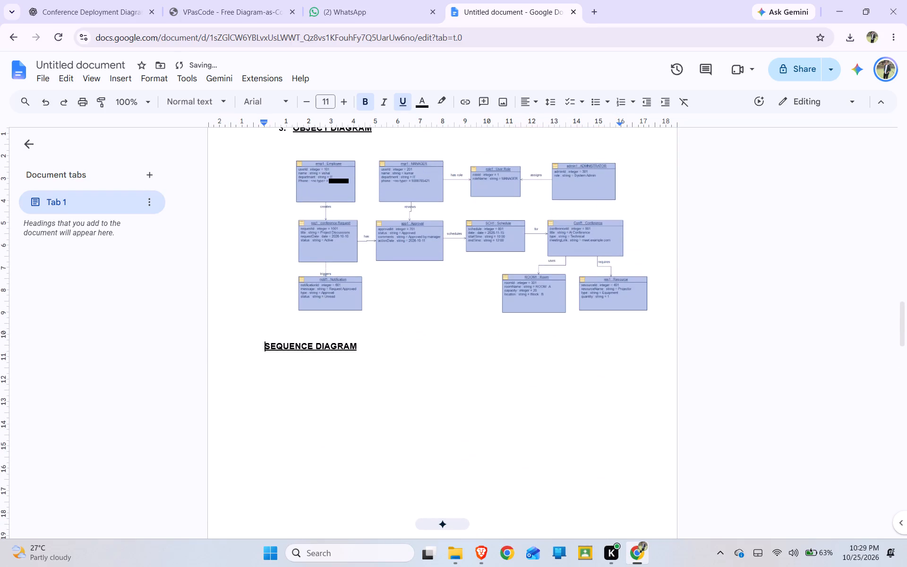
{"action": "key", "text": "Return"}
{"action": "key", "text": "Return"}
{"action": "key", "text": "Return"}
{"action": "key", "text": "Return"}
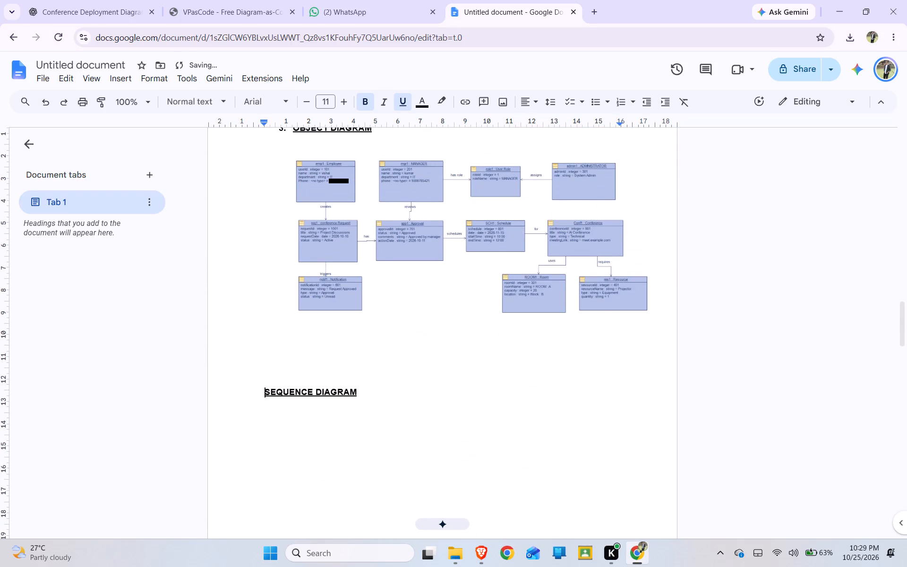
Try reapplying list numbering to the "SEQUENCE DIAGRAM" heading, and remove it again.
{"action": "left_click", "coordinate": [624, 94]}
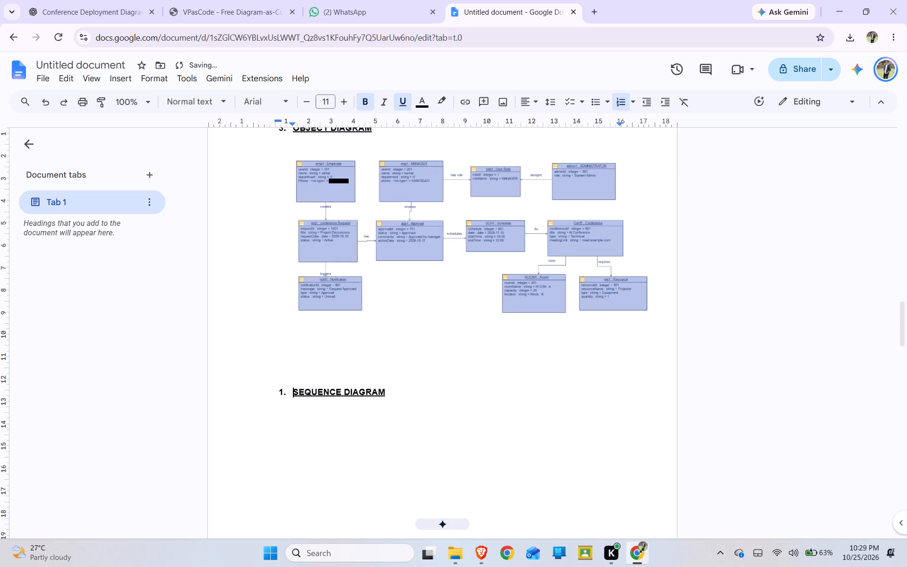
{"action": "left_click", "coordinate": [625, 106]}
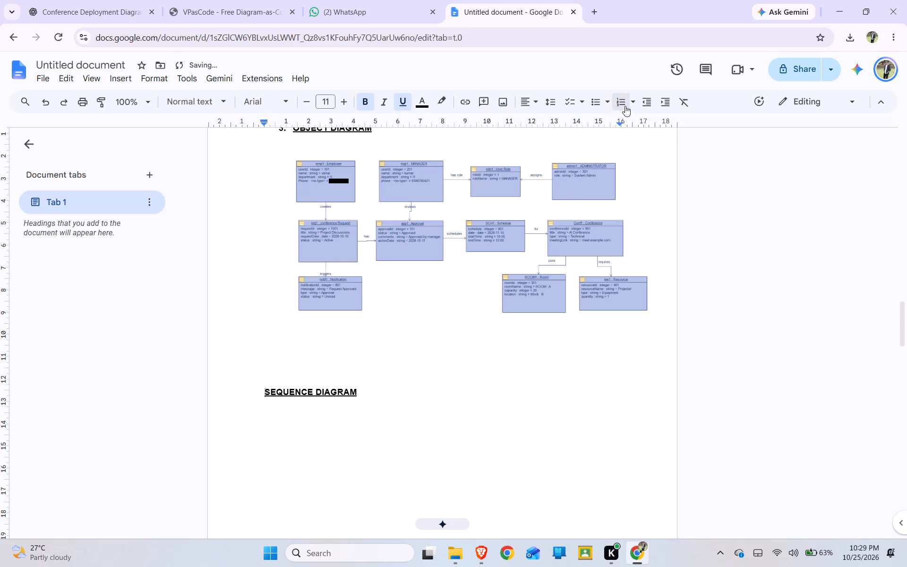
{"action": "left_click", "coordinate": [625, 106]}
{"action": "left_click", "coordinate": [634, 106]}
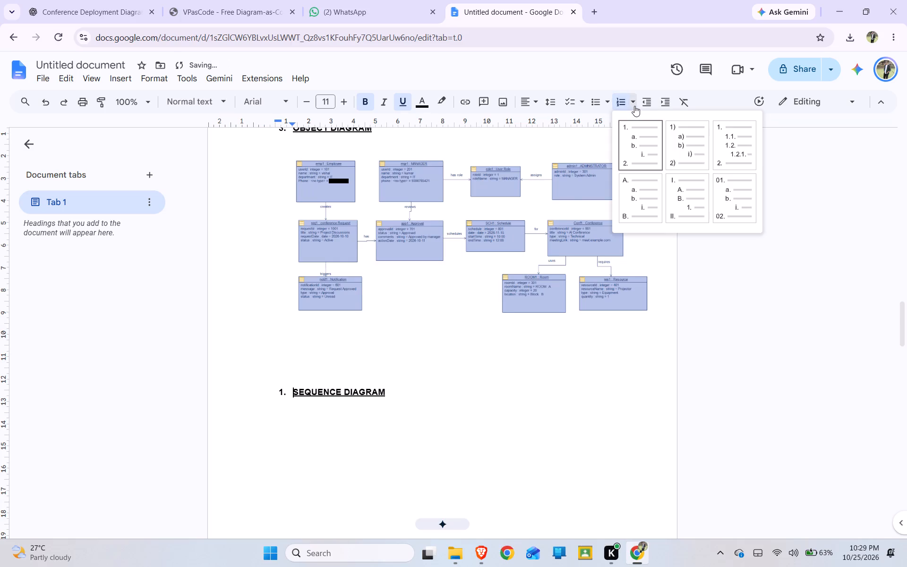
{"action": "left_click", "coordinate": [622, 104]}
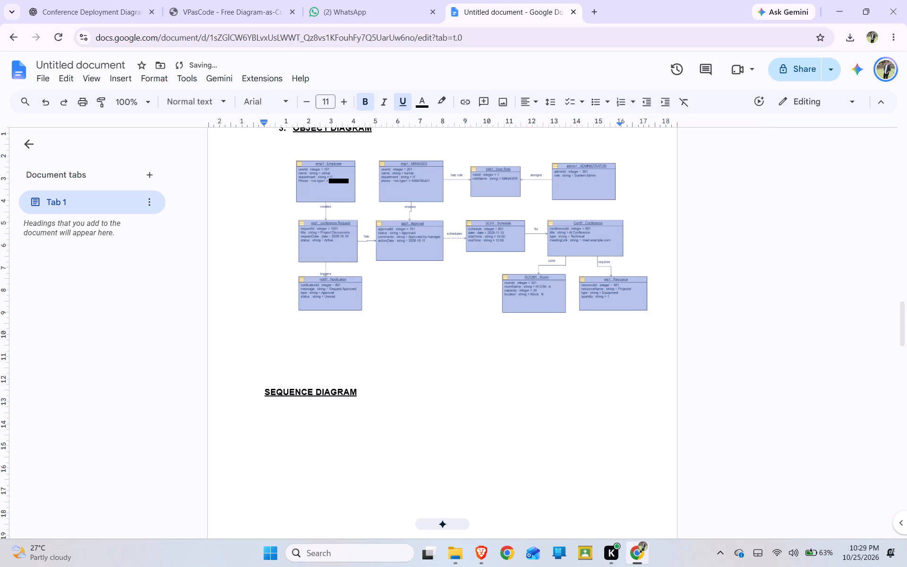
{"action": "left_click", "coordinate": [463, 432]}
Insert two more blank lines between the "OBJECT DIAGRAM" heading and its image.
{"action": "scroll", "coordinate": [454, 402], "scroll_direction": "up", "scroll_amount": 1}
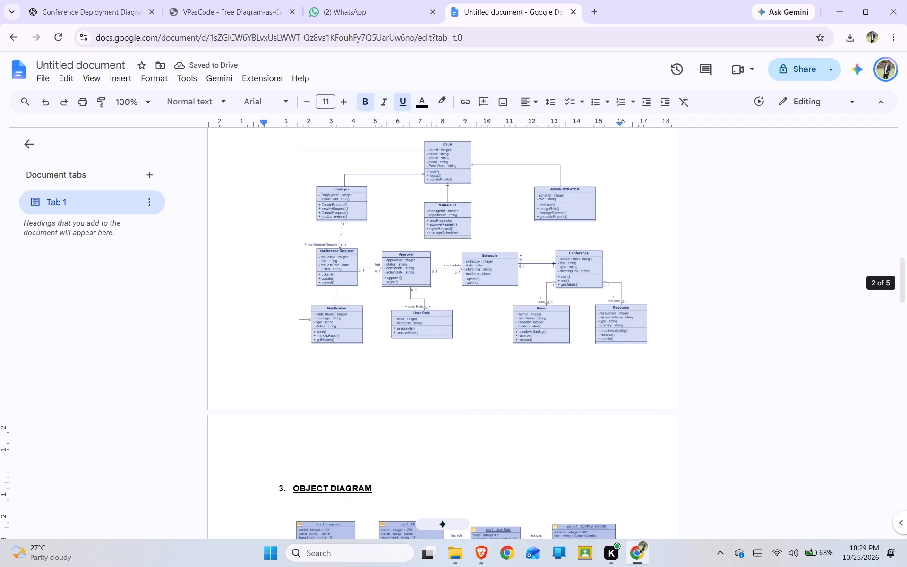
{"action": "scroll", "coordinate": [454, 402], "scroll_direction": "up", "scroll_amount": 2}
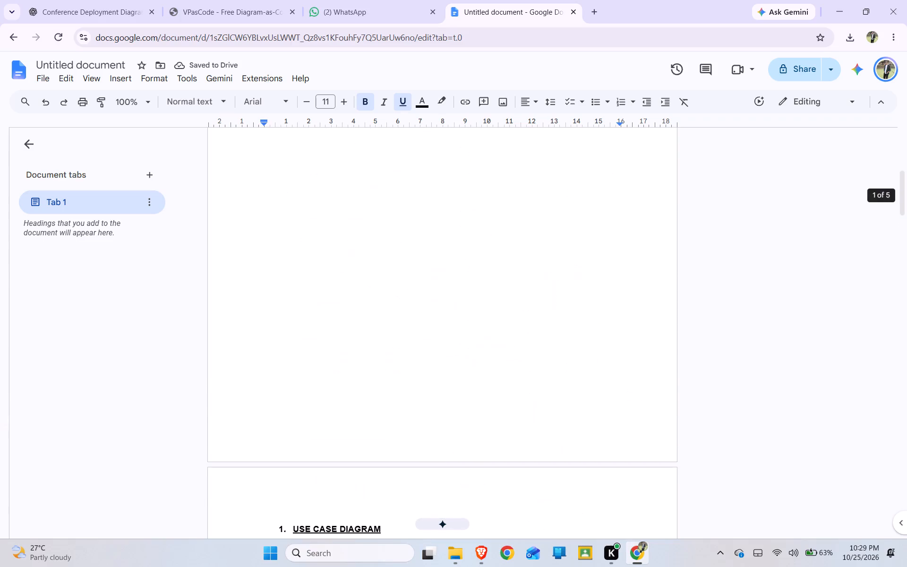
{"action": "scroll", "coordinate": [454, 402], "scroll_direction": "down", "scroll_amount": 3}
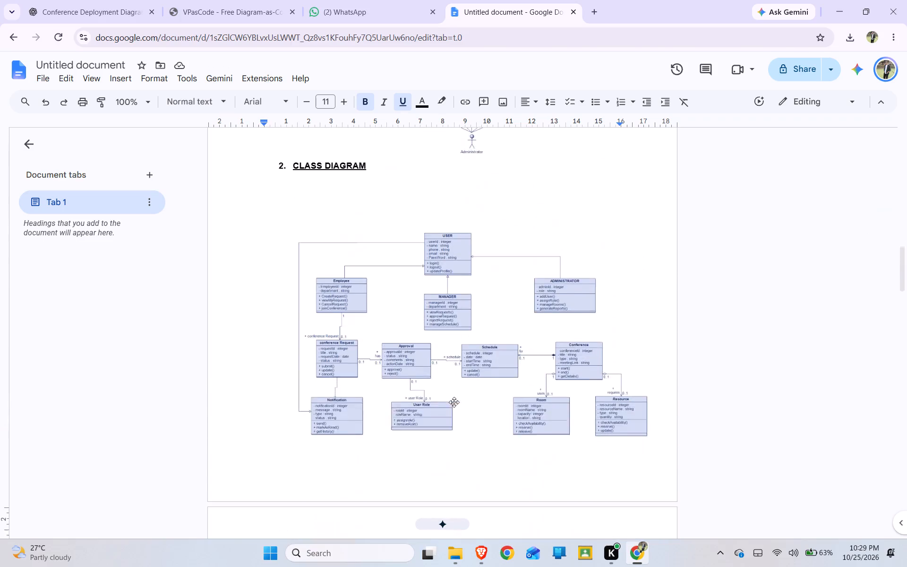
{"action": "scroll", "coordinate": [454, 402], "scroll_direction": "down", "scroll_amount": 4}
{"action": "scroll", "coordinate": [454, 402], "scroll_direction": "up", "scroll_amount": 3}
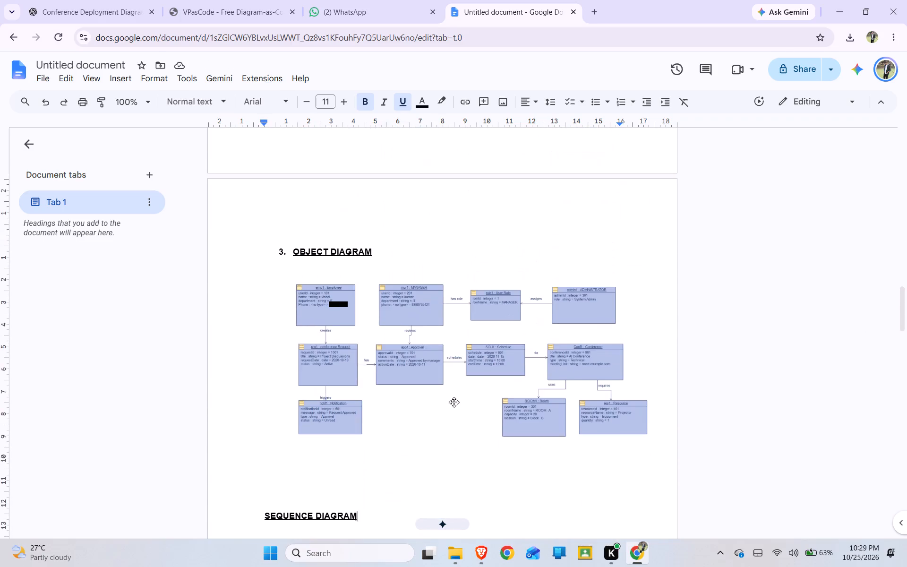
{"action": "left_click", "coordinate": [384, 253]}
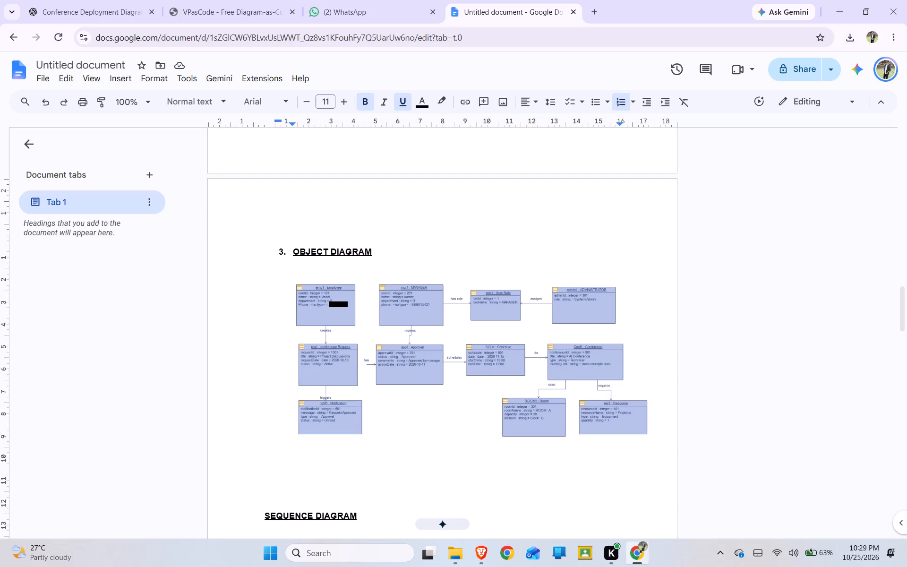
{"action": "key", "text": "Return"}
{"action": "key", "text": "Return"}
{"action": "key", "text": "Return"}
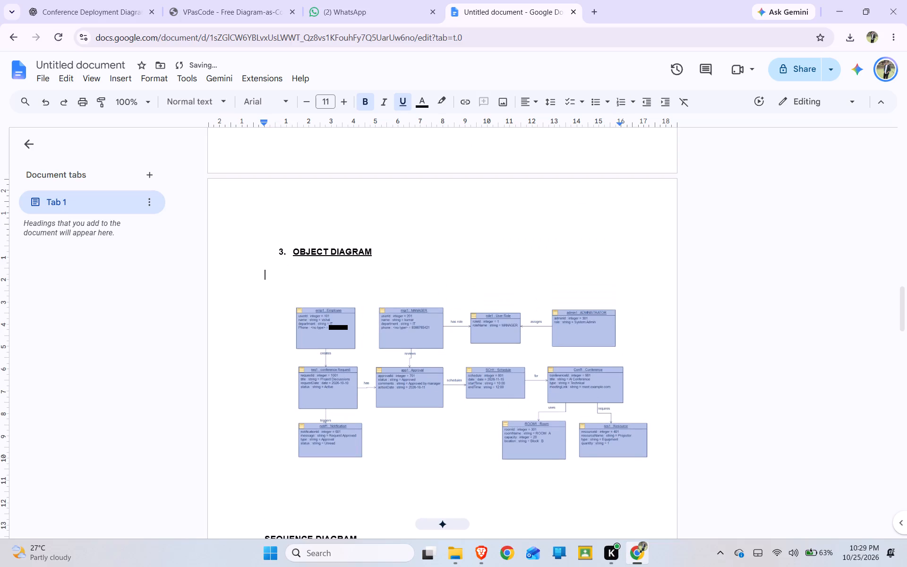
Remove the automatic list numbering from the "OBJECT DIAGRAM" heading.
{"action": "scroll", "coordinate": [363, 253], "scroll_direction": "up", "scroll_amount": 1}
{"action": "left_click", "coordinate": [291, 199]}
{"action": "scroll", "coordinate": [325, 253], "scroll_direction": "down", "scroll_amount": 1}
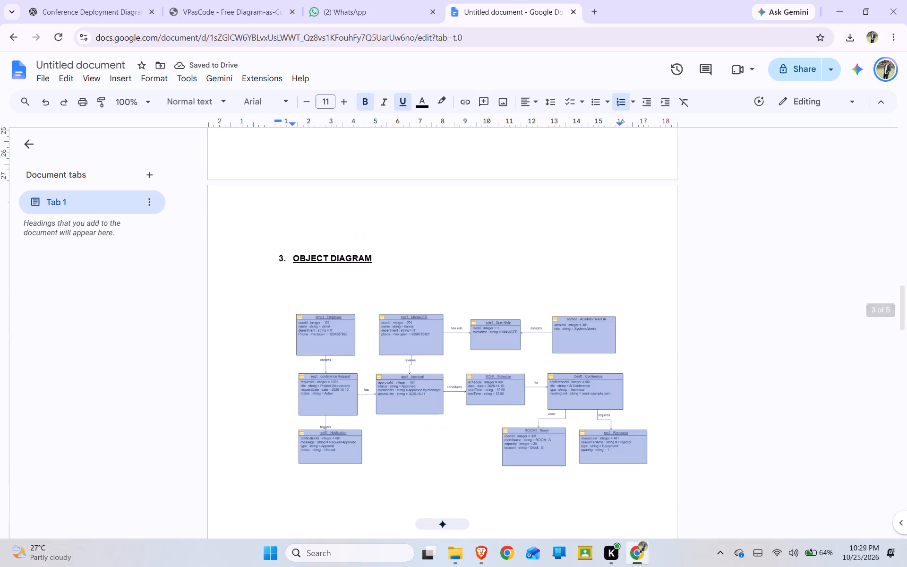
{"action": "left_click", "coordinate": [286, 250]}
{"action": "left_click", "coordinate": [286, 250]}
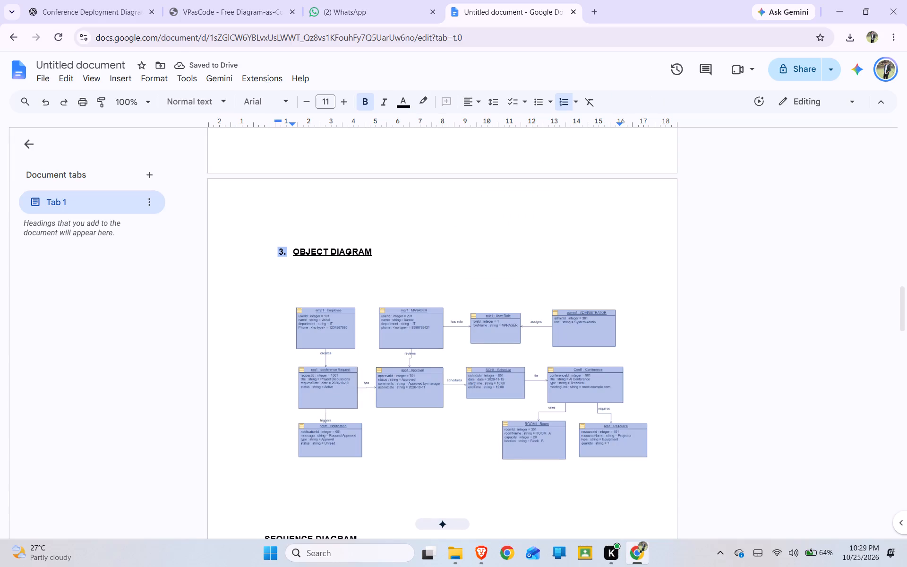
{"action": "left_click", "coordinate": [563, 103]}
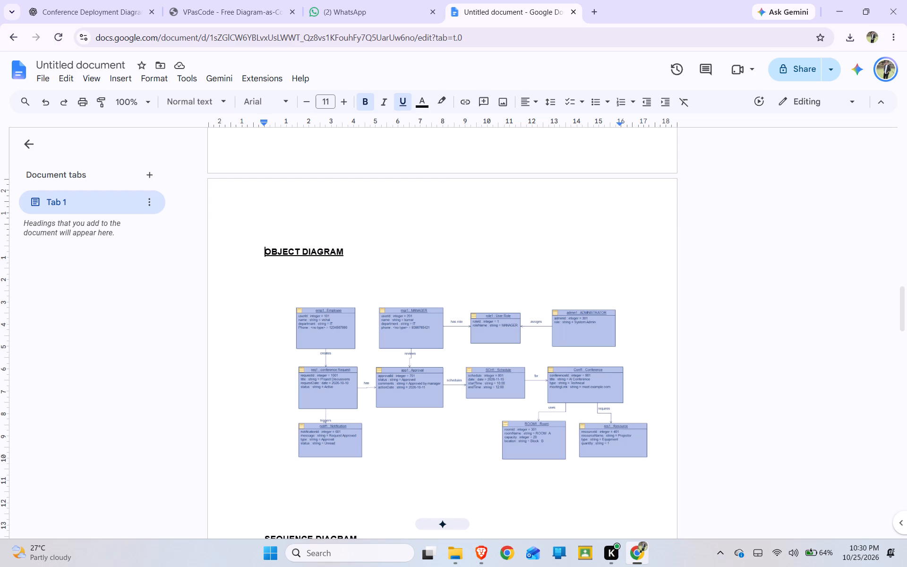
Remove the automatic list numbering from the "USE CASE DIAGRAM" and "CLASS DIAGRAM" headings together.
{"action": "scroll", "coordinate": [498, 206], "scroll_direction": "up", "scroll_amount": 1}
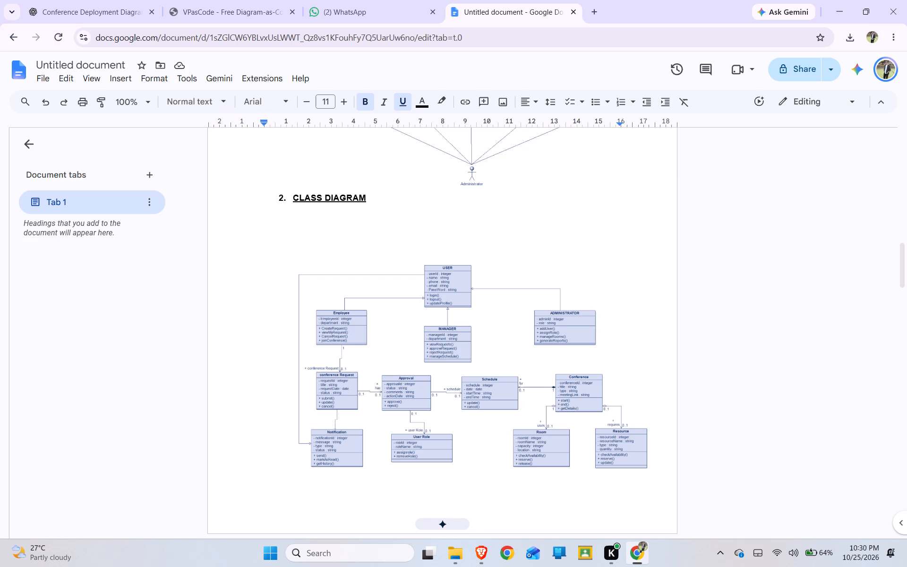
{"action": "scroll", "coordinate": [372, 223], "scroll_direction": "up", "scroll_amount": 2}
{"action": "scroll", "coordinate": [336, 347], "scroll_direction": "down", "scroll_amount": 1}
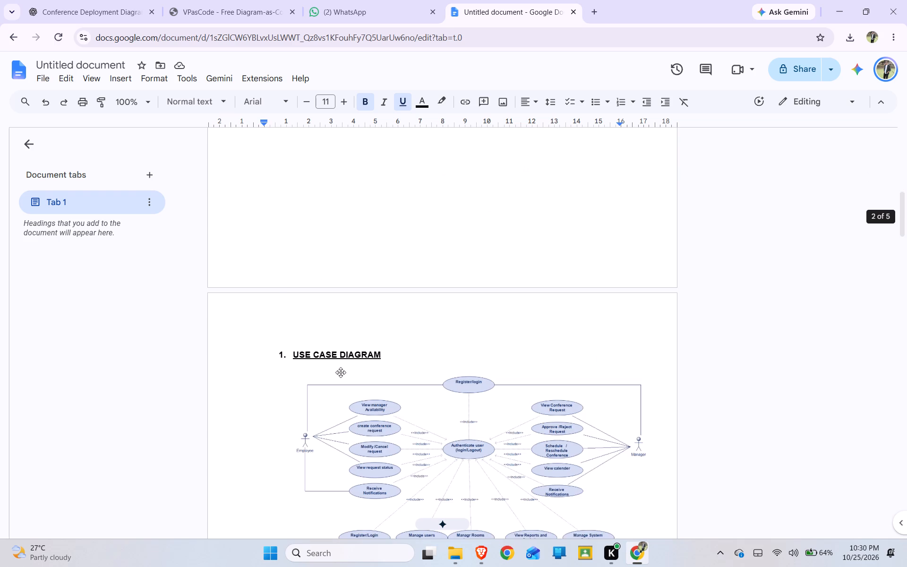
{"action": "left_click", "coordinate": [293, 280]}
{"action": "left_click", "coordinate": [293, 280]}
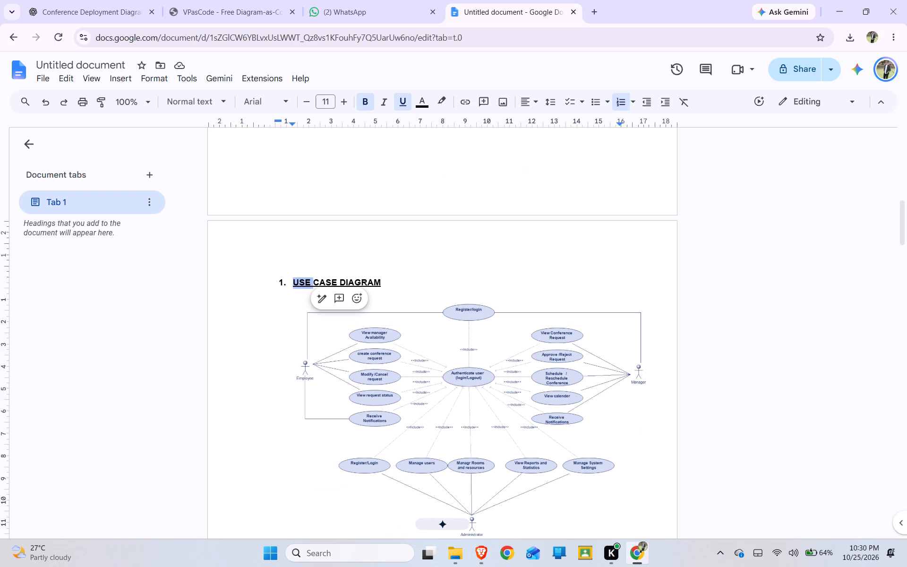
{"action": "double_click", "coordinate": [288, 280]}
{"action": "left_click", "coordinate": [284, 282]}
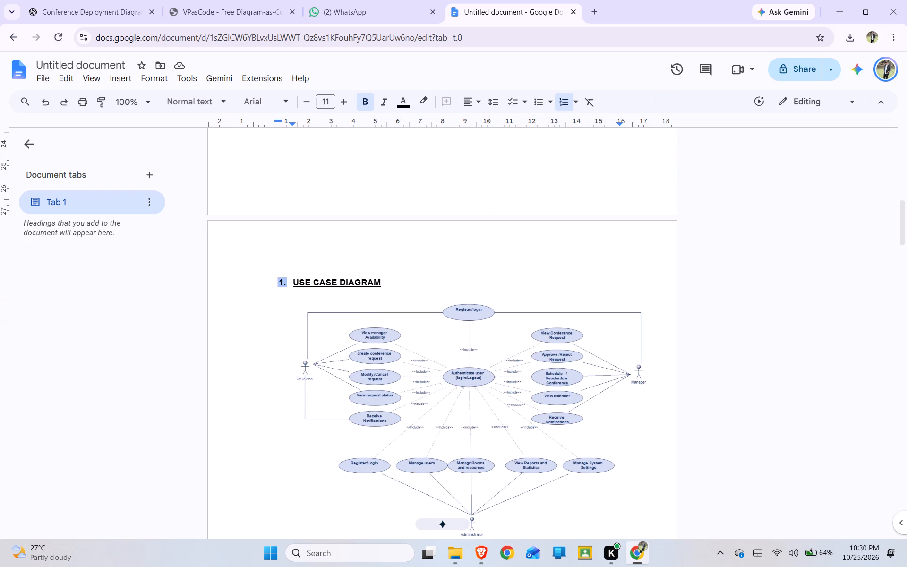
{"action": "key", "text": "BackSpace"}
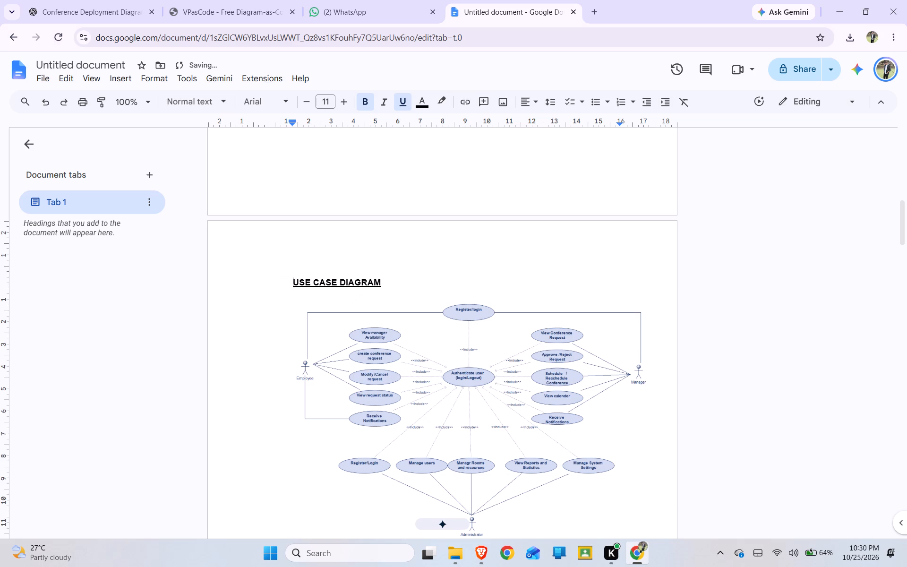
Examine the headings and image spacing from the use case diagram through the sequence diagram.
{"action": "scroll", "coordinate": [285, 282], "scroll_direction": "down", "scroll_amount": 2}
{"action": "scroll", "coordinate": [298, 272], "scroll_direction": "up", "scroll_amount": 2}
{"action": "scroll", "coordinate": [325, 352], "scroll_direction": "down", "scroll_amount": 1}
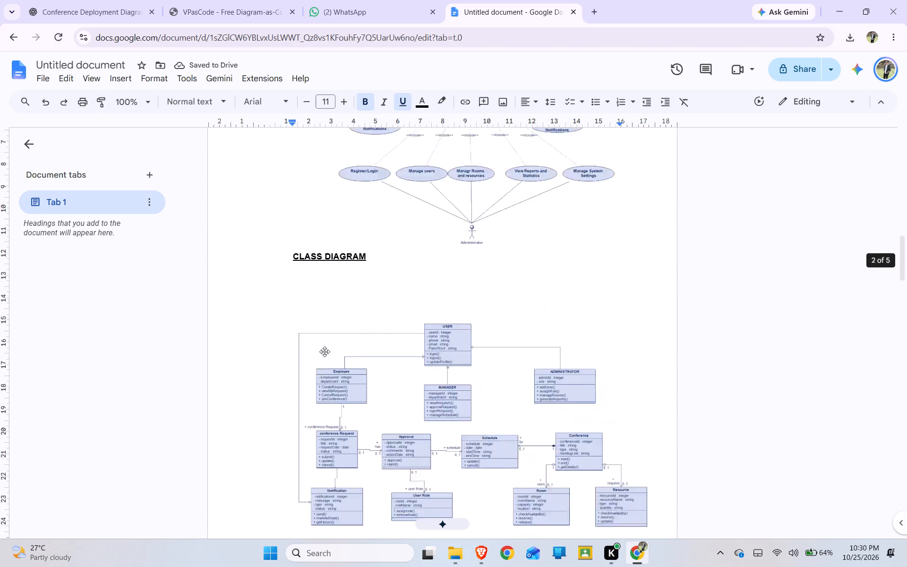
{"action": "scroll", "coordinate": [325, 353], "scroll_direction": "up", "scroll_amount": 3}
{"action": "scroll", "coordinate": [320, 315], "scroll_direction": "down", "scroll_amount": 1}
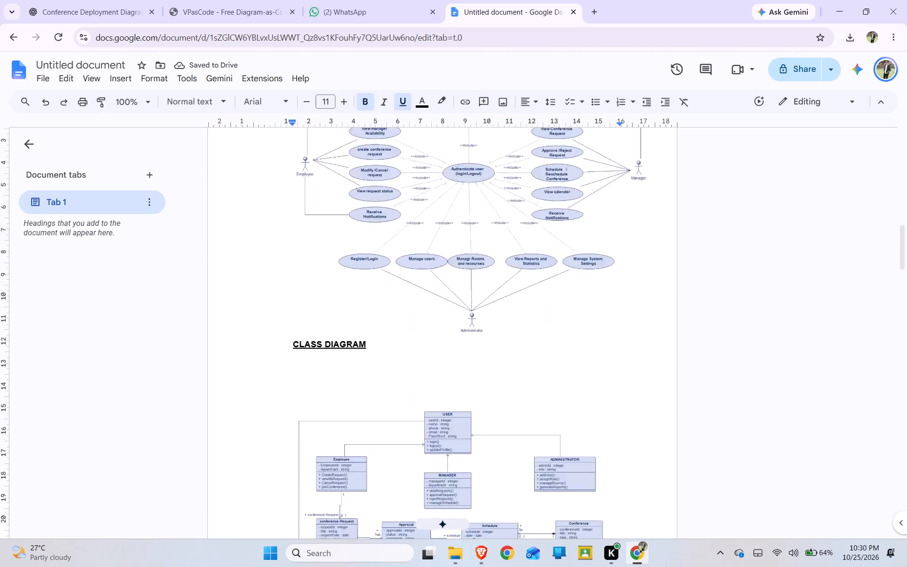
{"action": "scroll", "coordinate": [320, 315], "scroll_direction": "down", "scroll_amount": 5}
{"action": "scroll", "coordinate": [320, 315], "scroll_direction": "up", "scroll_amount": 6}
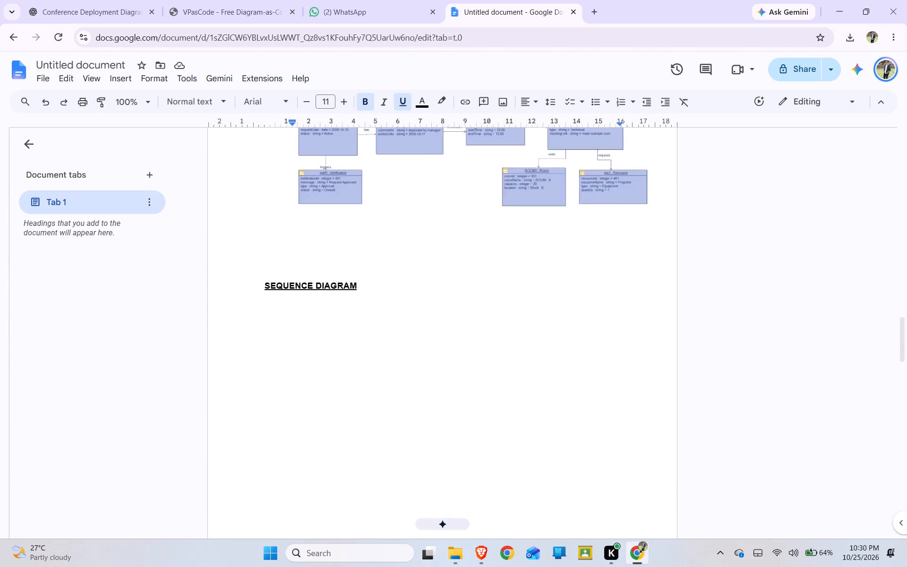
{"action": "scroll", "coordinate": [320, 315], "scroll_direction": "down", "scroll_amount": 7}
{"action": "scroll", "coordinate": [320, 315], "scroll_direction": "up", "scroll_amount": 3}
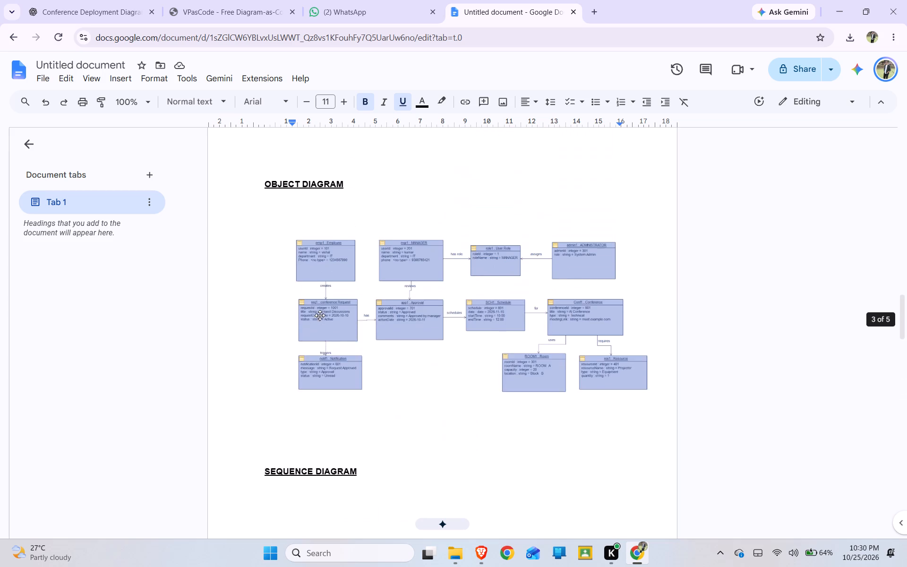
{"action": "scroll", "coordinate": [320, 315], "scroll_direction": "up", "scroll_amount": 5}
{"action": "scroll", "coordinate": [322, 416], "scroll_direction": "up", "scroll_amount": 7}
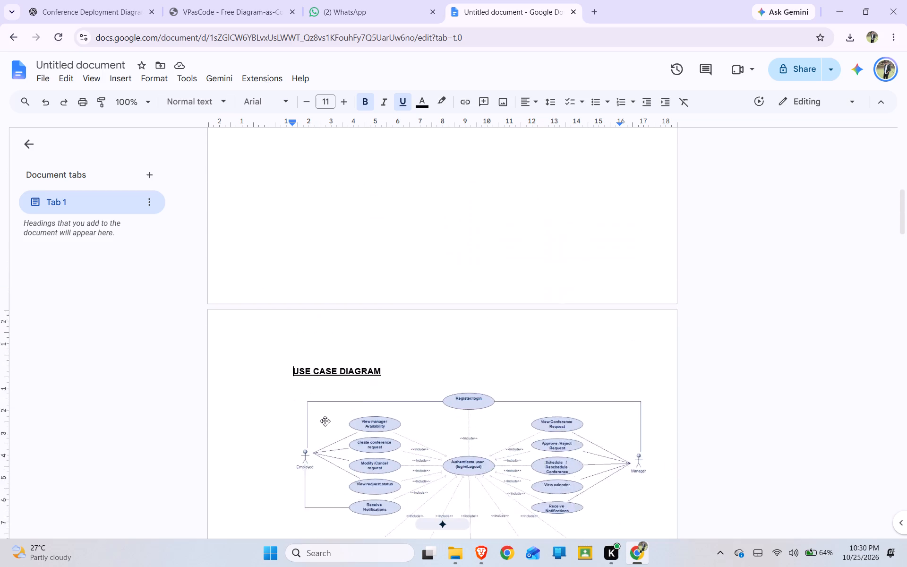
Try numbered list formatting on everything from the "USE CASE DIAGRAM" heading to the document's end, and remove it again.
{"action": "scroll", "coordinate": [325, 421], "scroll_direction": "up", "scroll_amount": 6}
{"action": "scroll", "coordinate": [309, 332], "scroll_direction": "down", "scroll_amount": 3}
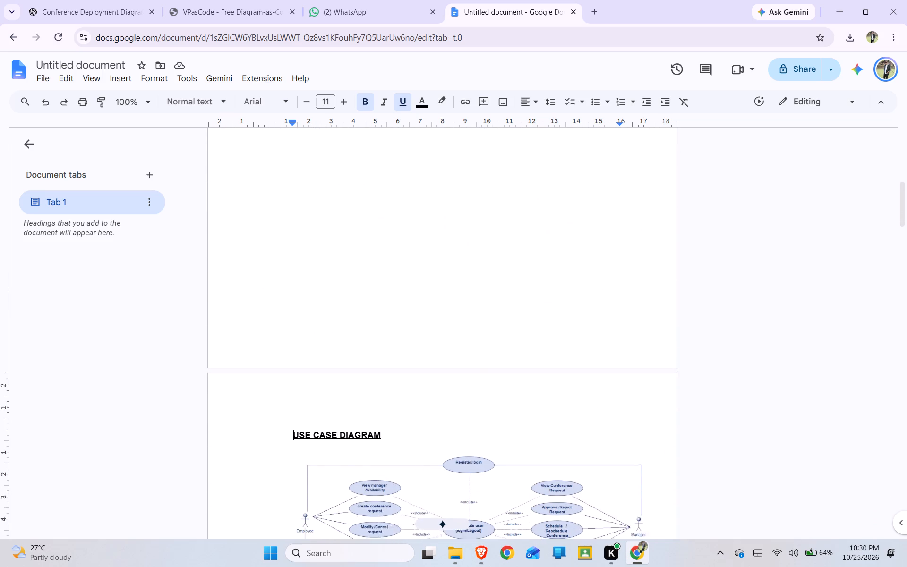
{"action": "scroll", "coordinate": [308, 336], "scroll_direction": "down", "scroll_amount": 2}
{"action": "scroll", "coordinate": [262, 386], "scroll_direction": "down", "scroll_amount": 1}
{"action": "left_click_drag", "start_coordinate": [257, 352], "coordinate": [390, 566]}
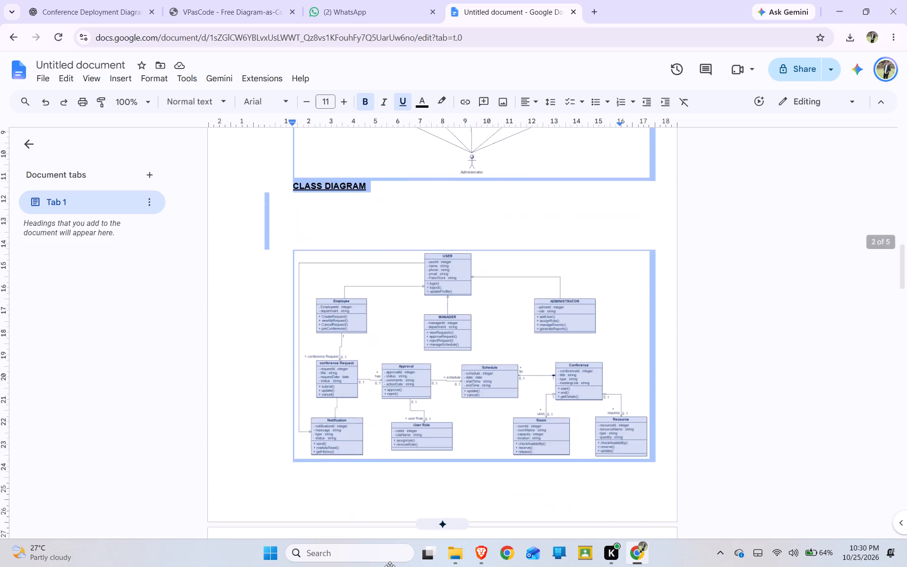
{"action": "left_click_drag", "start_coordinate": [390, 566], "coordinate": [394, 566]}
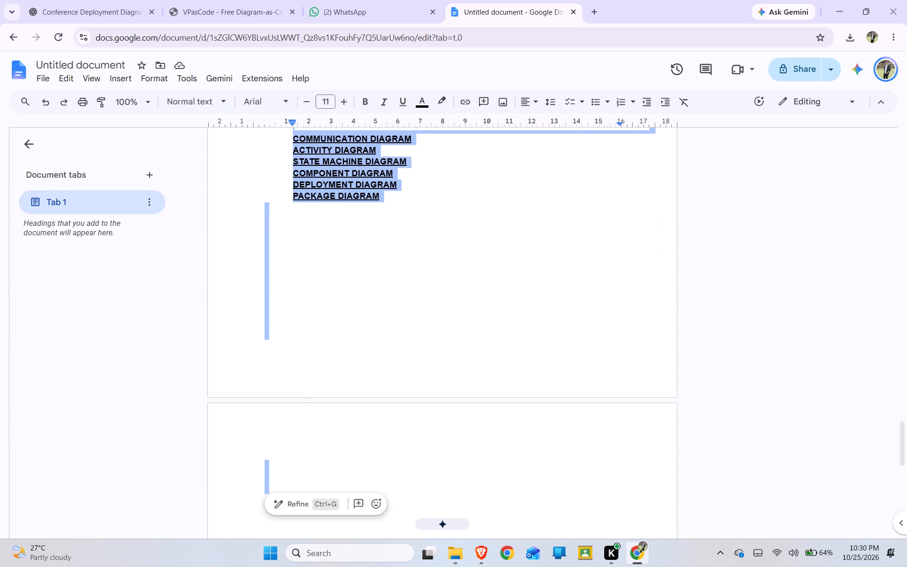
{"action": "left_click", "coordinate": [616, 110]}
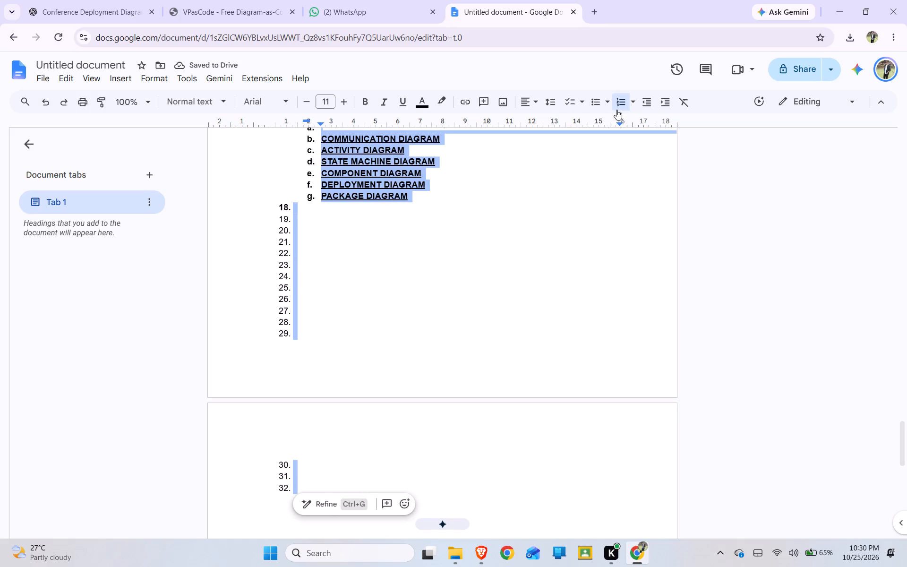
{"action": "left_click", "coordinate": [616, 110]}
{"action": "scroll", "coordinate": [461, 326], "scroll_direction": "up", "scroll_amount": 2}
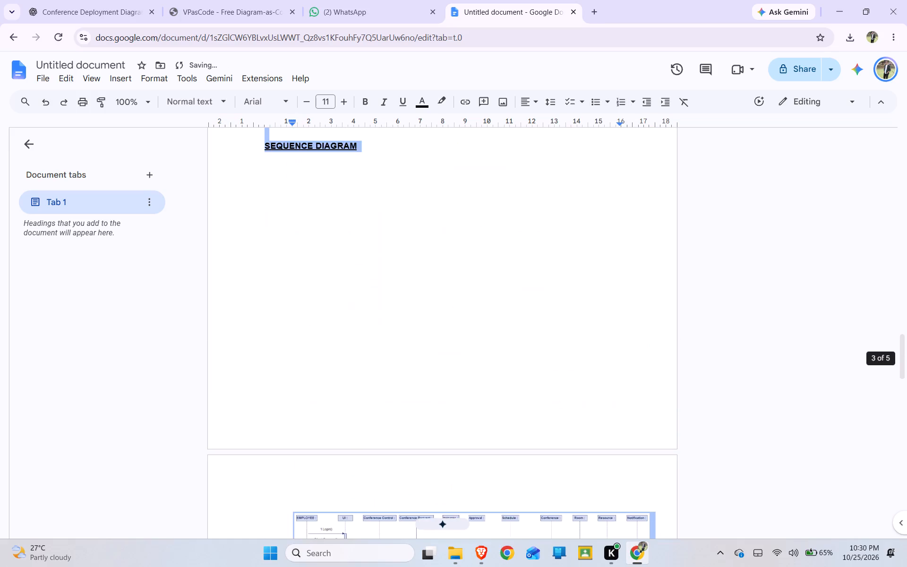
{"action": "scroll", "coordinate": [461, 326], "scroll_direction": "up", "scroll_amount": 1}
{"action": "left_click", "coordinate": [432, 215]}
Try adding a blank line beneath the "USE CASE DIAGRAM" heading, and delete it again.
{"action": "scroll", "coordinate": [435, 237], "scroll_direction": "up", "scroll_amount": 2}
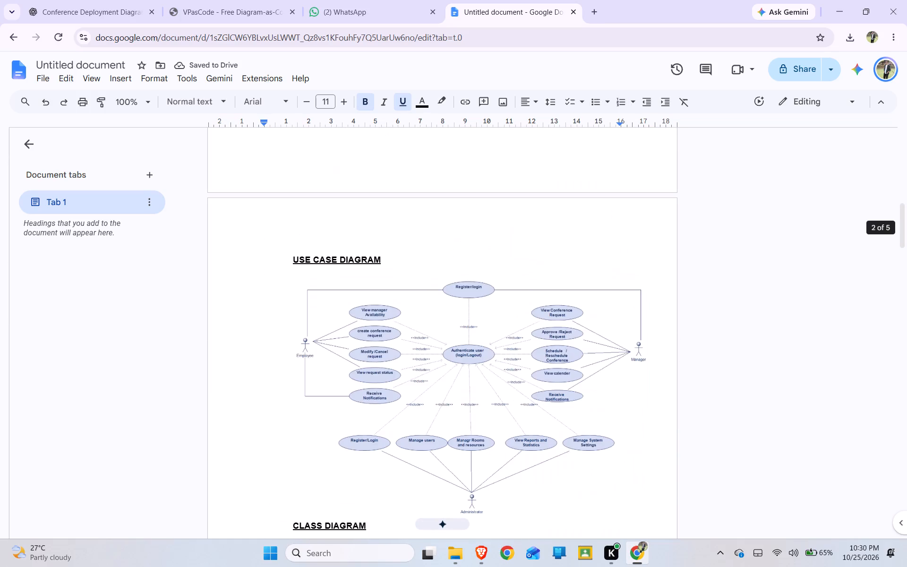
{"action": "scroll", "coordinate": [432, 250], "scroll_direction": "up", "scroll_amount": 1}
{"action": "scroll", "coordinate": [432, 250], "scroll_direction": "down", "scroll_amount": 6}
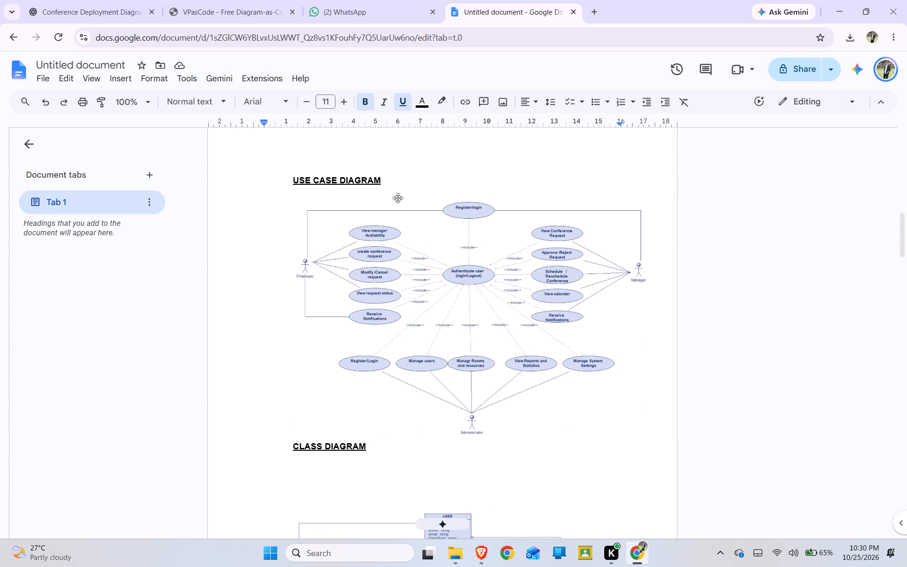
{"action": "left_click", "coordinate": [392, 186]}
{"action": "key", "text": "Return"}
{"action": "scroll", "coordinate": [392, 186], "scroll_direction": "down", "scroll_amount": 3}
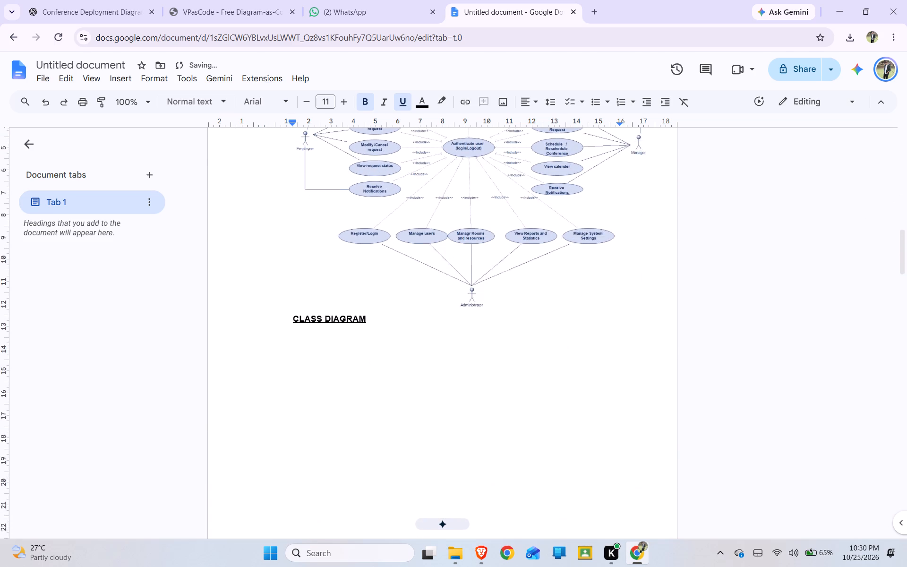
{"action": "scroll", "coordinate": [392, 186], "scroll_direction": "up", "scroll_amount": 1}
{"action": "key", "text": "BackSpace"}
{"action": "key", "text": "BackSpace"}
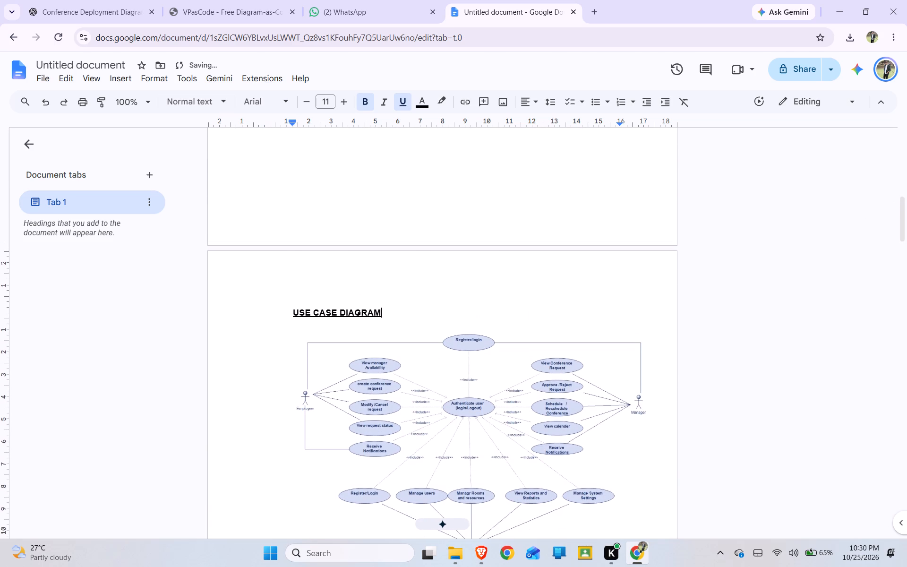
Delete two blank lines between the "CLASS DIAGRAM" heading and its image.
{"action": "scroll", "coordinate": [392, 186], "scroll_direction": "down", "scroll_amount": 4}
{"action": "left_click", "coordinate": [339, 395]}
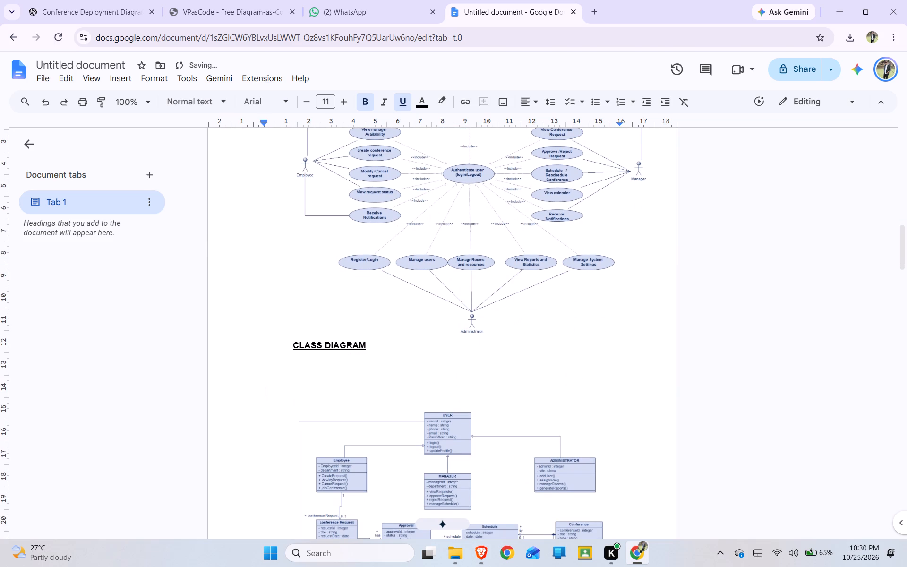
{"action": "key", "text": "BackSpace"}
{"action": "key", "text": "BackSpace"}
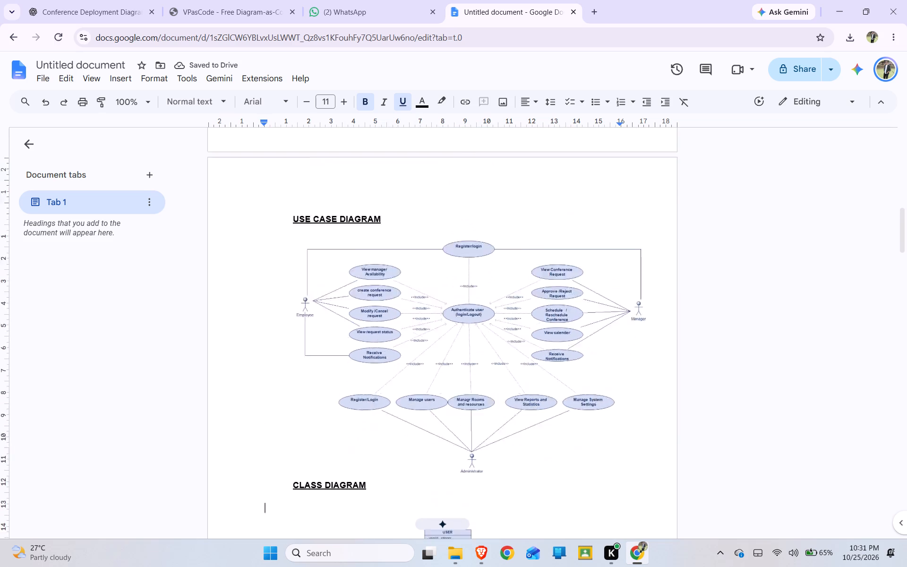
Insert eight blank lines before the "OBJECT DIAGRAM" heading to push it and its image down on the next page.
{"action": "scroll", "coordinate": [339, 395], "scroll_direction": "left", "scroll_amount": 1}
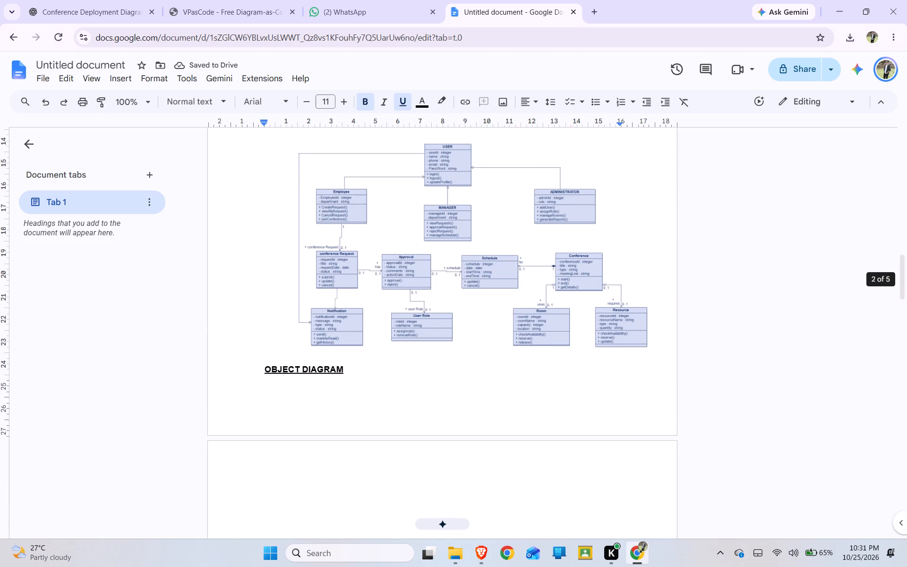
{"action": "left_click", "coordinate": [264, 371]}
{"action": "key", "text": "Return"}
{"action": "key", "text": "Return"}
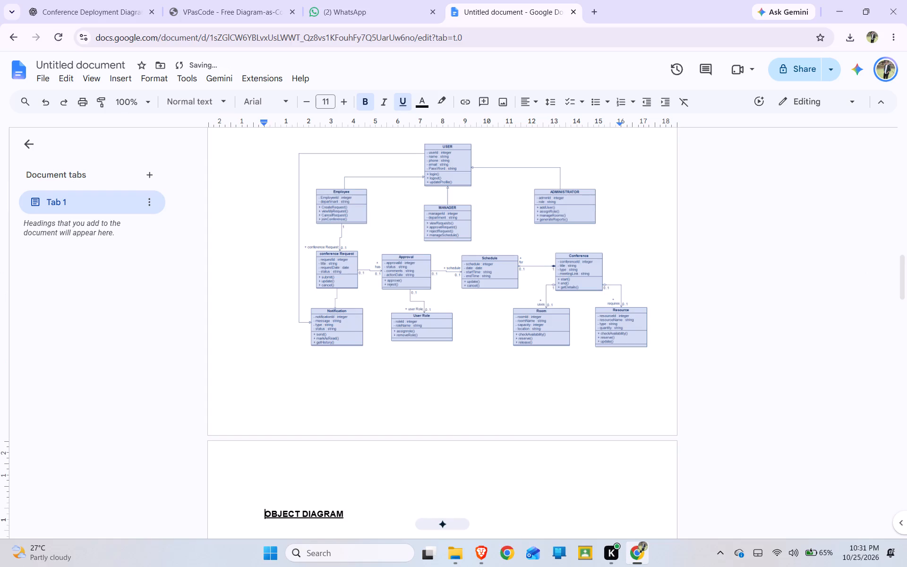
{"action": "scroll", "coordinate": [264, 371], "scroll_direction": "down", "scroll_amount": 3}
{"action": "key", "text": "Return"}
{"action": "key", "text": "Return"}
{"action": "key", "text": "Return"}
{"action": "key", "text": "Return"}
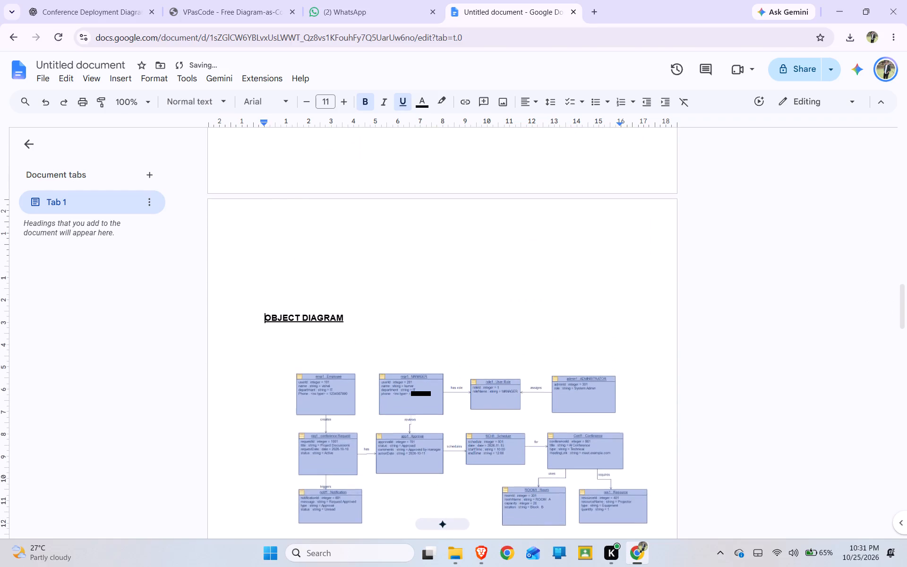
{"action": "scroll", "coordinate": [264, 371], "scroll_direction": "down", "scroll_amount": 3}
{"action": "scroll", "coordinate": [264, 371], "scroll_direction": "up", "scroll_amount": 1}
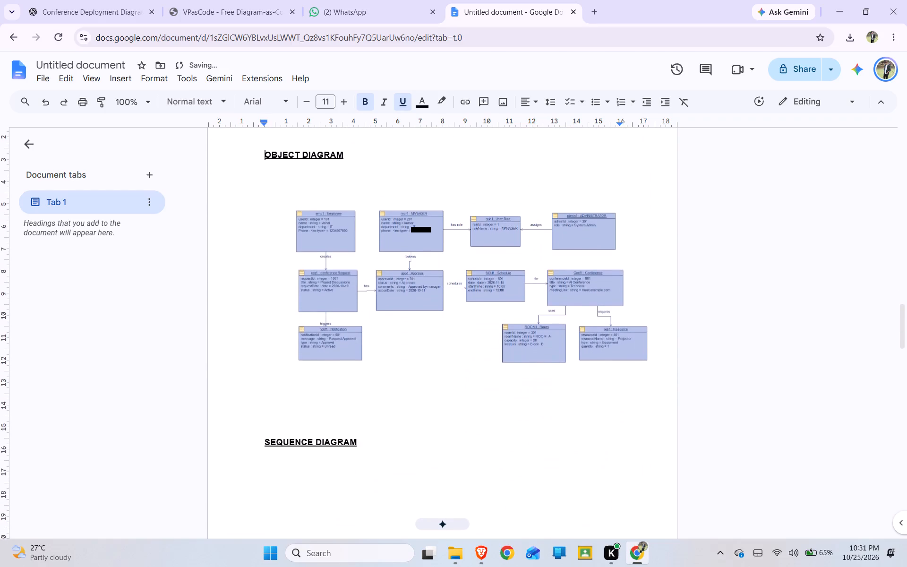
{"action": "key", "text": "Return"}
{"action": "key", "text": "Return"}
Push the "SEQUENCE DIAGRAM" heading onto the page of its image by adding a net sixteen blank lines before it.
{"action": "scroll", "coordinate": [264, 371], "scroll_direction": "down", "scroll_amount": 2}
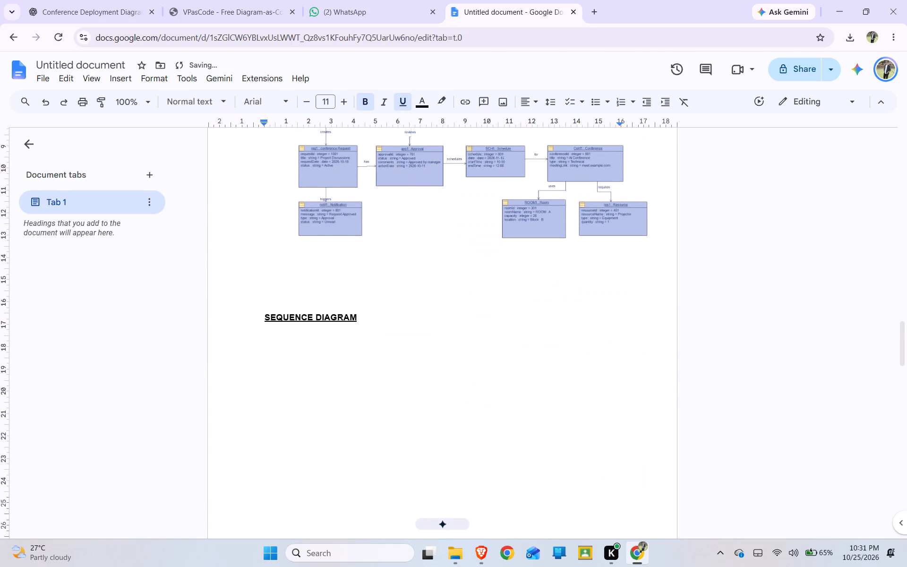
{"action": "left_click", "coordinate": [256, 323]}
{"action": "key", "text": "Return"}
{"action": "key", "text": "Return"}
{"action": "key", "text": "Return"}
{"action": "key", "text": "Return"}
{"action": "key", "text": "Return"}
{"action": "key", "text": "Return"}
{"action": "key", "text": "Return"}
{"action": "key", "text": "Return"}
{"action": "key", "text": "Return"}
{"action": "key", "text": "Return"}
{"action": "key", "text": "Return"}
{"action": "key", "text": "Return"}
{"action": "key", "text": "Return"}
{"action": "key", "text": "Return"}
{"action": "key", "text": "Return"}
{"action": "key", "text": "Return"}
{"action": "key", "text": "Return"}
{"action": "key", "text": "Return"}
{"action": "key", "text": "Return"}
{"action": "key", "text": "Return"}
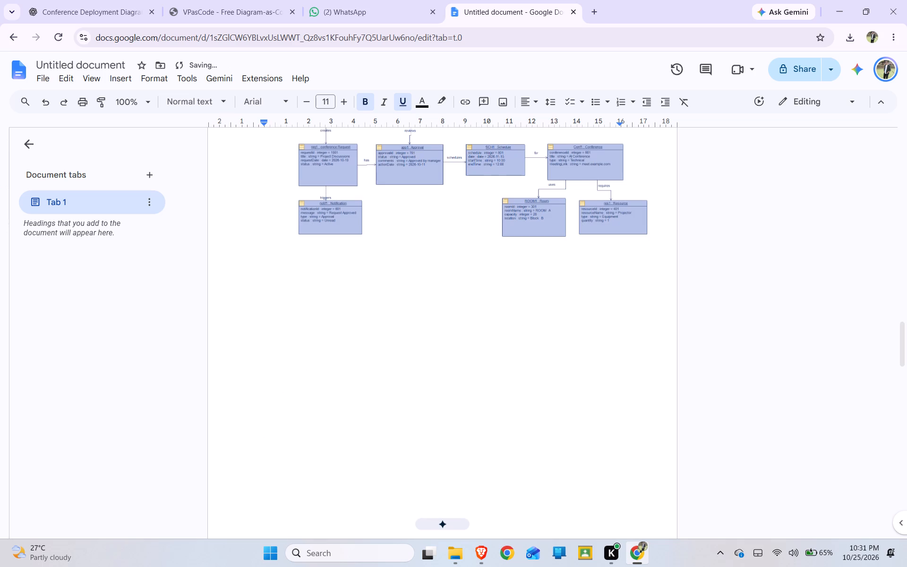
{"action": "scroll", "coordinate": [256, 323], "scroll_direction": "up", "scroll_amount": 1}
{"action": "key", "text": "BackSpace"}
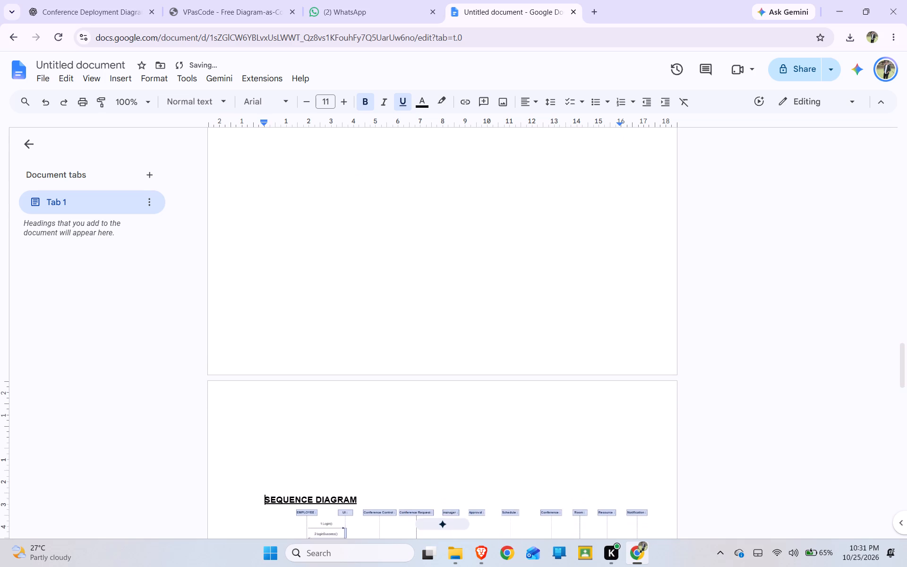
{"action": "key", "text": "BackSpace"}
{"action": "key", "text": "BackSpace"}
{"action": "key", "text": "BackSpace"}
Insert four blank lines between the "SEQUENCE DIAGRAM" heading and its image.
{"action": "scroll", "coordinate": [256, 323], "scroll_direction": "down", "scroll_amount": 1}
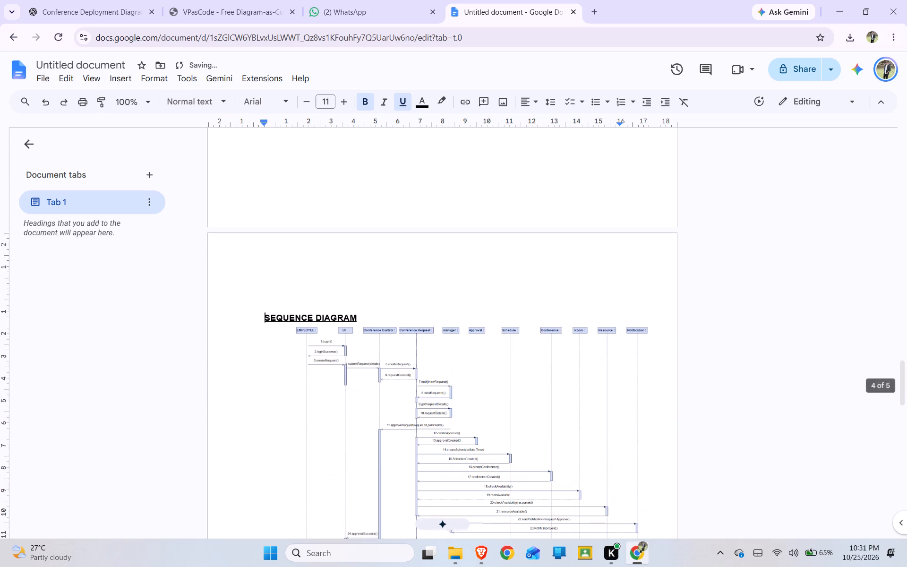
{"action": "scroll", "coordinate": [256, 323], "scroll_direction": "down", "scroll_amount": 6}
{"action": "scroll", "coordinate": [256, 323], "scroll_direction": "up", "scroll_amount": 1}
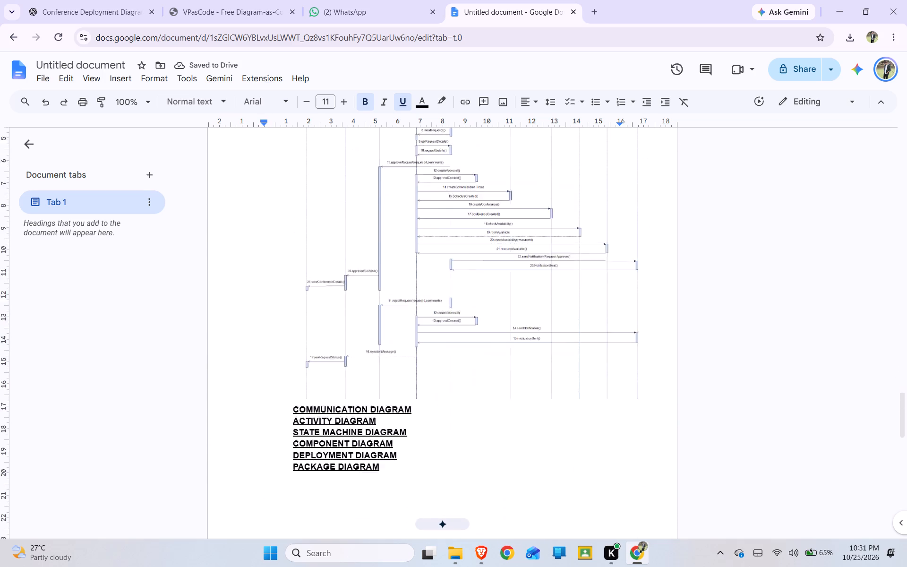
{"action": "scroll", "coordinate": [256, 323], "scroll_direction": "up", "scroll_amount": 1}
{"action": "left_click", "coordinate": [372, 197]}
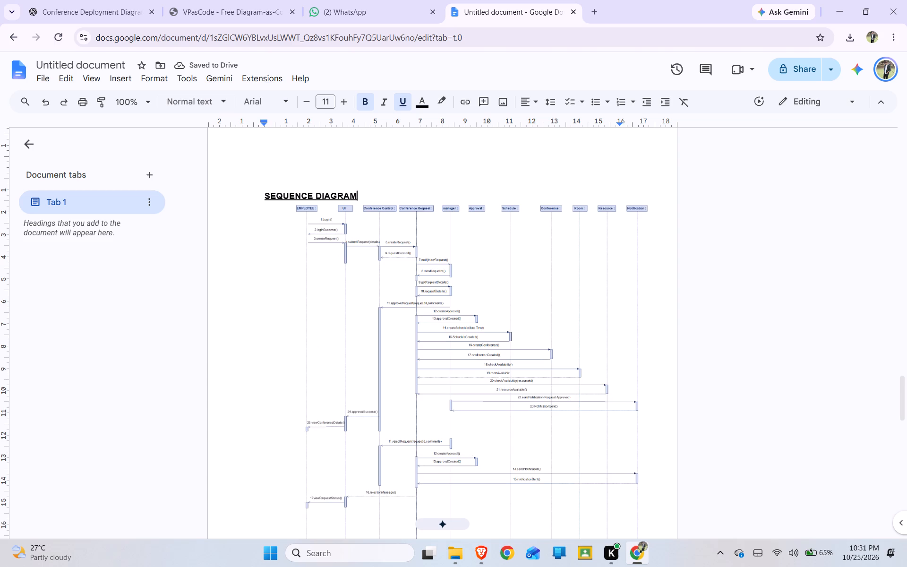
{"action": "key", "text": "Return"}
{"action": "key", "text": "Return"}
{"action": "key", "text": "Return"}
{"action": "key", "text": "Return"}
Insert eleven blank lines before "COMMUNICATION DIAGRAM" to move it and the headings below it onto the next page.
{"action": "scroll", "coordinate": [372, 197], "scroll_direction": "down", "scroll_amount": 2}
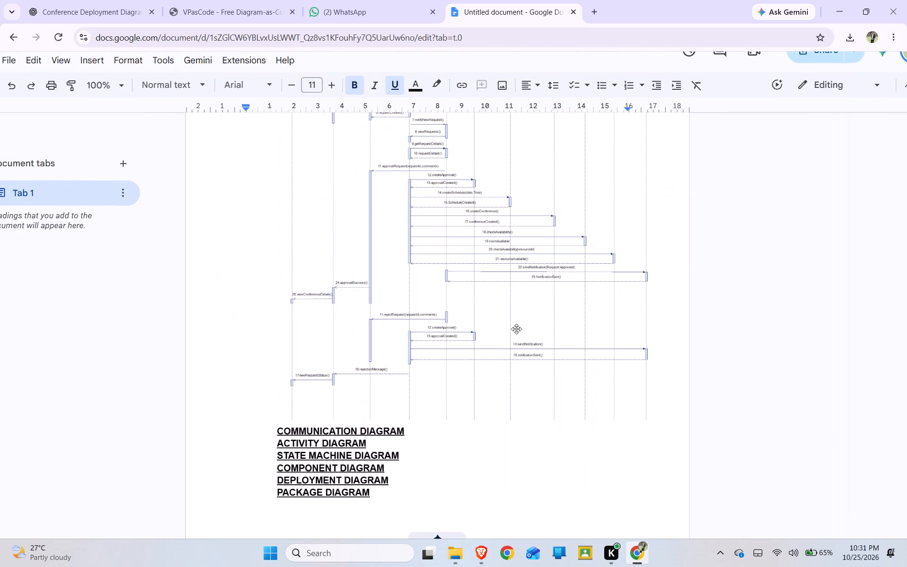
{"action": "scroll", "coordinate": [394, 404], "scroll_direction": "up", "scroll_amount": 1}
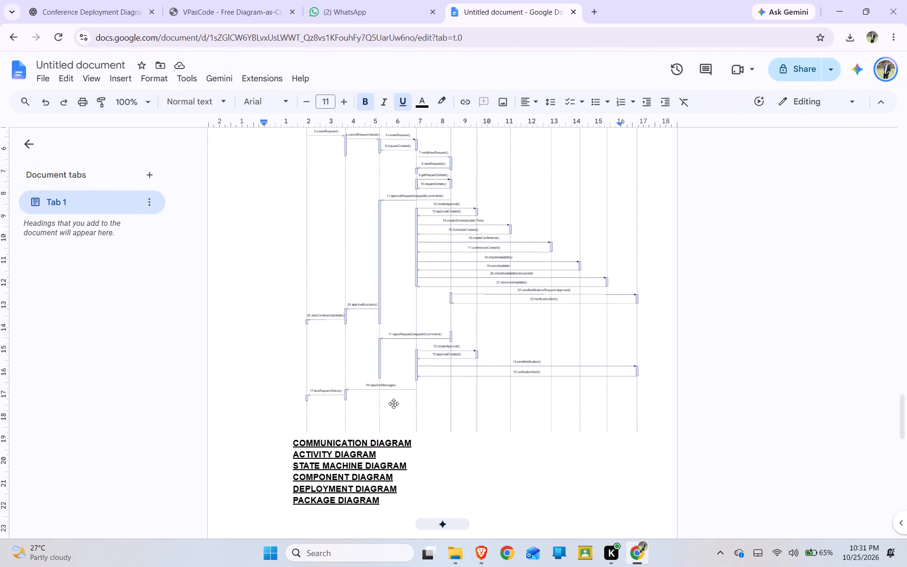
{"action": "scroll", "coordinate": [394, 404], "scroll_direction": "up", "scroll_amount": 2}
{"action": "scroll", "coordinate": [394, 404], "scroll_direction": "down", "scroll_amount": 3}
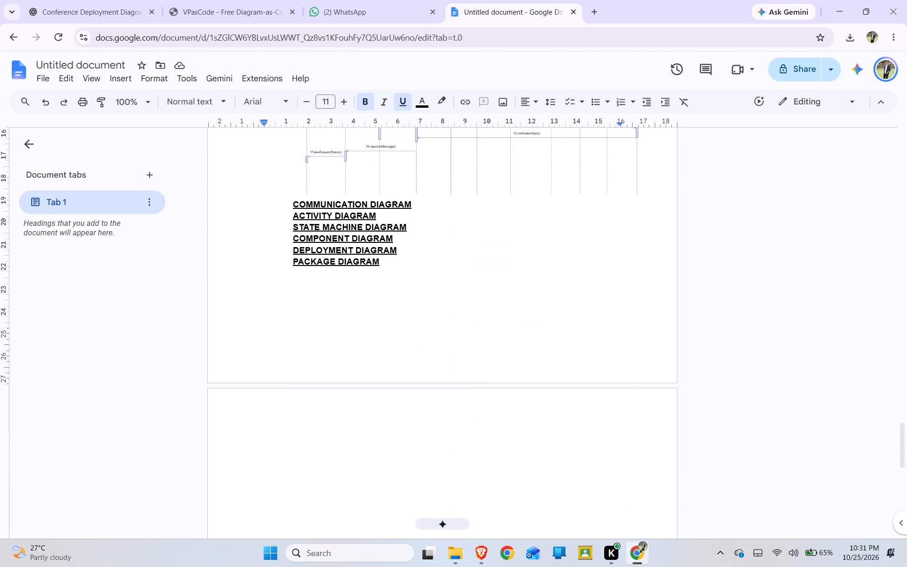
{"action": "left_click", "coordinate": [293, 194]}
{"action": "key", "text": "Return"}
{"action": "key", "text": "Return"}
{"action": "key", "text": "Return"}
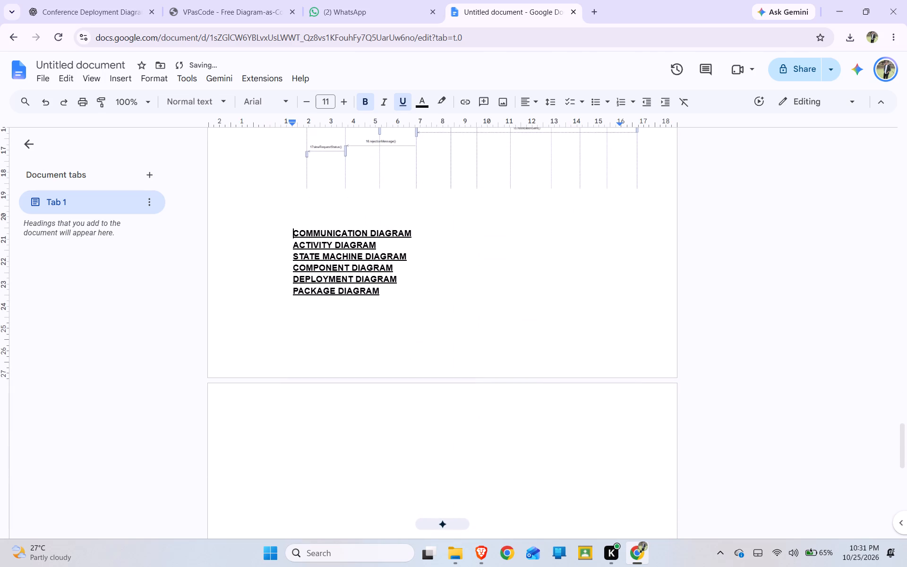
{"action": "key", "text": "Return"}
{"action": "key", "text": "Return"}
{"action": "key", "text": "Return"}
{"action": "key", "text": "Return"}
{"action": "key", "text": "Return"}
{"action": "key", "text": "Return"}
{"action": "key", "text": "Return"}
{"action": "key", "text": "Return"}
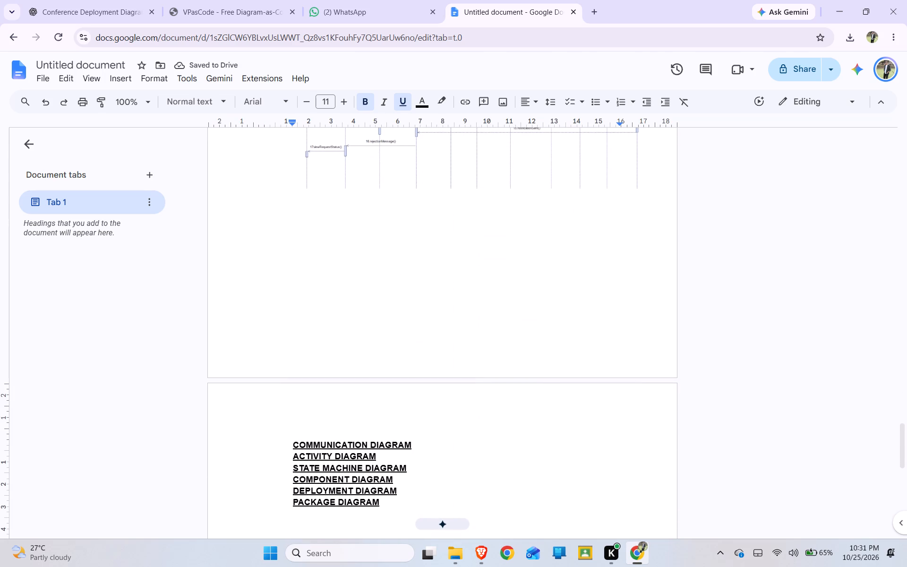
Switch to YouTube in Brave and close the mini-player on the home page.
{"action": "left_click", "coordinate": [480, 566]}
{"action": "left_click", "coordinate": [106, 95]}
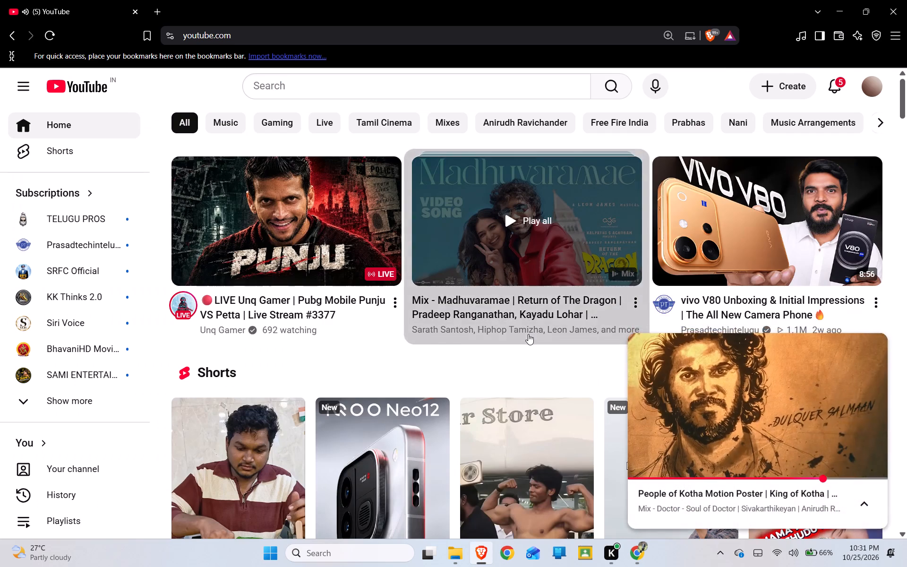
{"action": "left_click", "coordinate": [873, 348]}
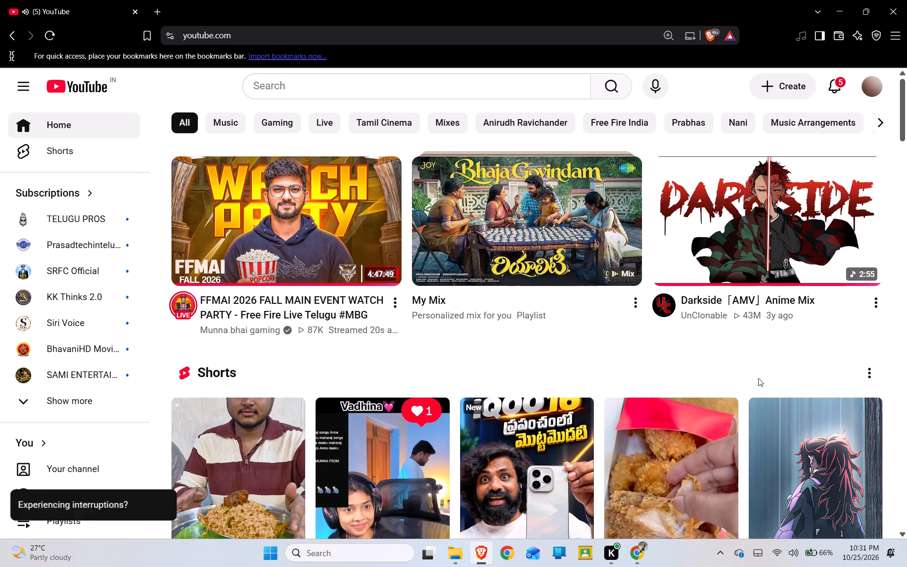
Browse the YouTube home feed for something to play, refreshing the recommendations once.
{"action": "left_click", "coordinate": [419, 94]}
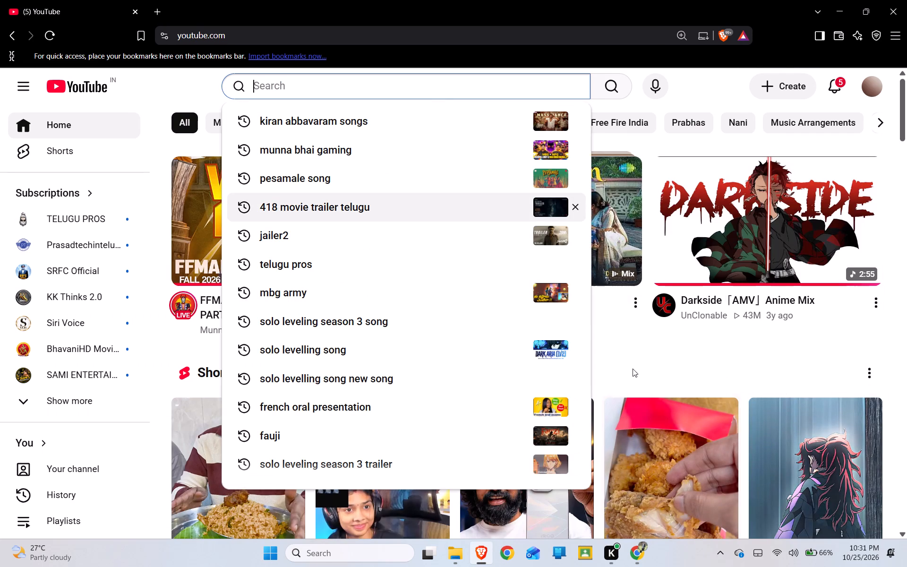
{"action": "left_click", "coordinate": [633, 367]}
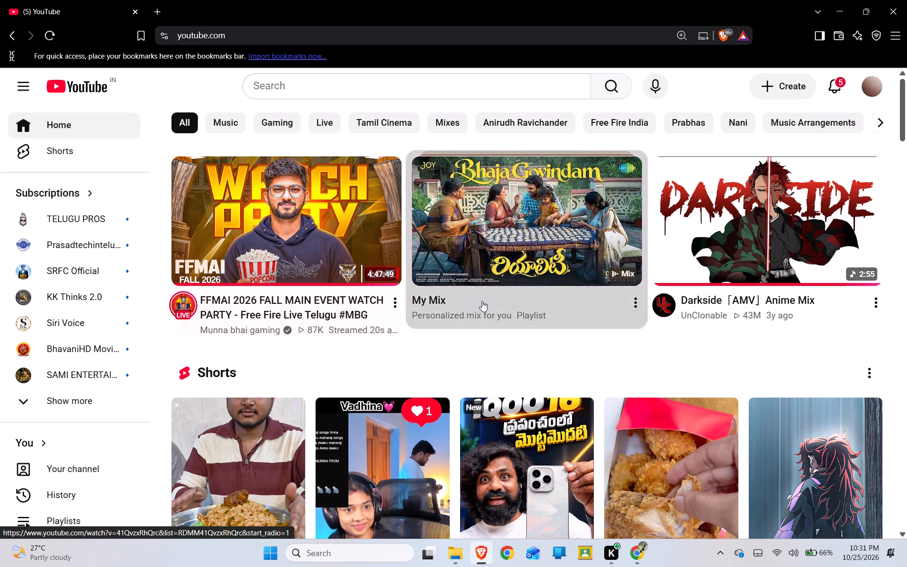
{"action": "scroll", "coordinate": [587, 362], "scroll_direction": "down", "scroll_amount": 1}
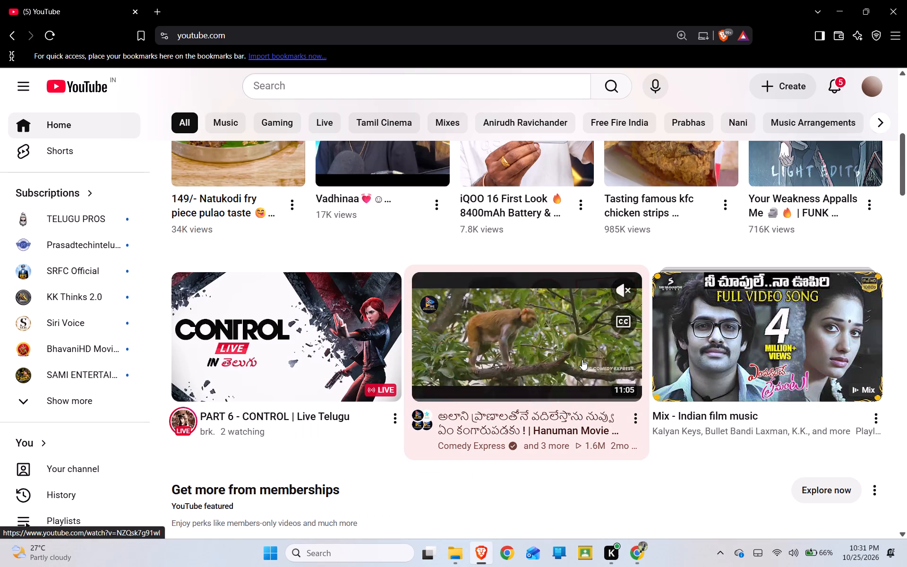
{"action": "scroll", "coordinate": [582, 360], "scroll_direction": "down", "scroll_amount": 2}
{"action": "scroll", "coordinate": [619, 367], "scroll_direction": "up", "scroll_amount": 2}
{"action": "scroll", "coordinate": [619, 367], "scroll_direction": "down", "scroll_amount": 3}
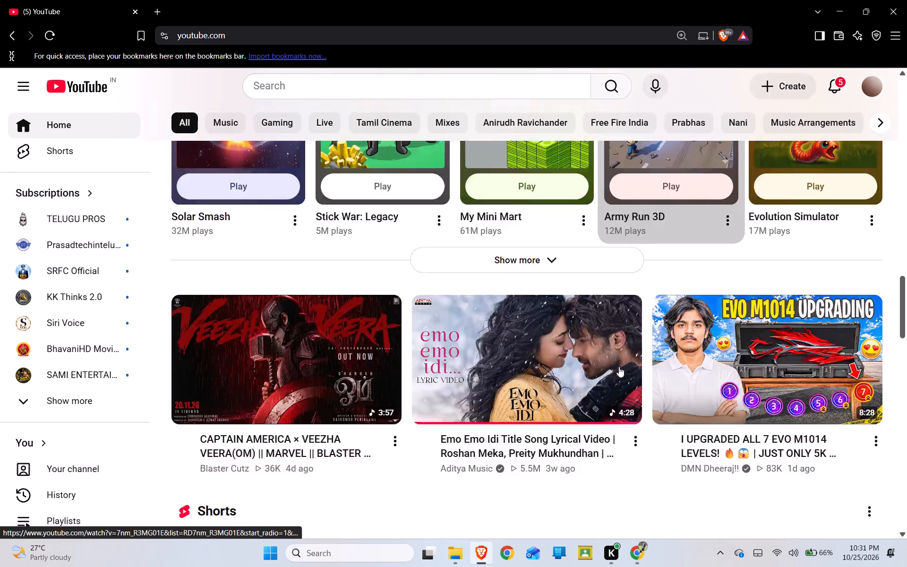
{"action": "left_click", "coordinate": [79, 85]}
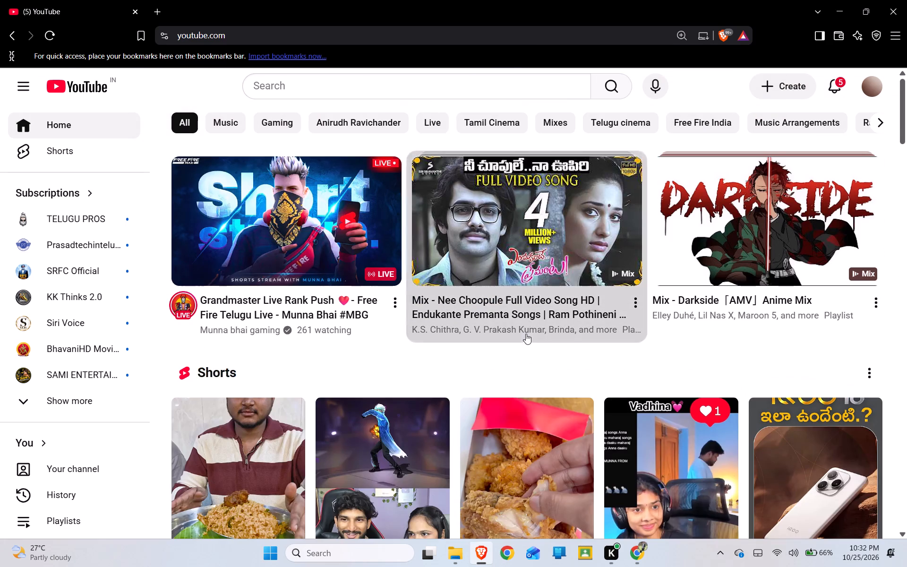
{"action": "scroll", "coordinate": [526, 332], "scroll_direction": "down", "scroll_amount": 1}
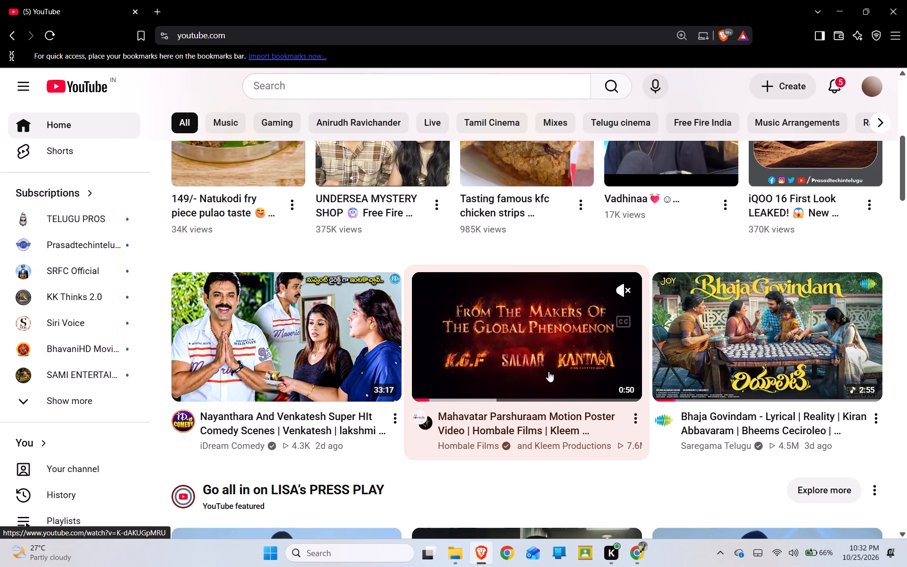
{"action": "scroll", "coordinate": [580, 373], "scroll_direction": "down", "scroll_amount": 2}
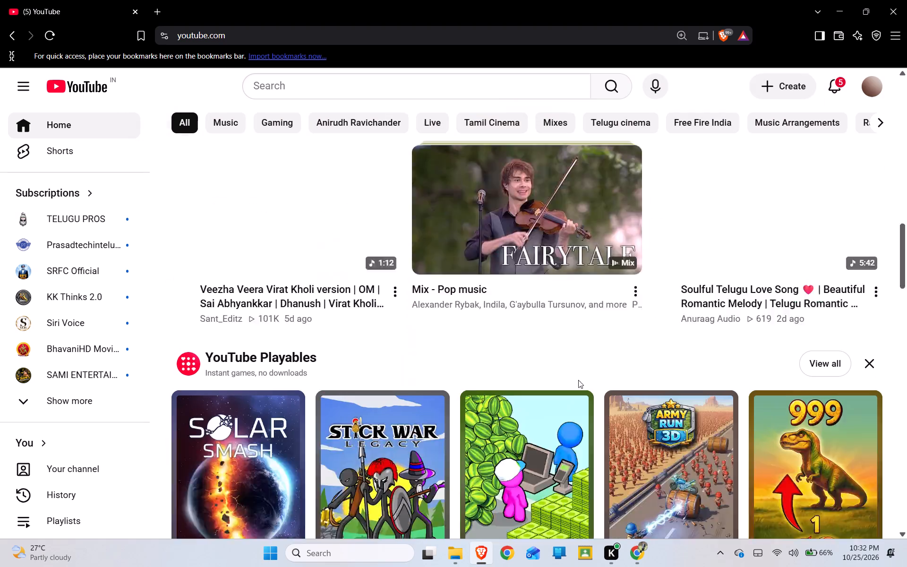
{"action": "scroll", "coordinate": [569, 398], "scroll_direction": "down", "scroll_amount": 1}
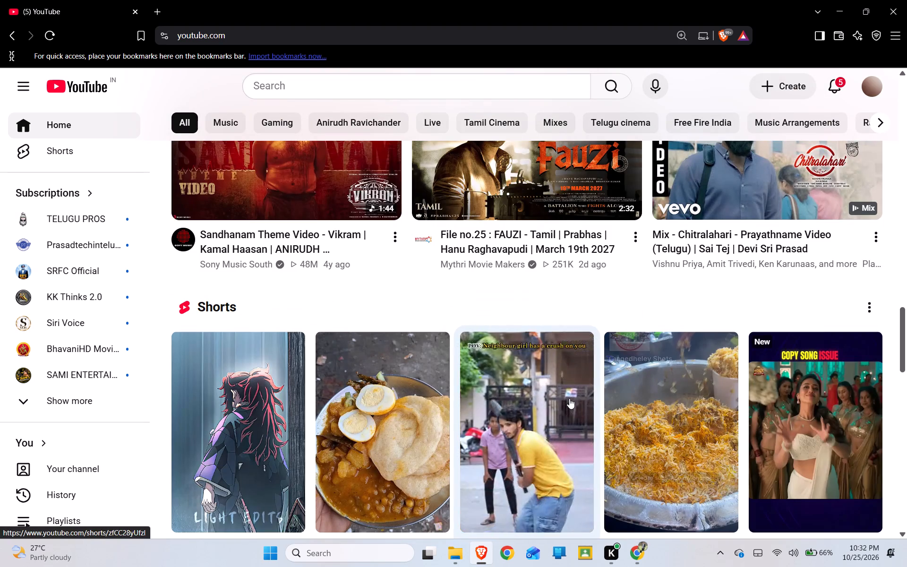
{"action": "scroll", "coordinate": [569, 398], "scroll_direction": "up", "scroll_amount": 1}
{"action": "scroll", "coordinate": [569, 398], "scroll_direction": "down", "scroll_amount": 1}
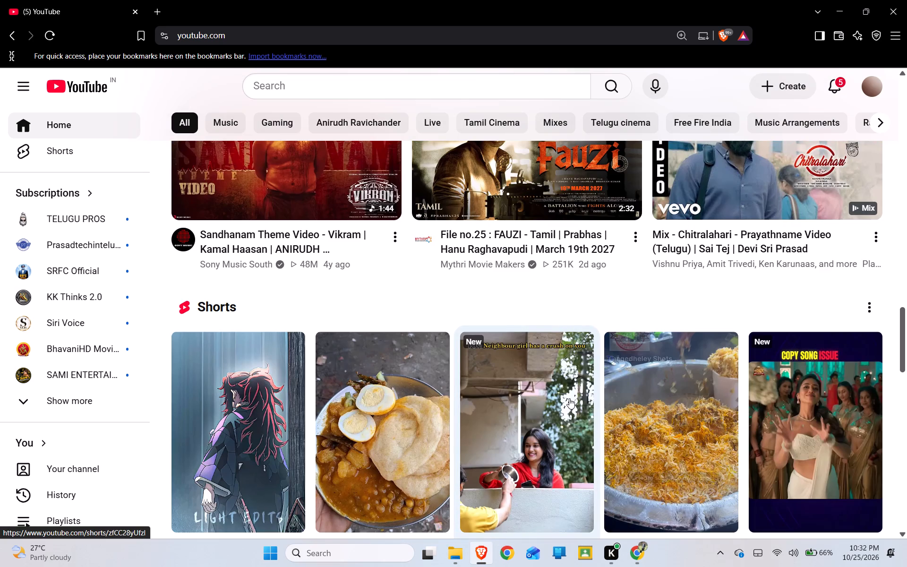
{"action": "scroll", "coordinate": [569, 398], "scroll_direction": "up", "scroll_amount": 3}
{"action": "scroll", "coordinate": [569, 398], "scroll_direction": "down", "scroll_amount": 1}
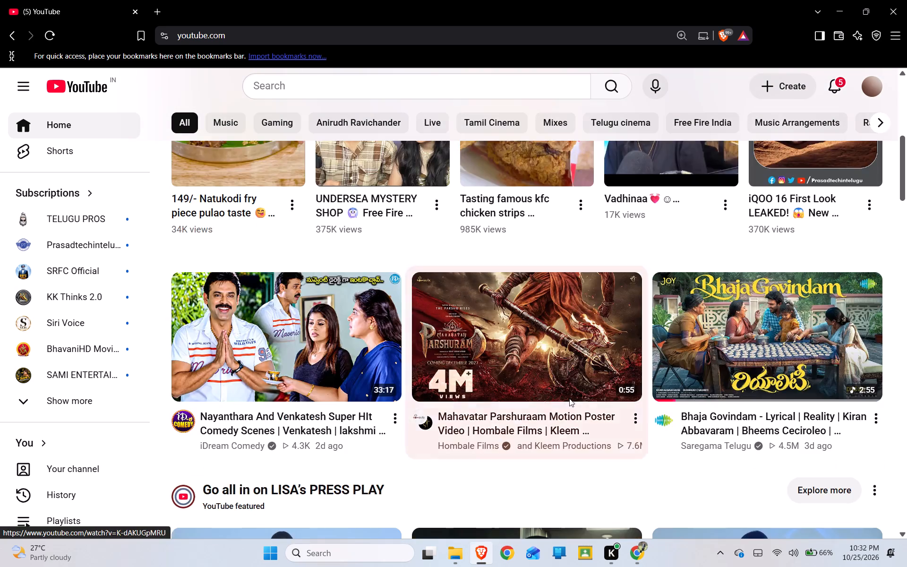
{"action": "scroll", "coordinate": [569, 398], "scroll_direction": "down", "scroll_amount": 1}
{"action": "scroll", "coordinate": [569, 398], "scroll_direction": "up", "scroll_amount": 1}
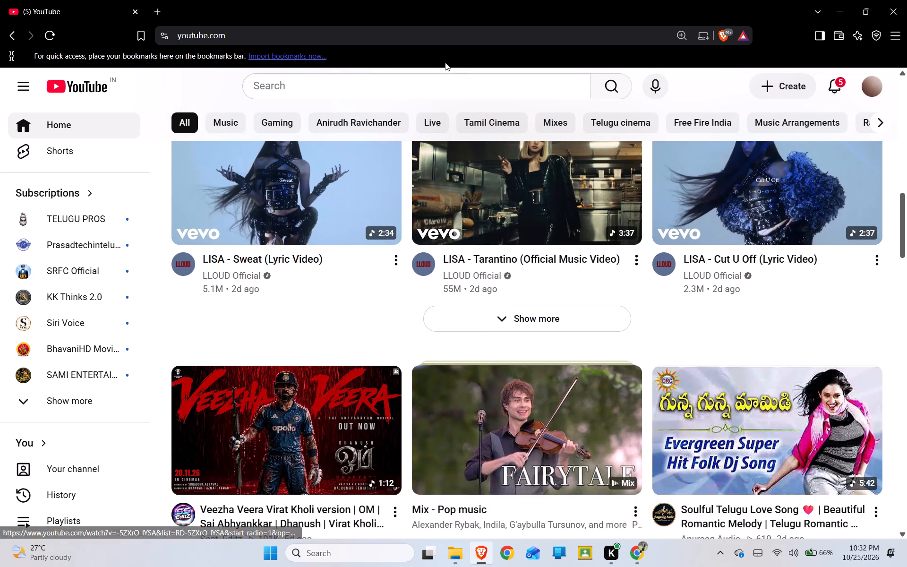
Search YouTube for "TELUGU LOVE SONGS".
{"action": "left_click", "coordinate": [451, 91]}
{"action": "key", "text": "l"}
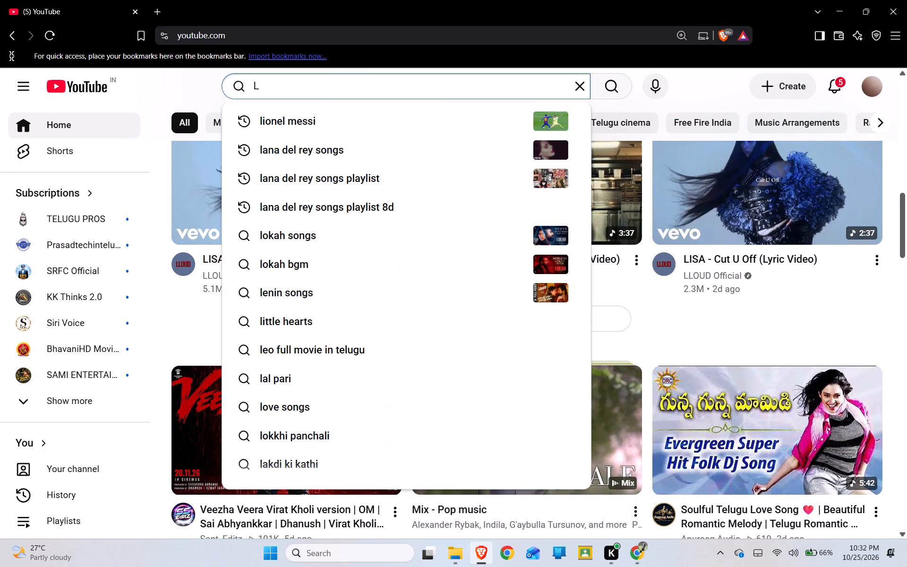
{"action": "key", "text": "BackSpace"}
{"action": "type", "text": "TELU"}
{"action": "key", "text": "space"}
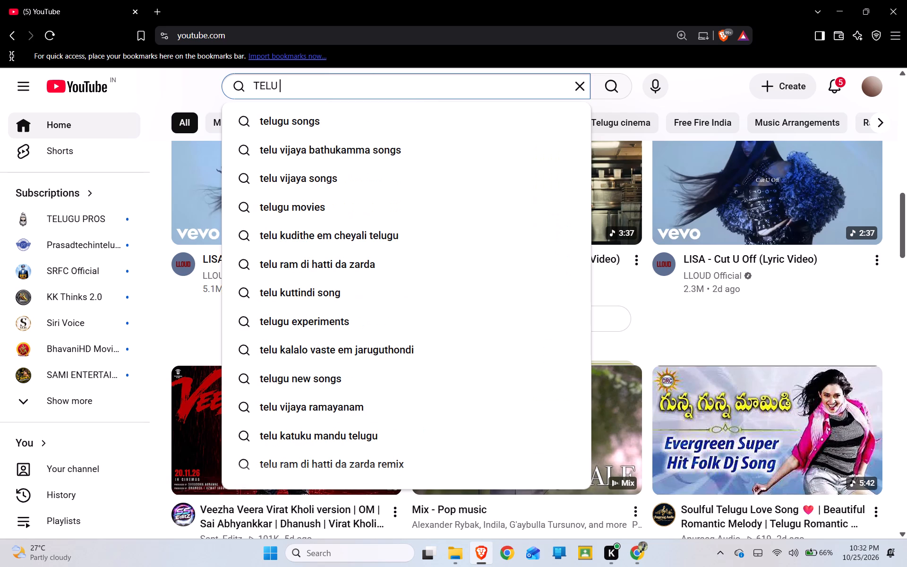
{"action": "key", "text": "BackSpace"}
{"action": "key", "text": "BackSpace"}
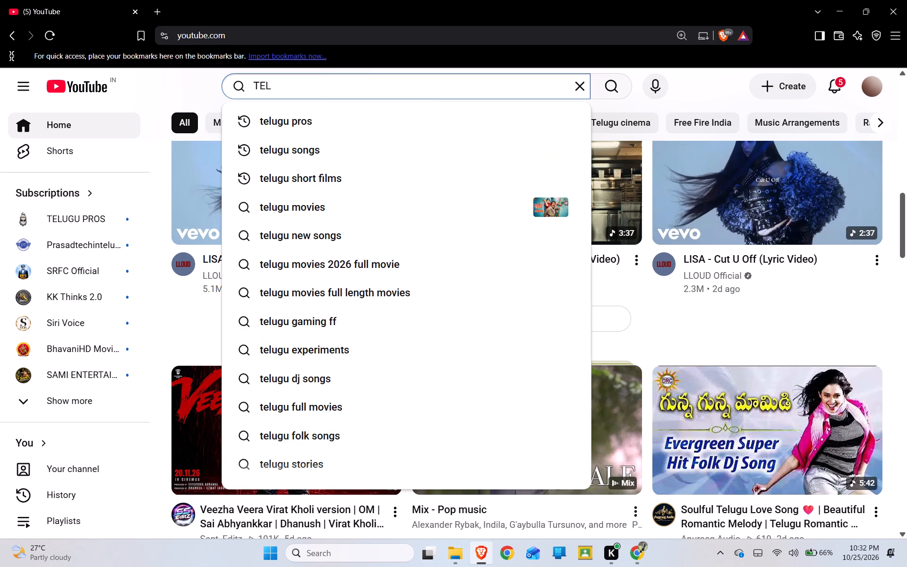
{"action": "key", "text": "u"}
{"action": "type", "text": "GU LOVE SONGS"}
{"action": "key", "text": "Return"}
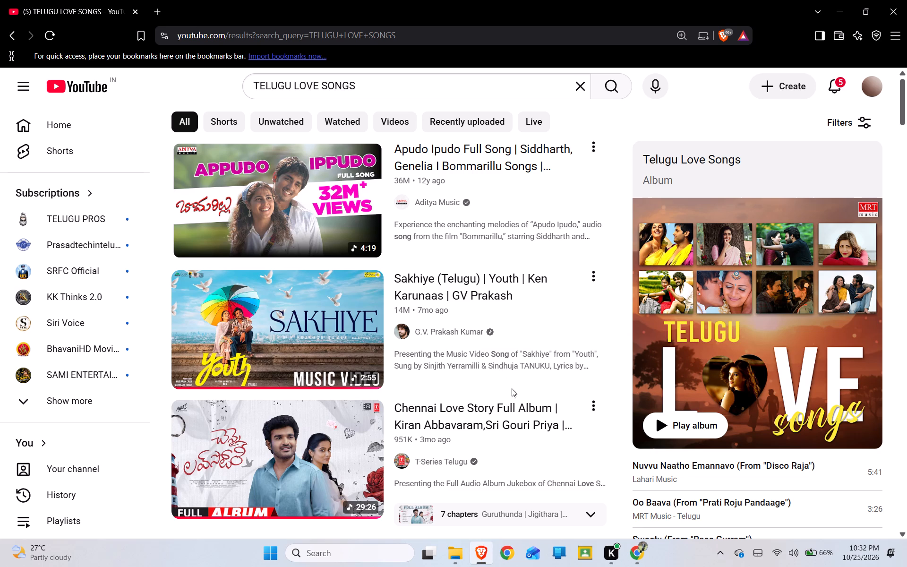
Look through the search results and play the "Emo Emo Idi Title Song Lyrical Video" from Aditya Music.
{"action": "scroll", "coordinate": [497, 346], "scroll_direction": "down", "scroll_amount": 4}
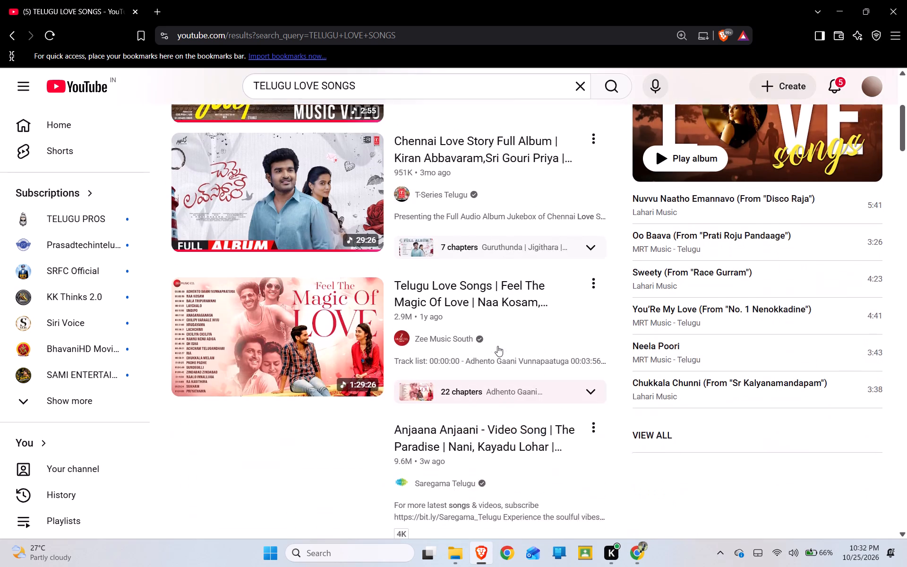
{"action": "scroll", "coordinate": [497, 346], "scroll_direction": "down", "scroll_amount": 1}
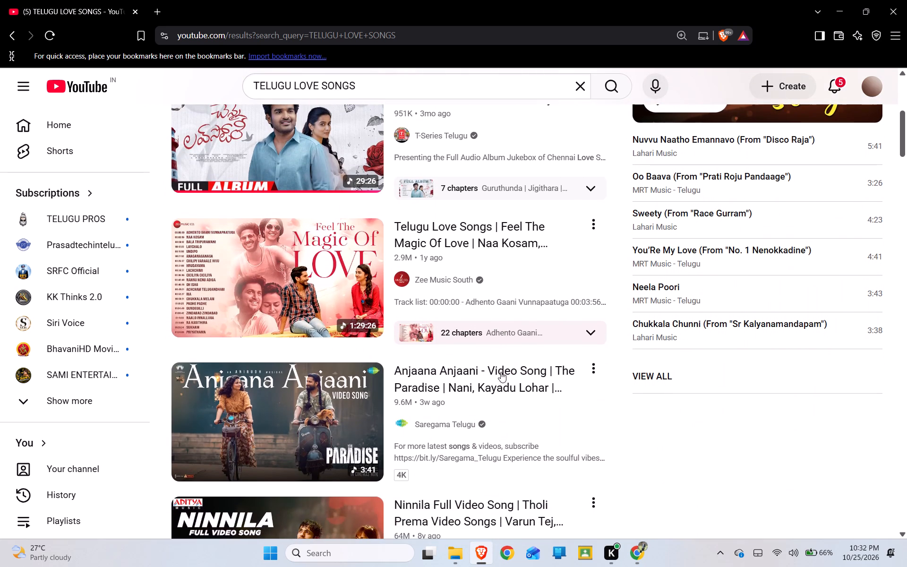
{"action": "scroll", "coordinate": [495, 405], "scroll_direction": "down", "scroll_amount": 3}
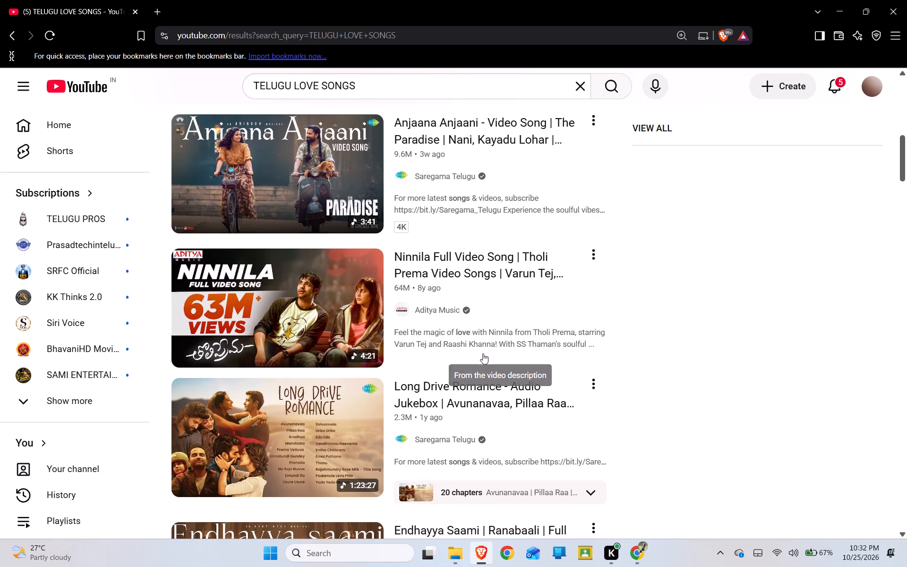
{"action": "scroll", "coordinate": [478, 374], "scroll_direction": "down", "scroll_amount": 3}
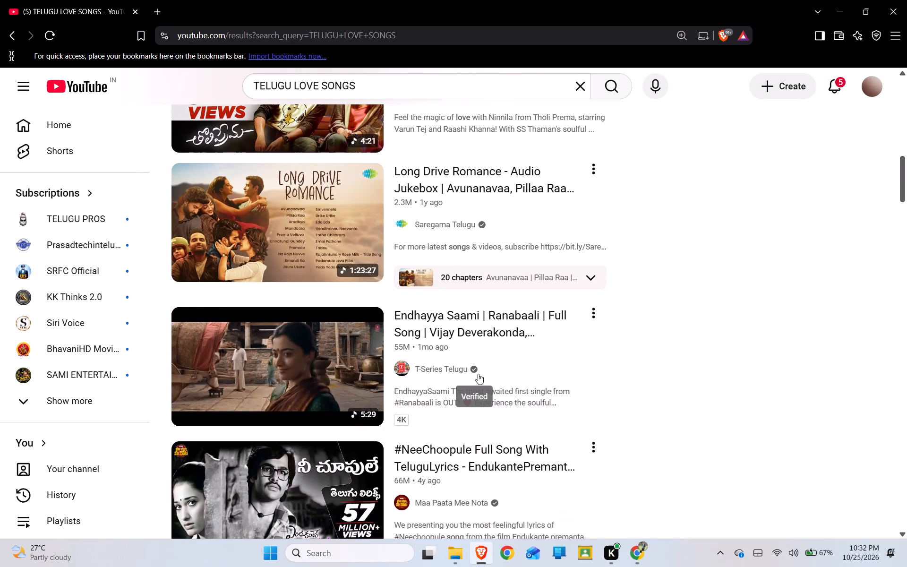
{"action": "scroll", "coordinate": [476, 365], "scroll_direction": "down", "scroll_amount": 4}
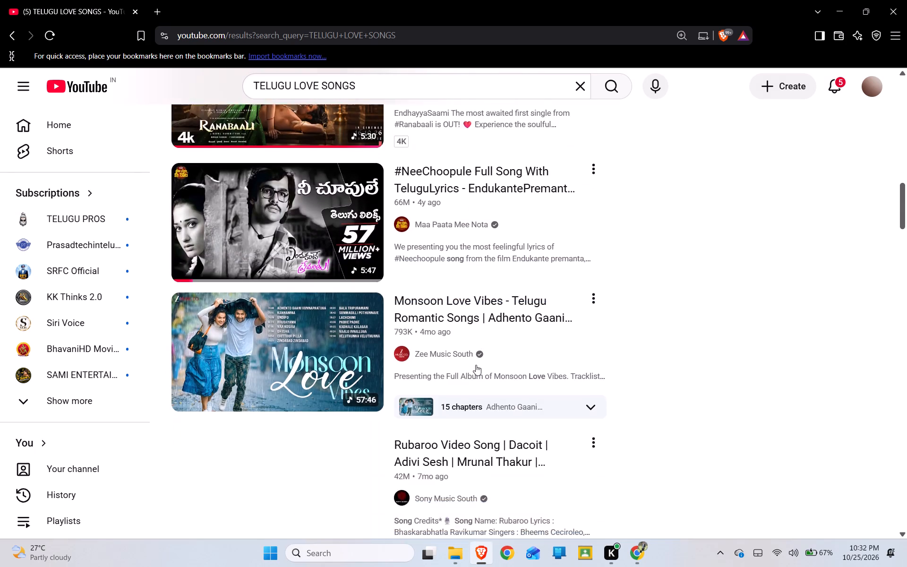
{"action": "scroll", "coordinate": [476, 365], "scroll_direction": "down", "scroll_amount": 3}
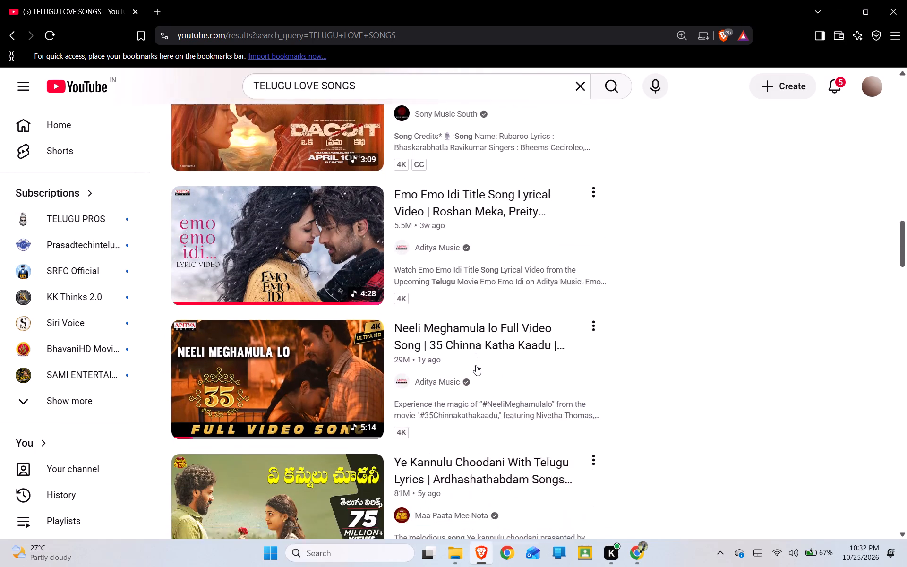
{"action": "scroll", "coordinate": [476, 365], "scroll_direction": "down", "scroll_amount": 2}
{"action": "left_click", "coordinate": [303, 189]}
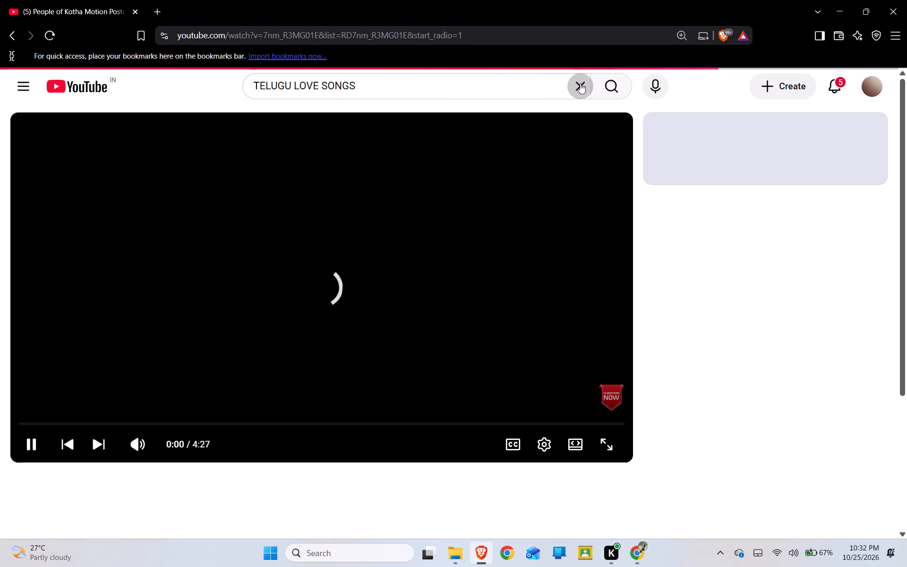
Clear the search text on the YouTube video page.
{"action": "left_click", "coordinate": [579, 79]}
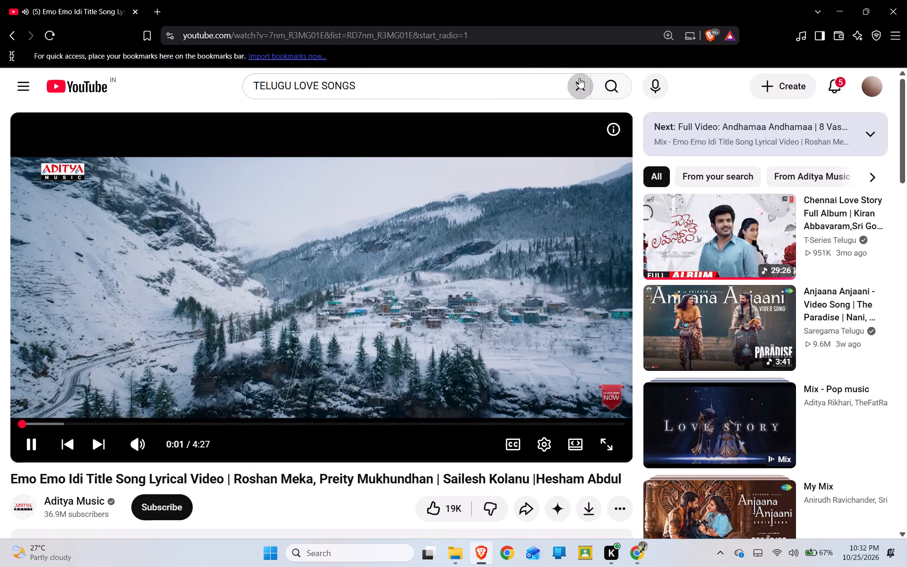
{"action": "left_click", "coordinate": [579, 78]}
{"action": "left_click", "coordinate": [599, 80]}
{"action": "key", "text": "Tab"}
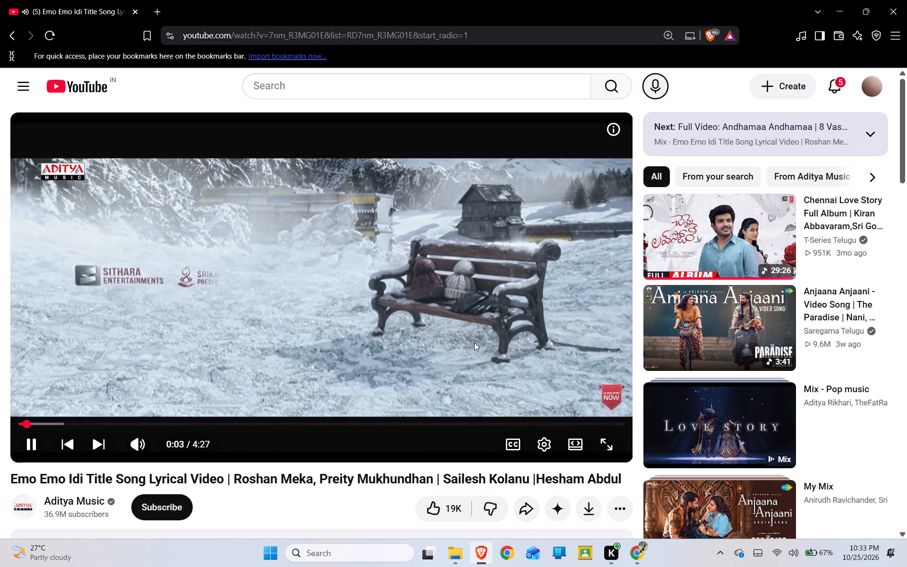
Switch to the Google Docs document in Chrome and insert the image "Communication Interaction Communication diagram" on a new line below "COMMUNICATION DIAGRAM".
{"action": "key", "text": "alt+Tab"}
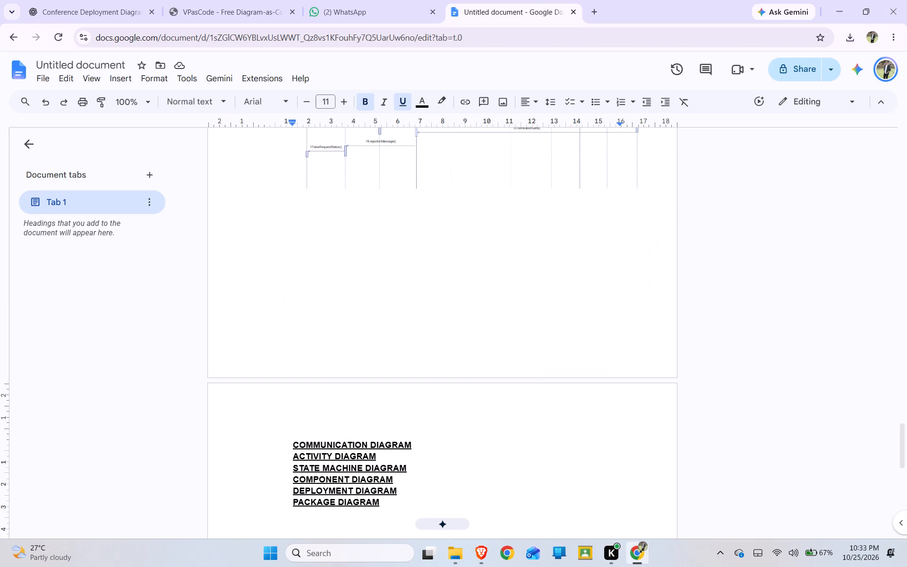
{"action": "left_click", "coordinate": [416, 439]}
{"action": "key", "text": "Return"}
{"action": "scroll", "coordinate": [416, 439], "scroll_direction": "up", "scroll_amount": 1}
{"action": "scroll", "coordinate": [306, 317], "scroll_direction": "down", "scroll_amount": 1}
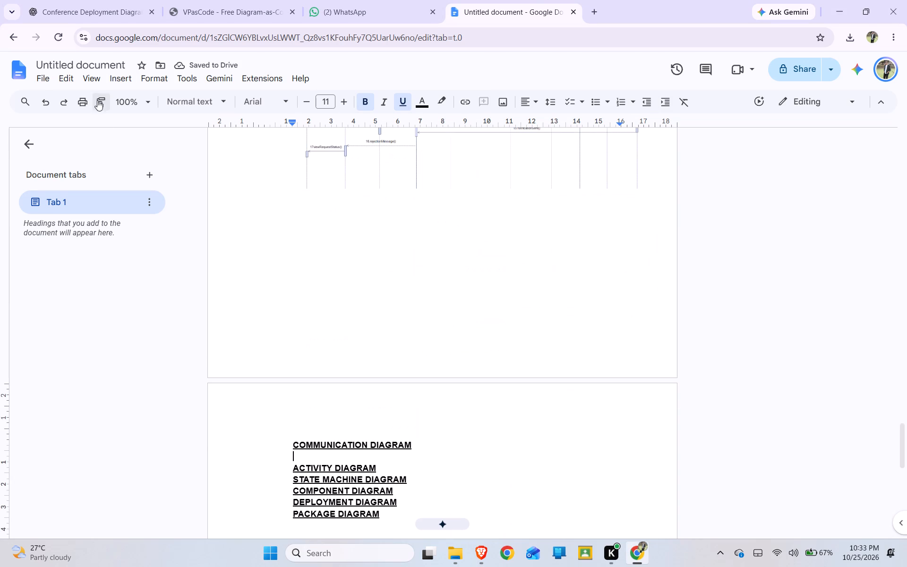
{"action": "left_click", "coordinate": [118, 83]}
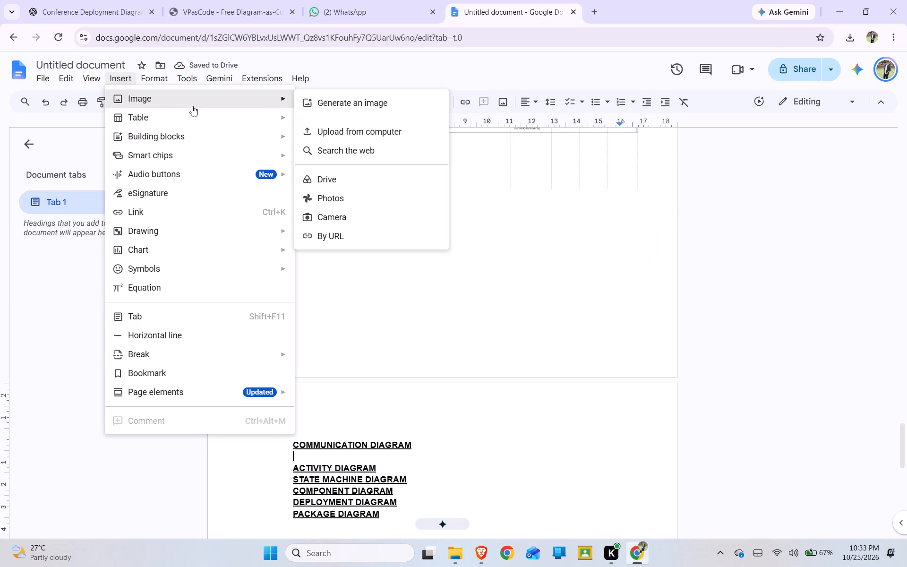
{"action": "left_click", "coordinate": [343, 139]}
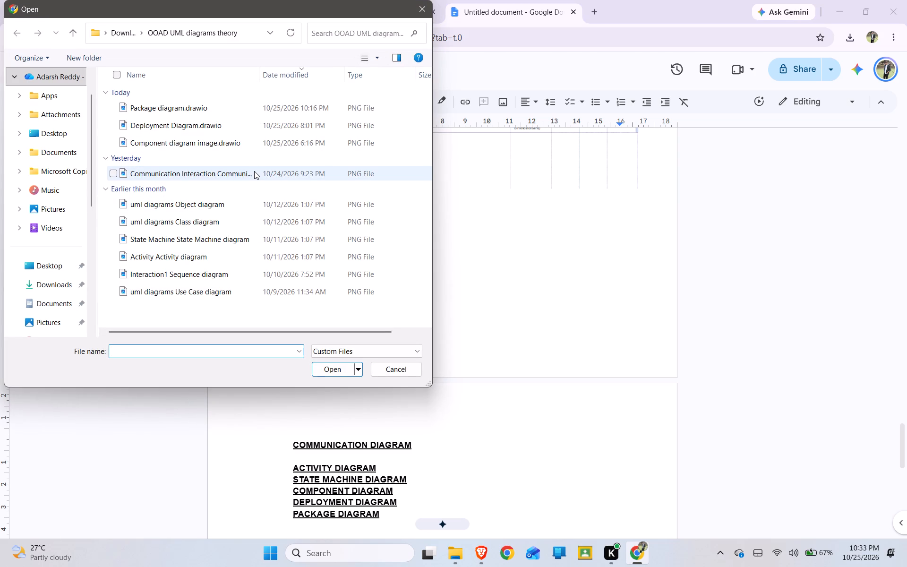
{"action": "left_click", "coordinate": [240, 180]}
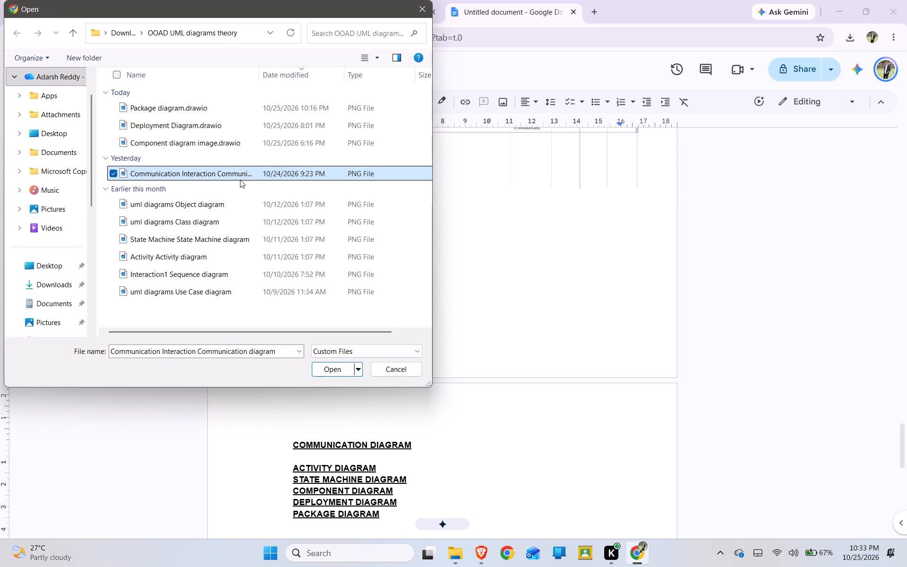
{"action": "key", "text": "Return"}
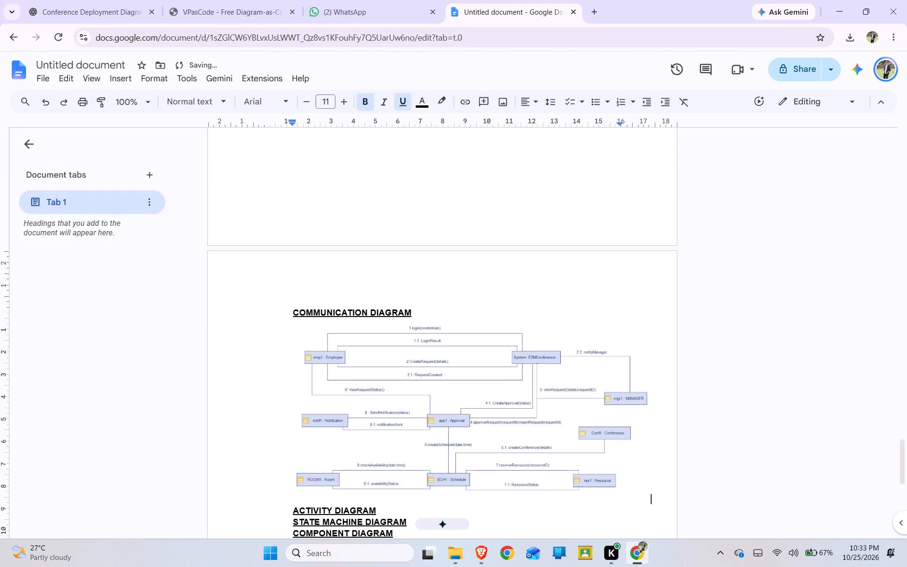
Insert two blank lines between the "COMMUNICATION DIAGRAM" heading and its image.
{"action": "left_click", "coordinate": [430, 306]}
{"action": "key", "text": "Return"}
{"action": "key", "text": "Return"}
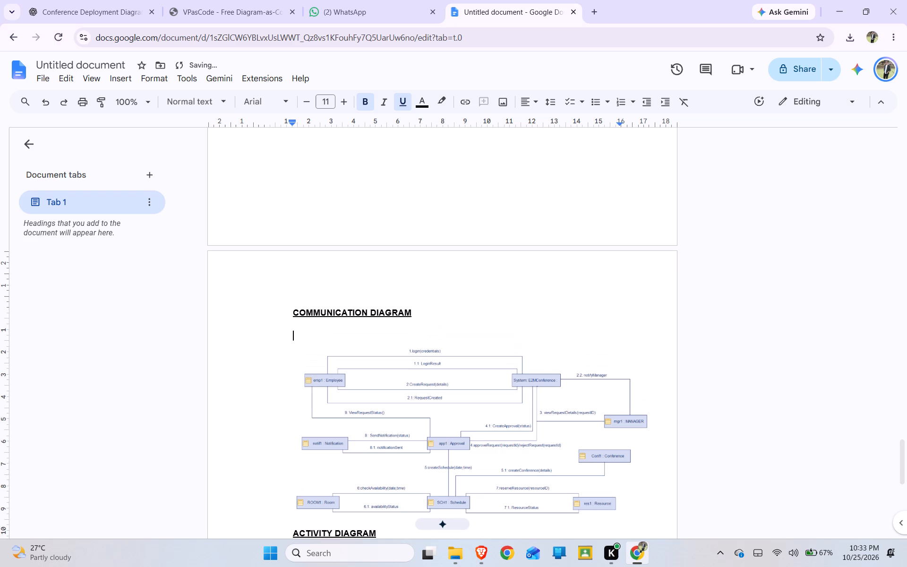
Insert the image "Activity Activity diagram" from the computer on a new line below the "ACTIVITY DIAGRAM" heading.
{"action": "scroll", "coordinate": [430, 307], "scroll_direction": "up", "scroll_amount": 2}
{"action": "scroll", "coordinate": [474, 336], "scroll_direction": "down", "scroll_amount": 1}
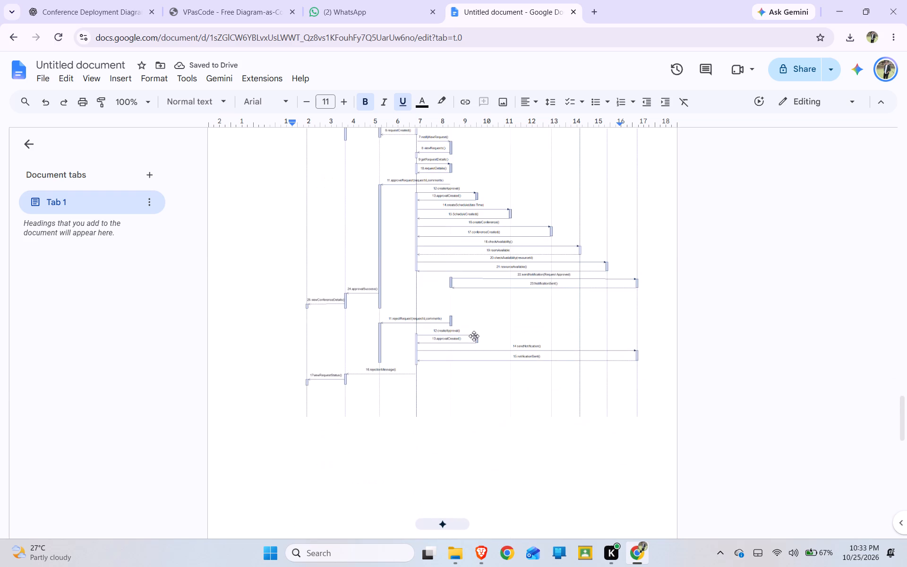
{"action": "scroll", "coordinate": [474, 336], "scroll_direction": "down", "scroll_amount": 3}
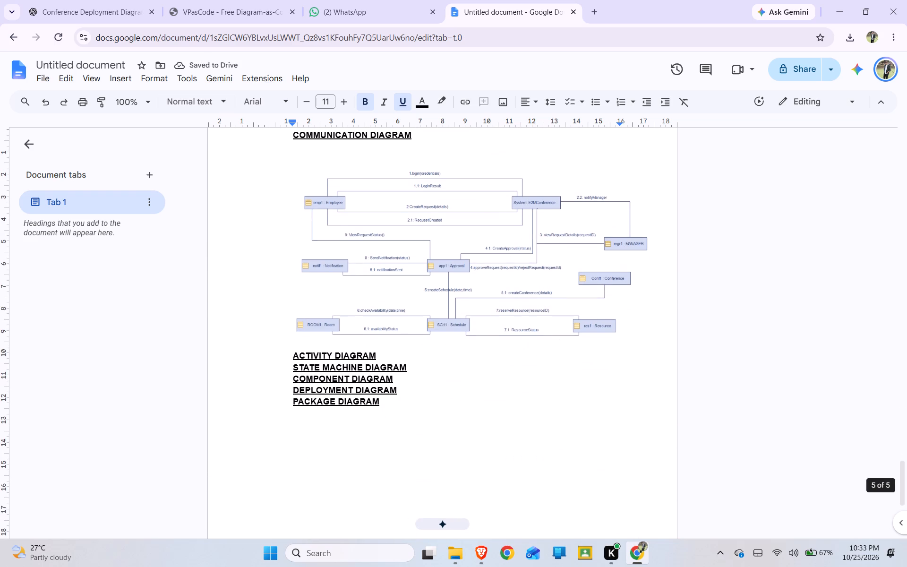
{"action": "left_click", "coordinate": [398, 357]}
{"action": "key", "text": "Return"}
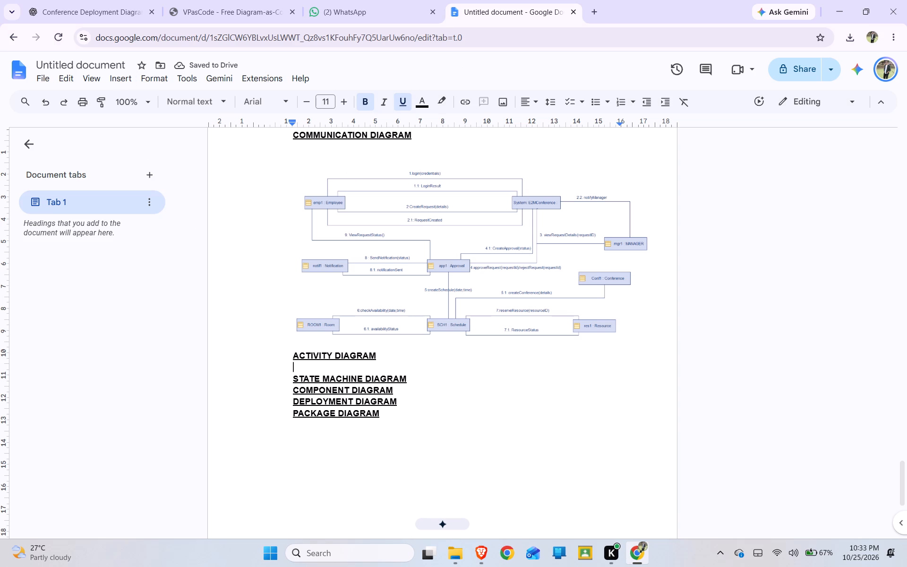
{"action": "left_click", "coordinate": [116, 80]}
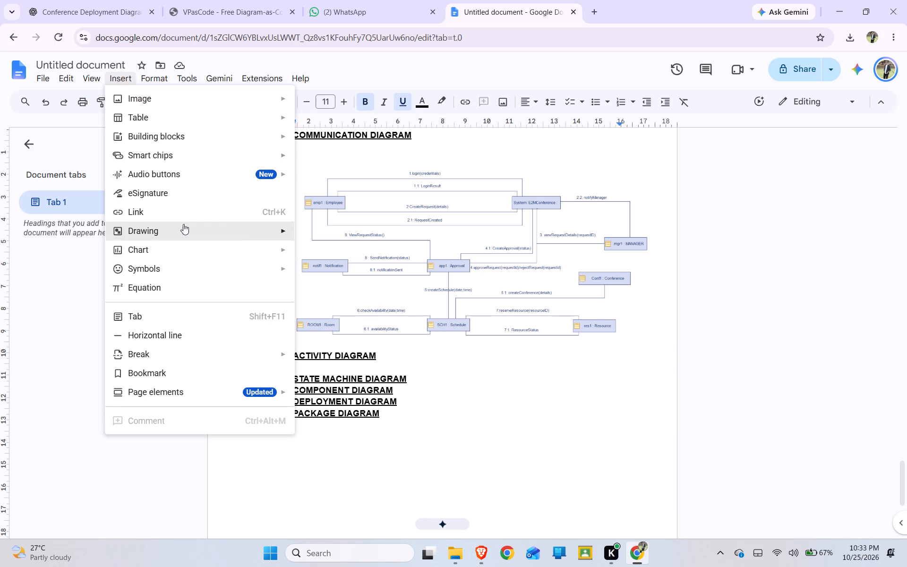
{"action": "left_click", "coordinate": [345, 125]}
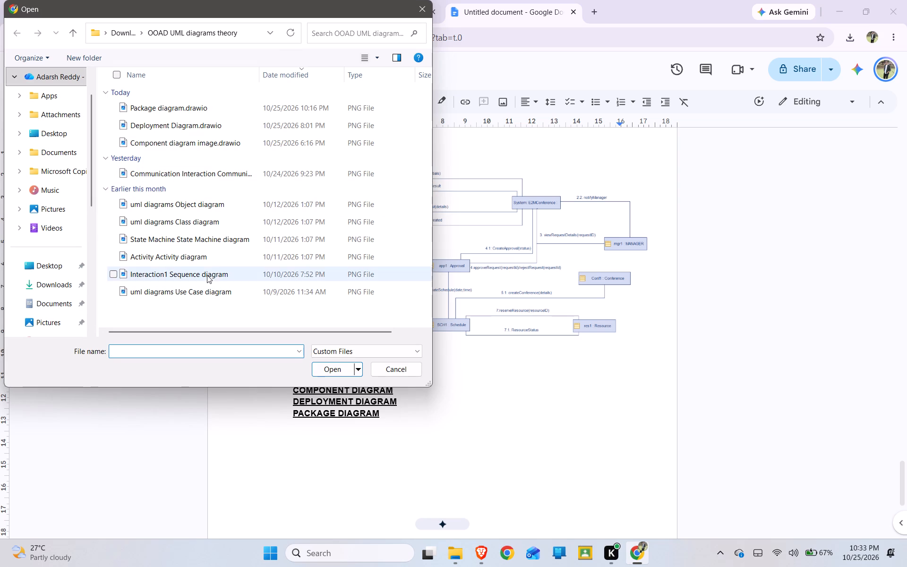
{"action": "left_click", "coordinate": [207, 264]}
{"action": "left_click", "coordinate": [208, 262]}
{"action": "left_click", "coordinate": [345, 367]}
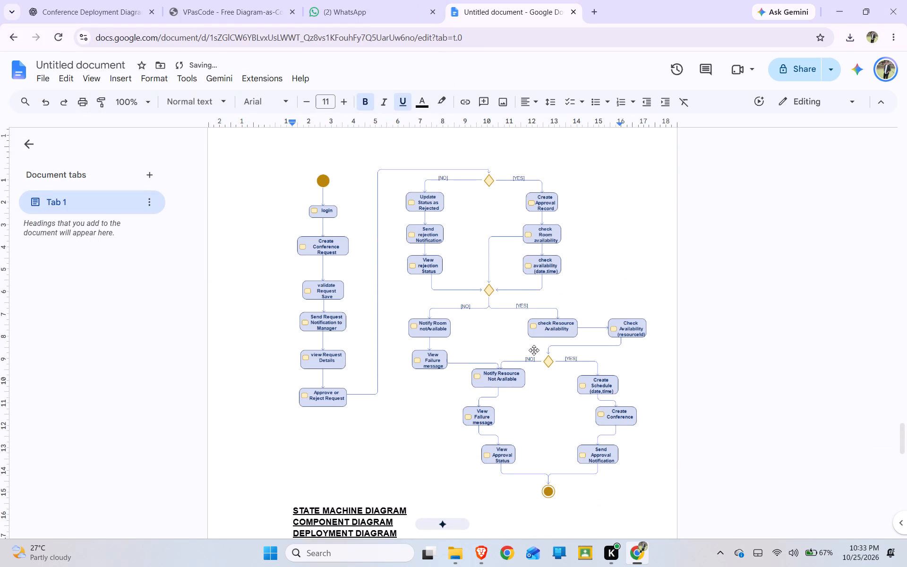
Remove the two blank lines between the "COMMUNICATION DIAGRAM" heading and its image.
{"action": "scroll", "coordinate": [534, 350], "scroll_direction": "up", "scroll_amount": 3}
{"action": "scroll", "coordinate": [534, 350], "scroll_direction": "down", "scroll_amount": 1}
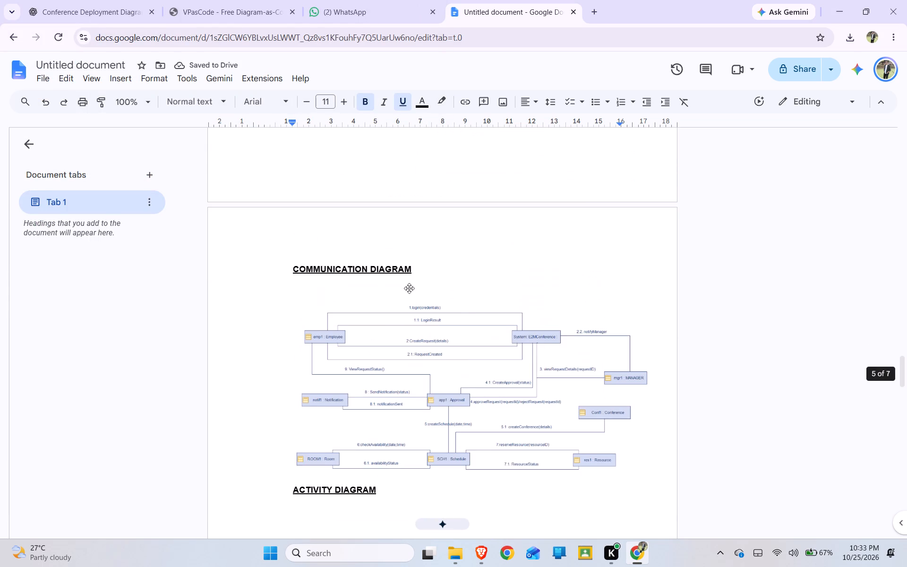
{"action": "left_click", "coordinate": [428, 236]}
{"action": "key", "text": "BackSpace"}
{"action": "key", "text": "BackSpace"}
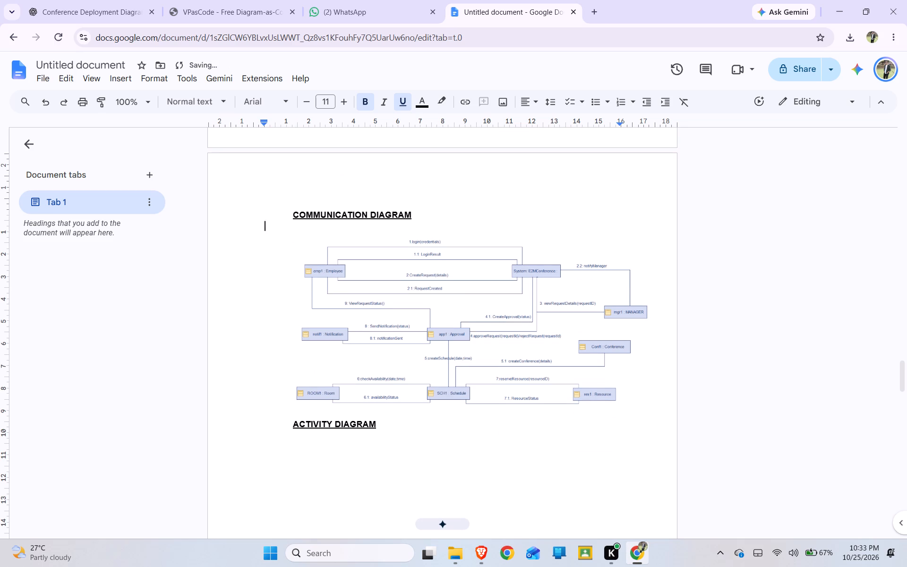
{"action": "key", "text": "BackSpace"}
Insert eight blank lines between the "COMMUNICATION DIAGRAM" heading and its image.
{"action": "scroll", "coordinate": [402, 383], "scroll_direction": "down", "scroll_amount": 1}
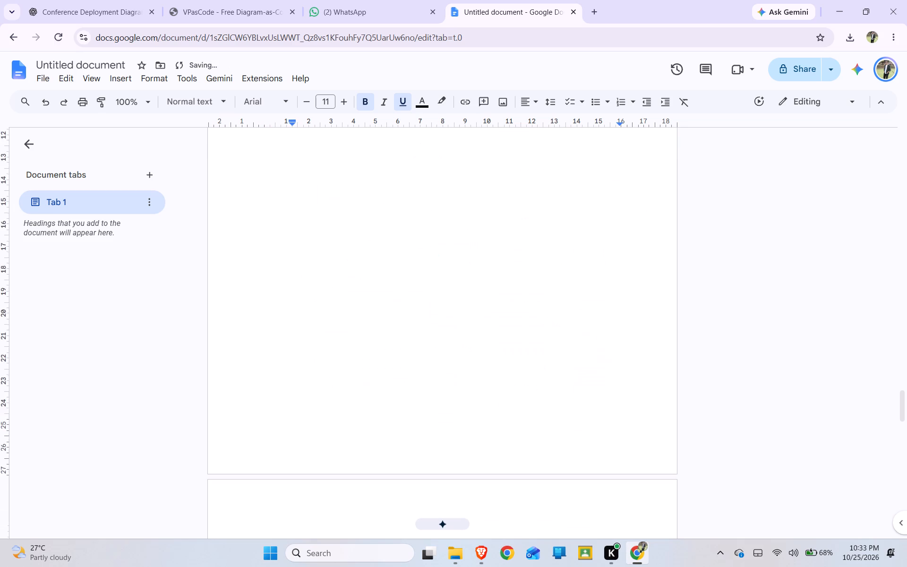
{"action": "scroll", "coordinate": [402, 382], "scroll_direction": "down", "scroll_amount": 2}
{"action": "scroll", "coordinate": [416, 367], "scroll_direction": "up", "scroll_amount": 1}
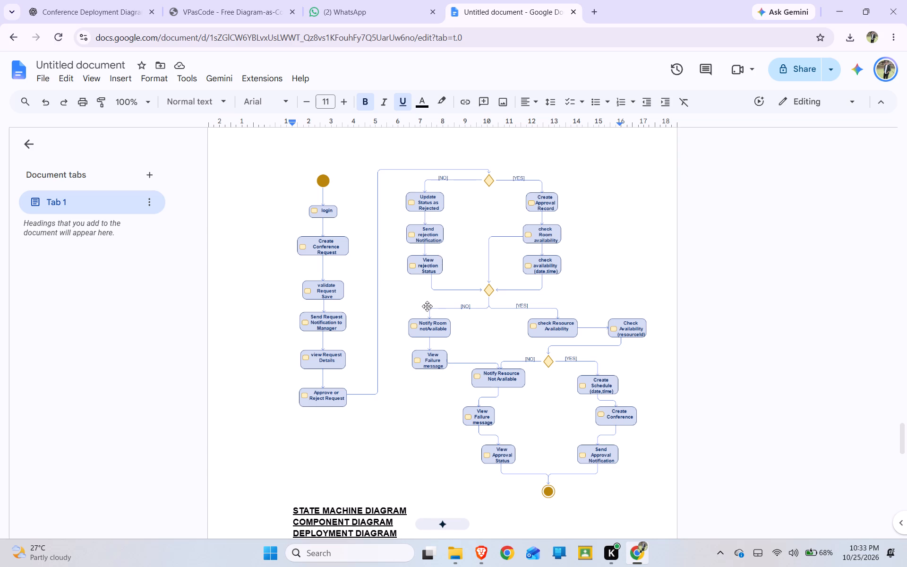
{"action": "scroll", "coordinate": [413, 330], "scroll_direction": "up", "scroll_amount": 2}
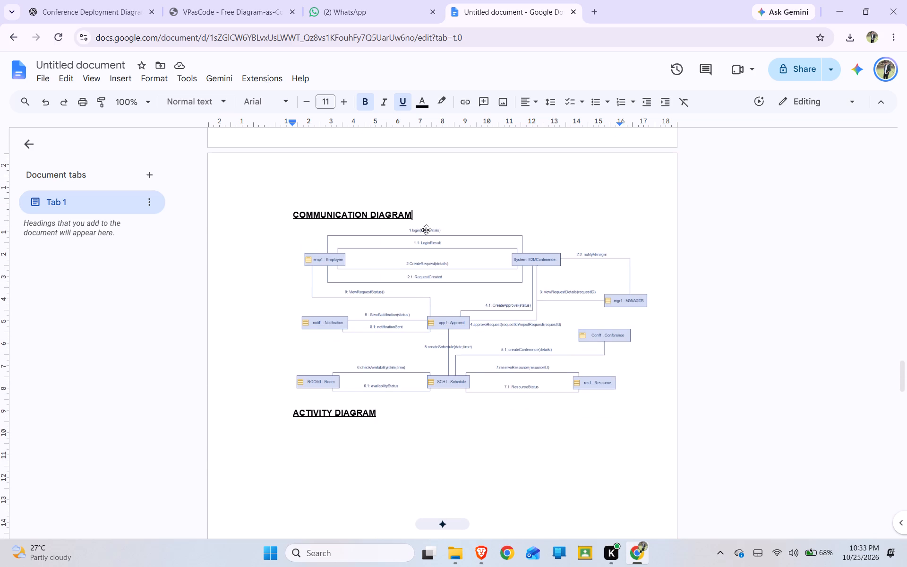
{"action": "left_click", "coordinate": [426, 215]}
{"action": "key", "text": "Return"}
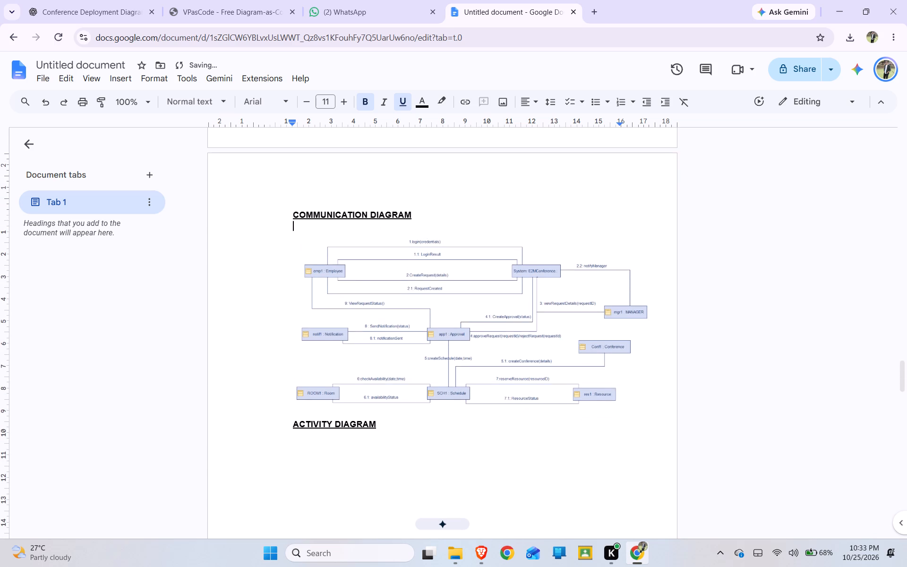
{"action": "key", "text": "Return"}
{"action": "key", "text": "Return"}
{"action": "key", "text": "Return"}
{"action": "key", "text": "Return"}
{"action": "key", "text": "Return"}
{"action": "key", "text": "Return"}
{"action": "key", "text": "Return"}
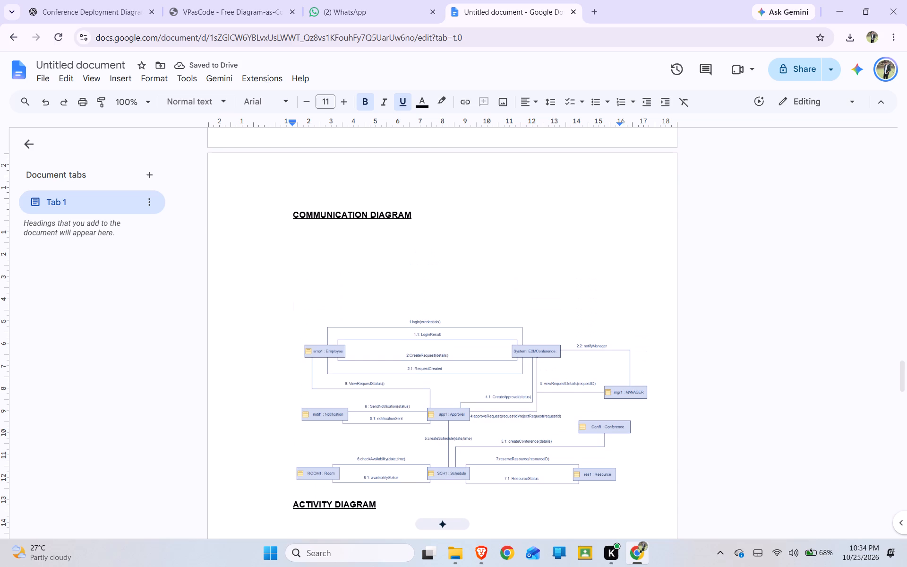
Insert three blank lines above the "COMMUNICATION DIAGRAM" heading to lower it on the page.
{"action": "key", "text": "Up"}
{"action": "key", "text": "Up"}
{"action": "key", "text": "Up"}
{"action": "key", "text": "Up"}
{"action": "key", "text": "Up"}
{"action": "key", "text": "Up"}
{"action": "key", "text": "Up"}
{"action": "key", "text": "Up"}
{"action": "key", "text": "Return"}
{"action": "key", "text": "Return"}
{"action": "key", "text": "Return"}
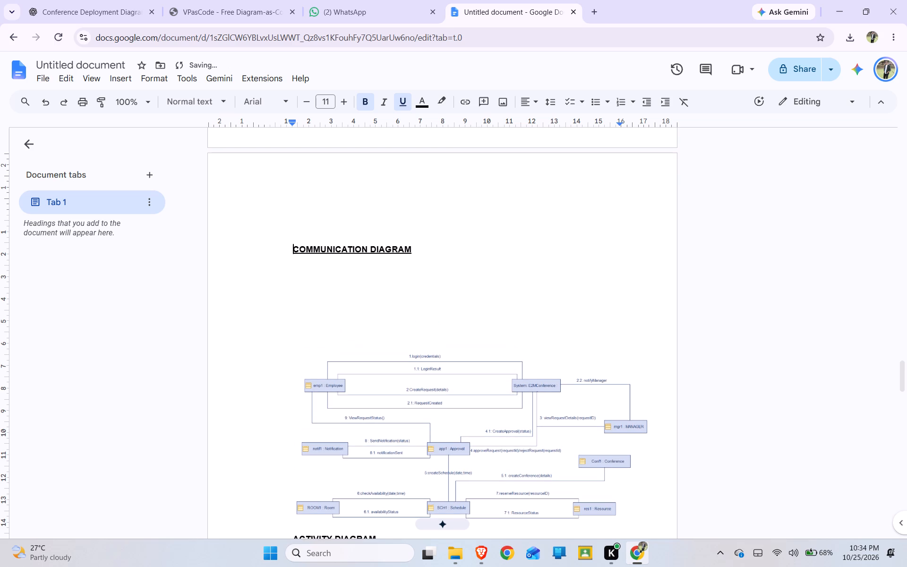
Delete three of the blank lines between the "COMMUNICATION DIAGRAM" heading and its image.
{"action": "left_click", "coordinate": [371, 320]}
{"action": "key", "text": "BackSpace"}
{"action": "key", "text": "BackSpace"}
{"action": "key", "text": "BackSpace"}
{"action": "key", "text": "BackSpace"}
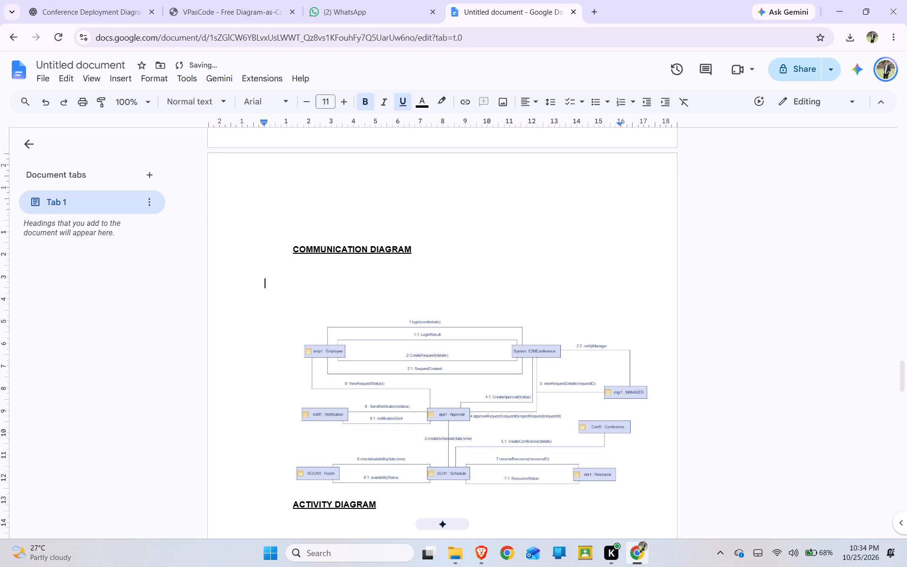
Insert blank lines before the "ACTIVITY DIAGRAM" heading until it moves onto the next page with its image.
{"action": "scroll", "coordinate": [391, 332], "scroll_direction": "down", "scroll_amount": 1}
{"action": "scroll", "coordinate": [389, 323], "scroll_direction": "up", "scroll_amount": 1}
{"action": "left_click", "coordinate": [289, 508]}
{"action": "key", "text": "Return"}
{"action": "key", "text": "Return"}
{"action": "key", "text": "Return"}
{"action": "key", "text": "Return"}
{"action": "key", "text": "Return"}
{"action": "key", "text": "Return"}
{"action": "key", "text": "Return"}
{"action": "key", "text": "Return"}
{"action": "key", "text": "Return"}
{"action": "key", "text": "Return"}
{"action": "key", "text": "Return"}
{"action": "key", "text": "Return"}
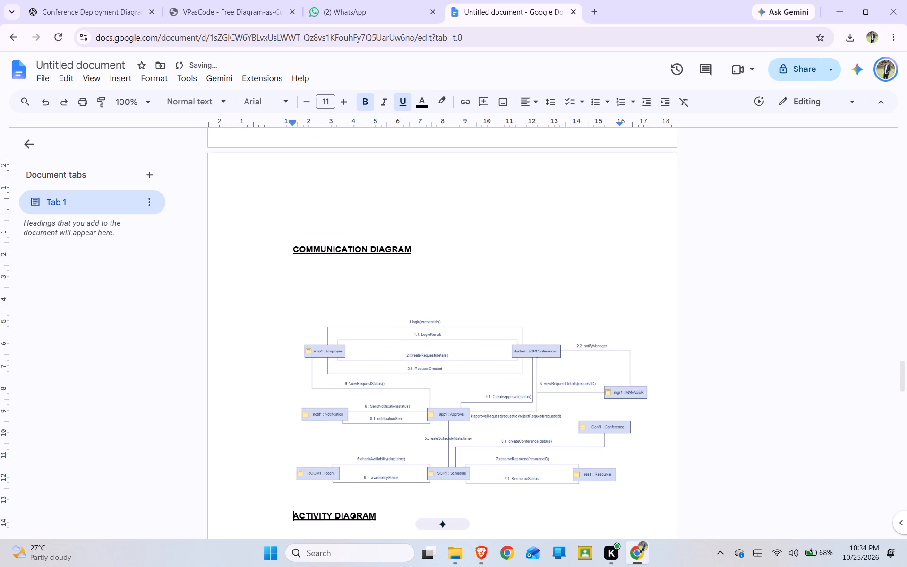
{"action": "key", "text": "Return"}
{"action": "key", "text": "Return"}
{"action": "key", "text": "Return"}
{"action": "key", "text": "Return"}
{"action": "key", "text": "Return"}
{"action": "key", "text": "Return"}
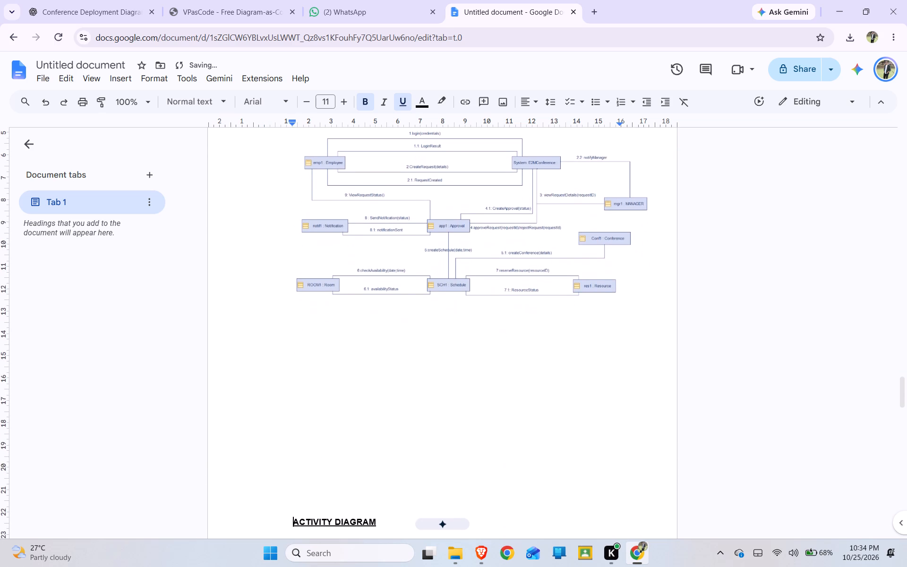
{"action": "key", "text": "Return"}
{"action": "key", "text": "Return"}
{"action": "key", "text": "Return"}
{"action": "key", "text": "Return"}
{"action": "key", "text": "Return"}
{"action": "key", "text": "Return"}
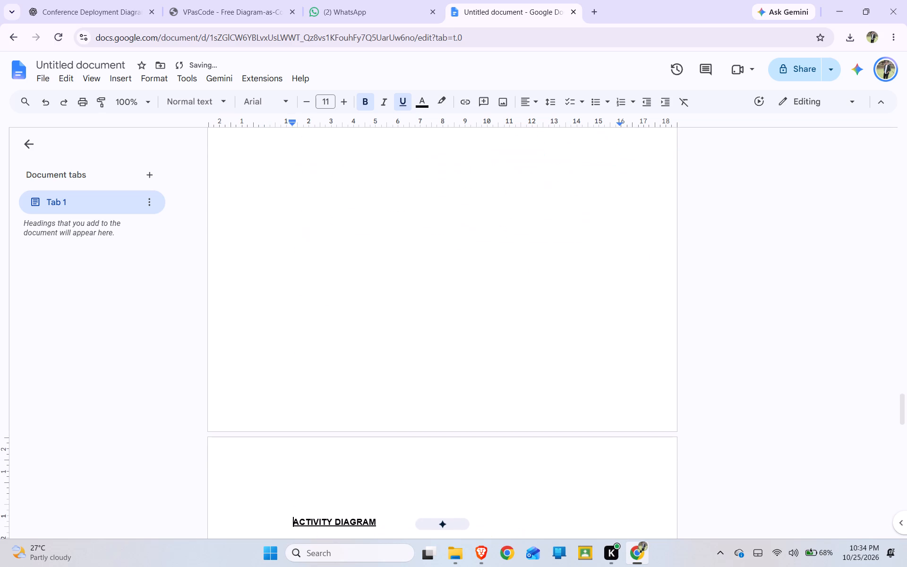
Leave three blank lines between the "ACTIVITY DIAGRAM" heading and its image.
{"action": "scroll", "coordinate": [289, 508], "scroll_direction": "down", "scroll_amount": 1}
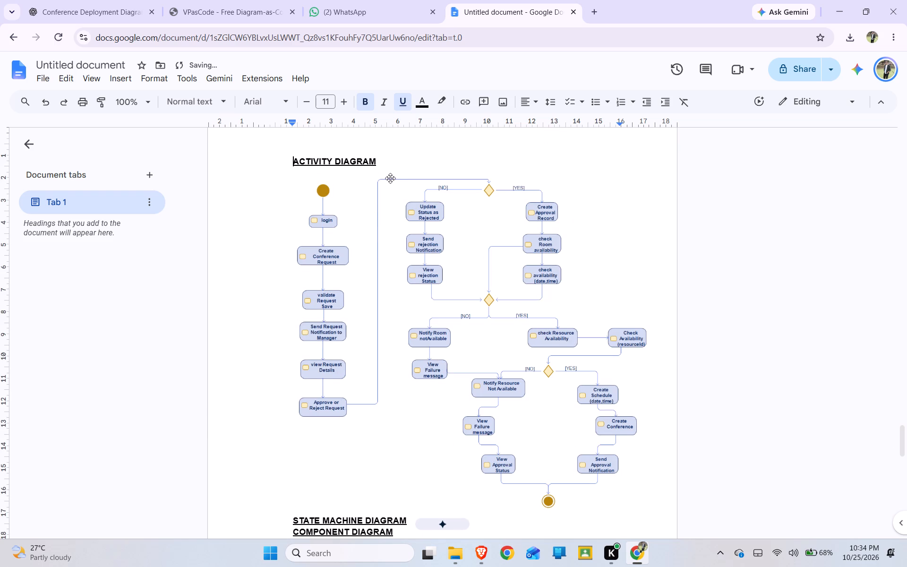
{"action": "left_click", "coordinate": [393, 162]}
{"action": "key", "text": "Return"}
{"action": "key", "text": "Return"}
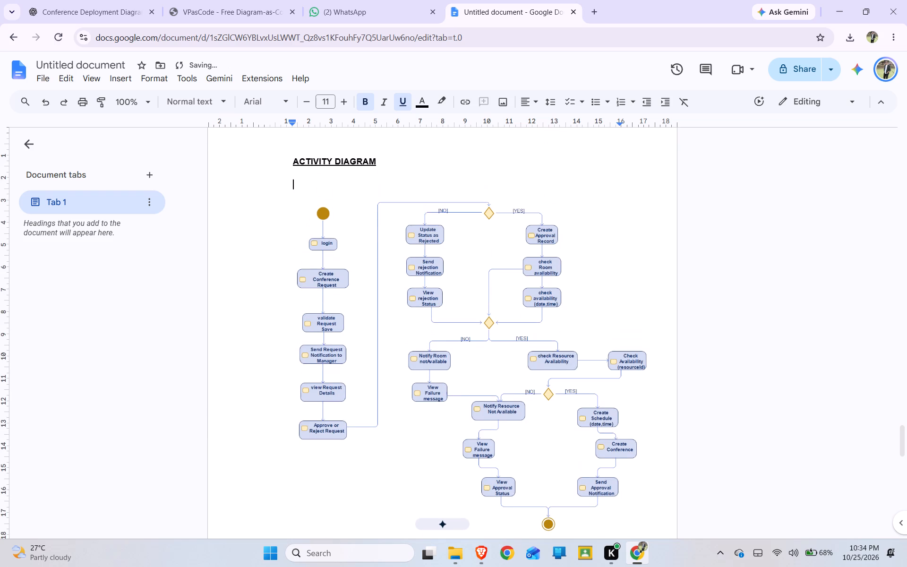
{"action": "key", "text": "Return"}
{"action": "key", "text": "Return"}
{"action": "key", "text": "BackSpace"}
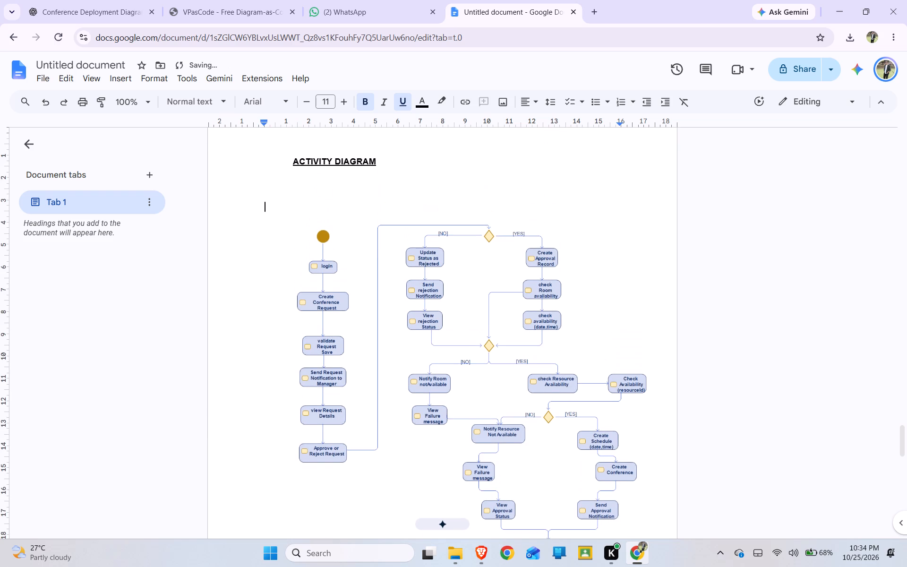
{"action": "key", "text": "BackSpace"}
Add an empty line below "STATE MACHINE DIAGRAM" and move that heading onto the next page with blank lines above it.
{"action": "scroll", "coordinate": [395, 177], "scroll_direction": "down", "scroll_amount": 2}
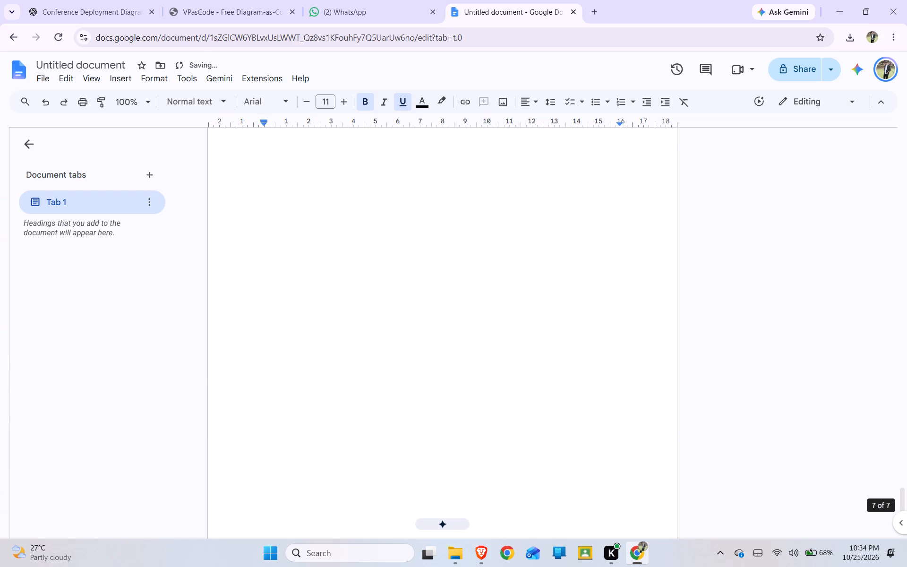
{"action": "scroll", "coordinate": [412, 195], "scroll_direction": "up", "scroll_amount": 1}
{"action": "left_click", "coordinate": [412, 190]}
{"action": "key", "text": "Return"}
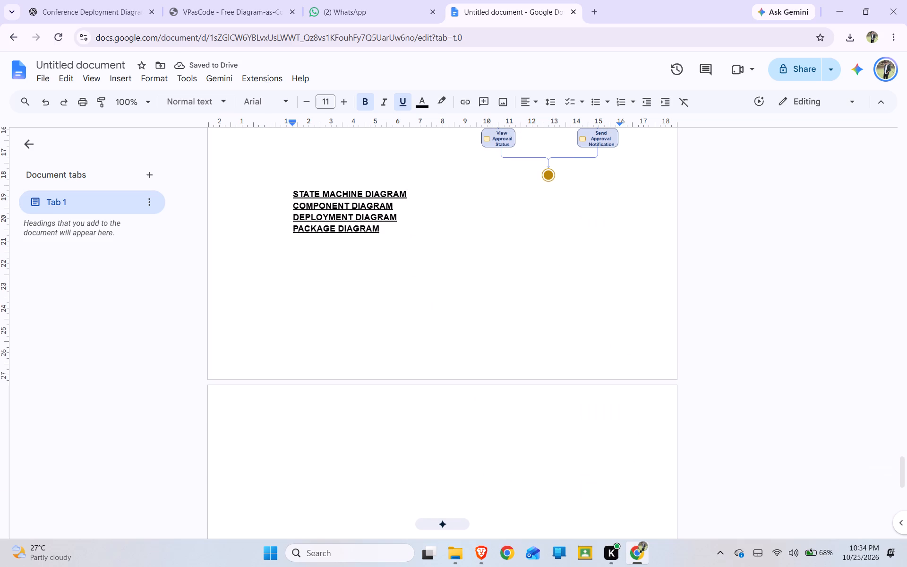
{"action": "key", "text": "Up"}
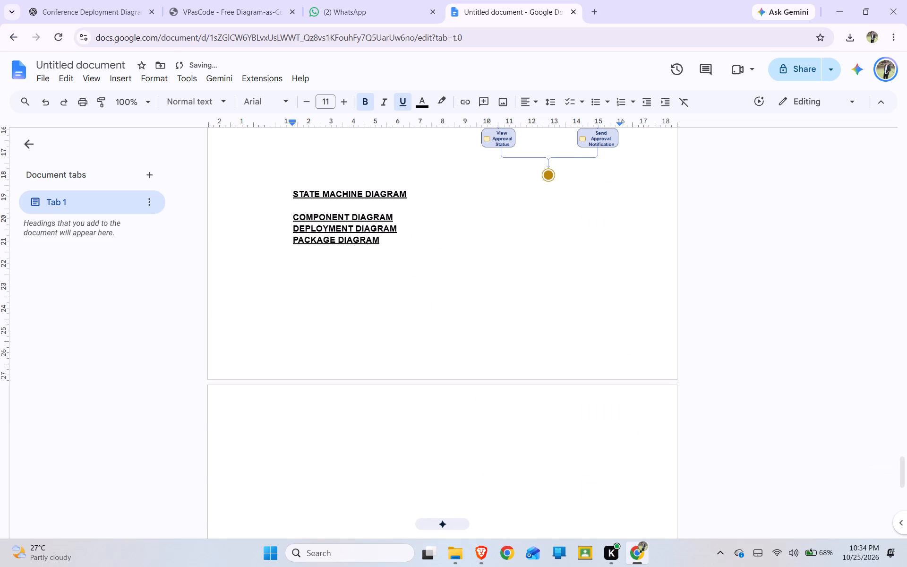
{"action": "key", "text": "Return"}
{"action": "key", "text": "Return"}
{"action": "key", "text": "Return"}
{"action": "key", "text": "Return"}
{"action": "key", "text": "Return"}
{"action": "key", "text": "Return"}
{"action": "key", "text": "Return"}
{"action": "key", "text": "Return"}
{"action": "key", "text": "Return"}
{"action": "key", "text": "Return"}
{"action": "key", "text": "Return"}
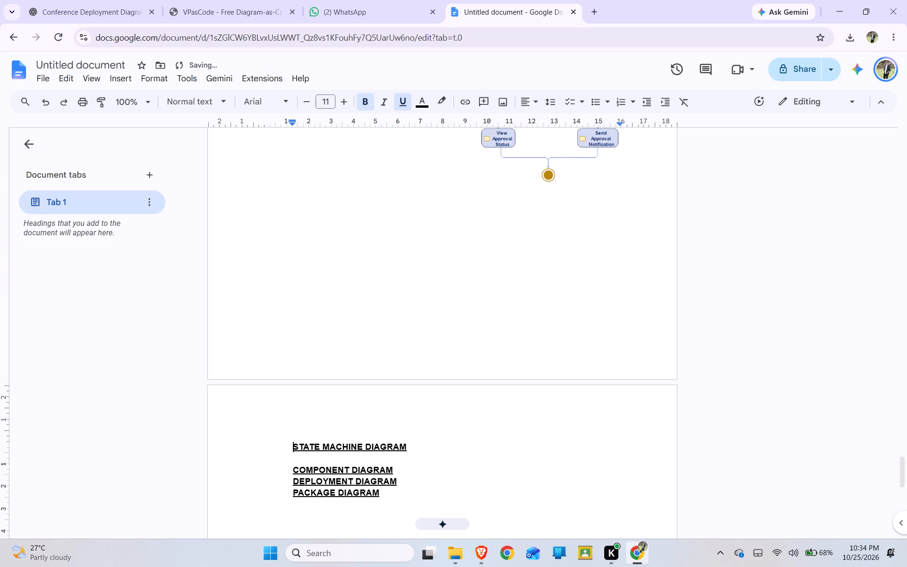
Insert the image "State Machine State Machine diagram" from the computer on the empty line below the "STATE MACHINE DIAGRAM" heading.
{"action": "key", "text": "Down"}
{"action": "left_click", "coordinate": [45, 81]}
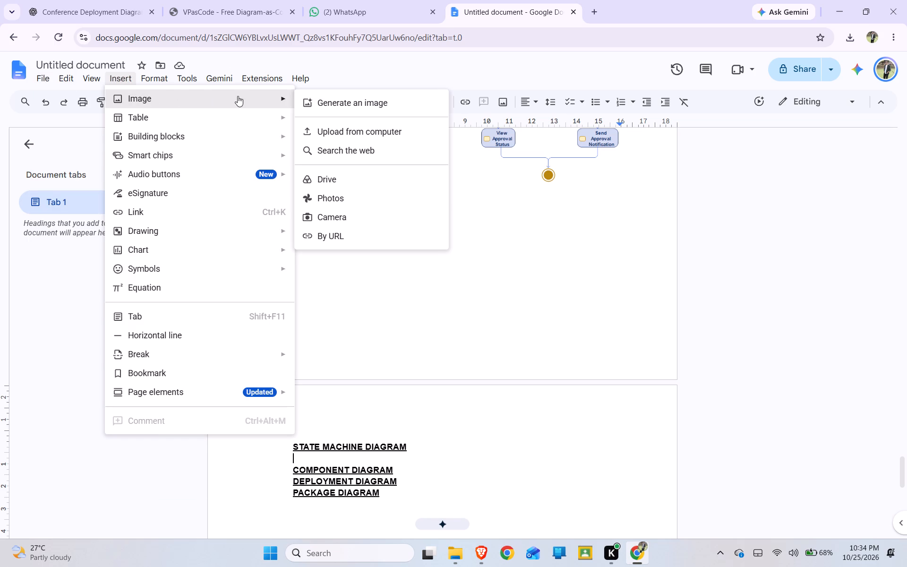
{"action": "left_click", "coordinate": [343, 124]}
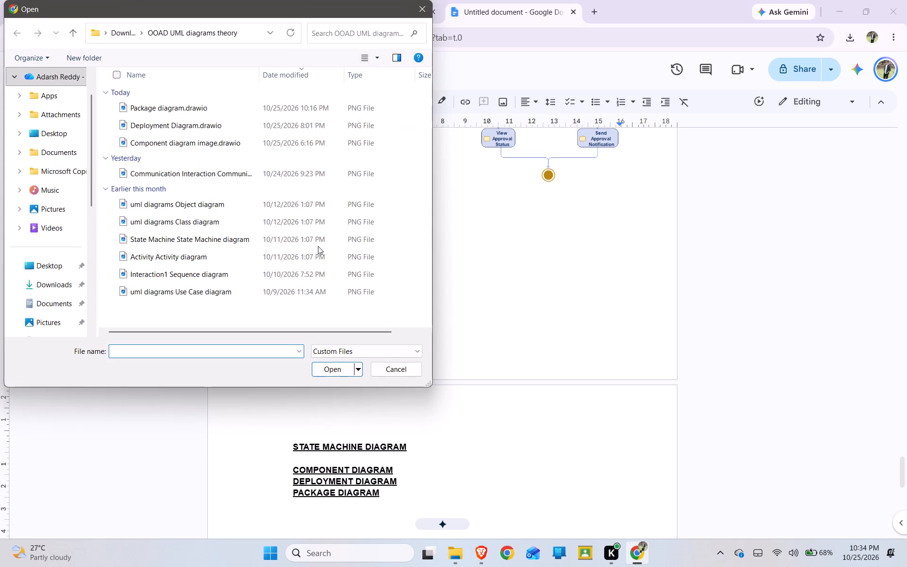
{"action": "left_click", "coordinate": [229, 242]}
{"action": "left_click", "coordinate": [335, 370]}
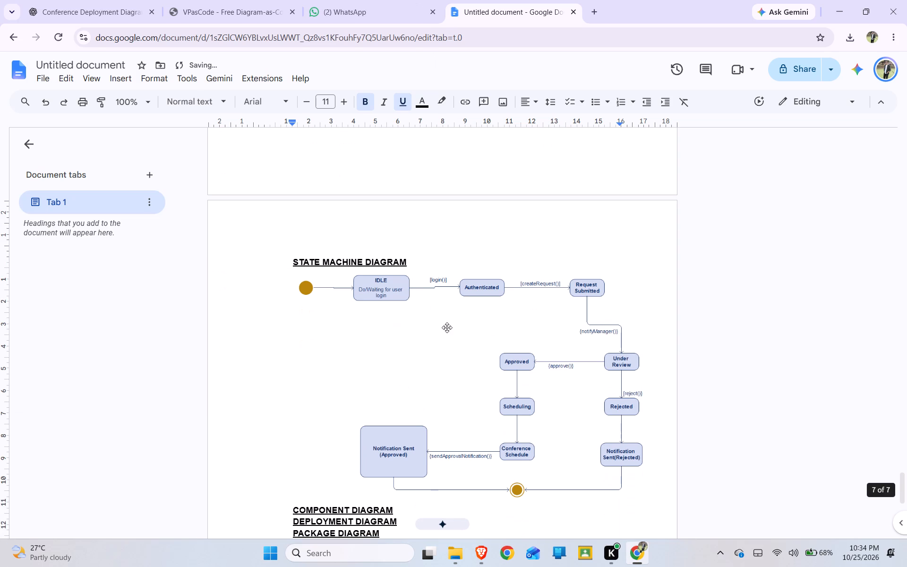
Add an empty line below "COMPONENT DIAGRAM" and insert the image "Component diagram image.drawio" from the computer there.
{"action": "left_click", "coordinate": [400, 498]}
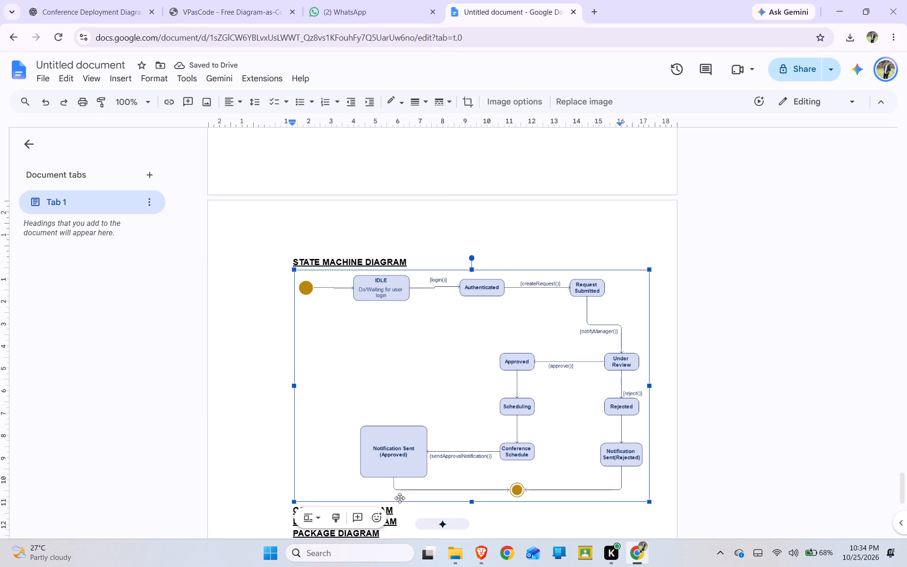
{"action": "scroll", "coordinate": [255, 377], "scroll_direction": "down", "scroll_amount": 1}
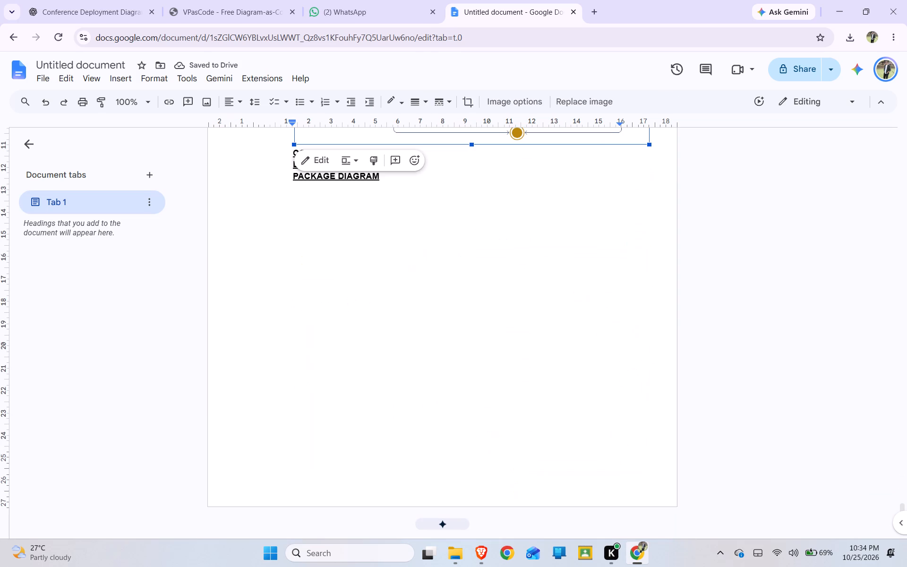
{"action": "scroll", "coordinate": [445, 393], "scroll_direction": "up", "scroll_amount": 2}
{"action": "left_click", "coordinate": [447, 401]}
{"action": "left_click", "coordinate": [401, 320]}
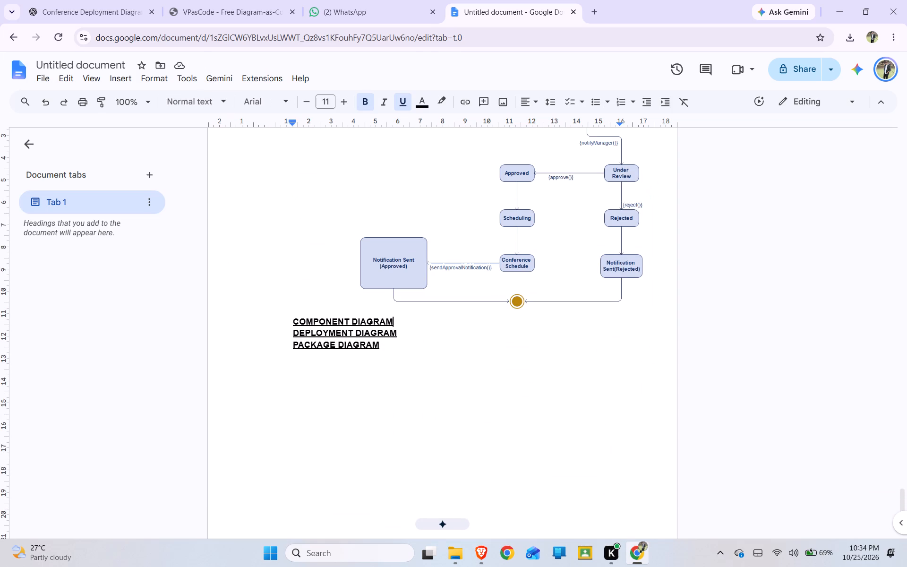
{"action": "key", "text": "Return"}
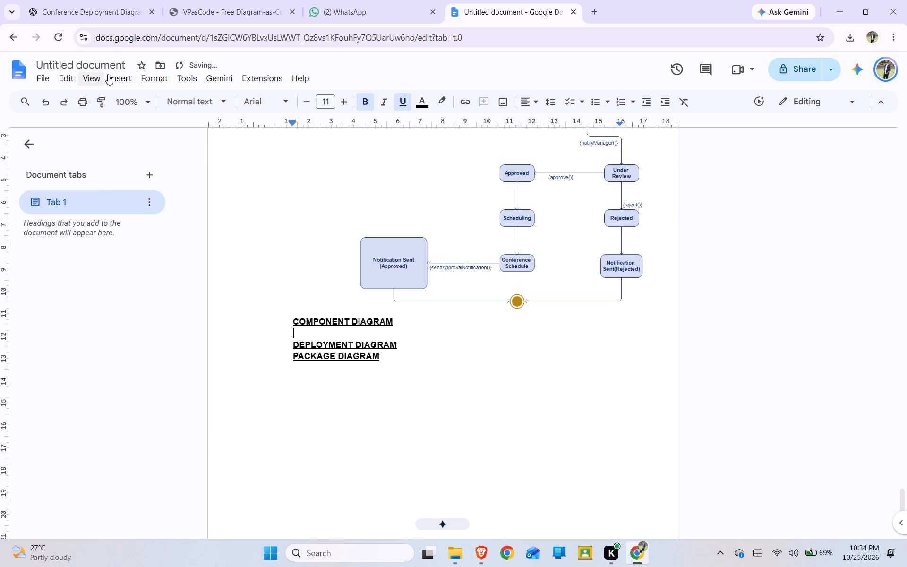
{"action": "left_click", "coordinate": [108, 72]}
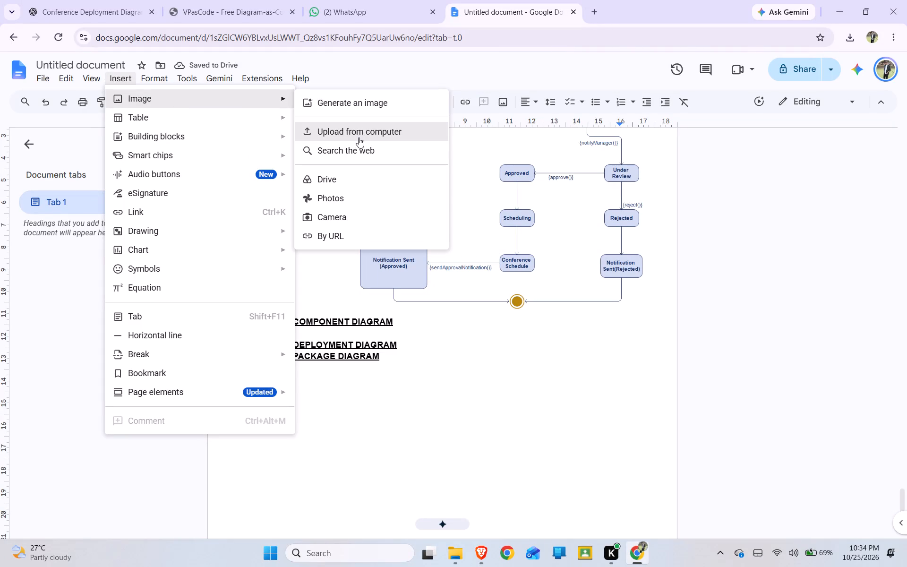
{"action": "left_click", "coordinate": [359, 137]}
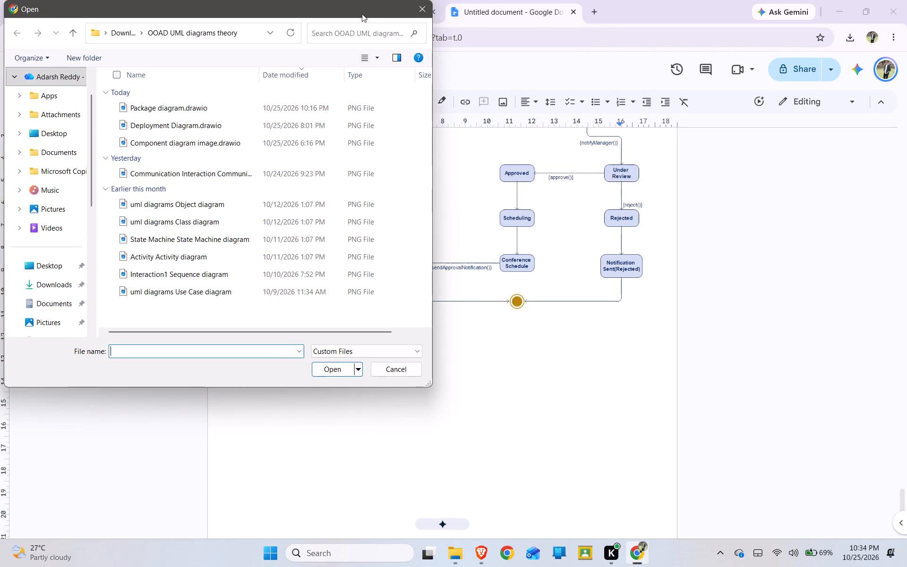
{"action": "left_click_drag", "start_coordinate": [360, 11], "coordinate": [321, 47]}
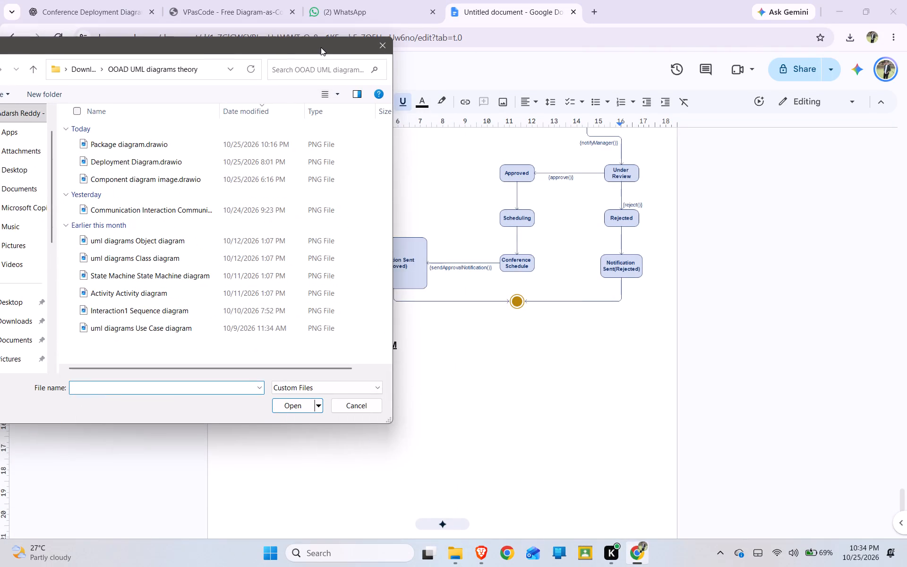
{"action": "left_click_drag", "start_coordinate": [321, 47], "coordinate": [355, 10]}
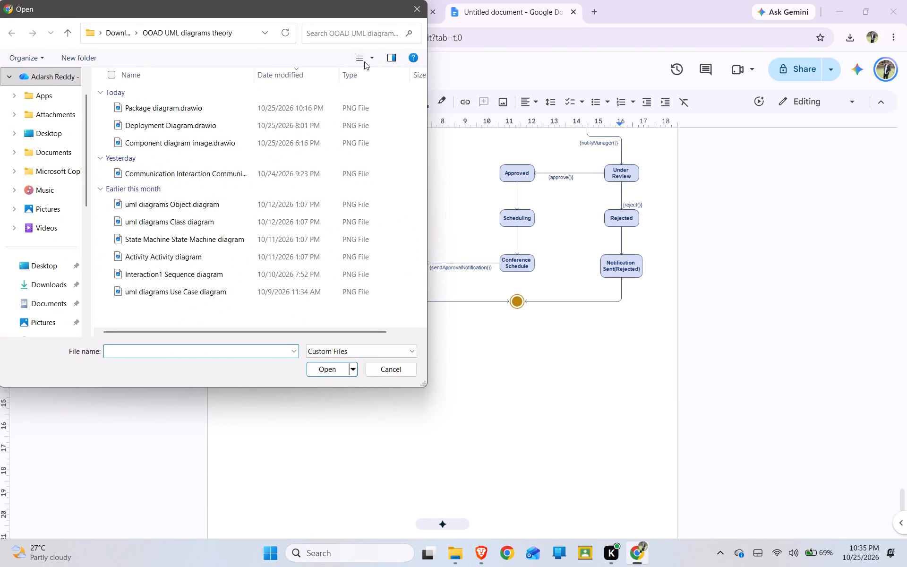
{"action": "left_click", "coordinate": [284, 140]}
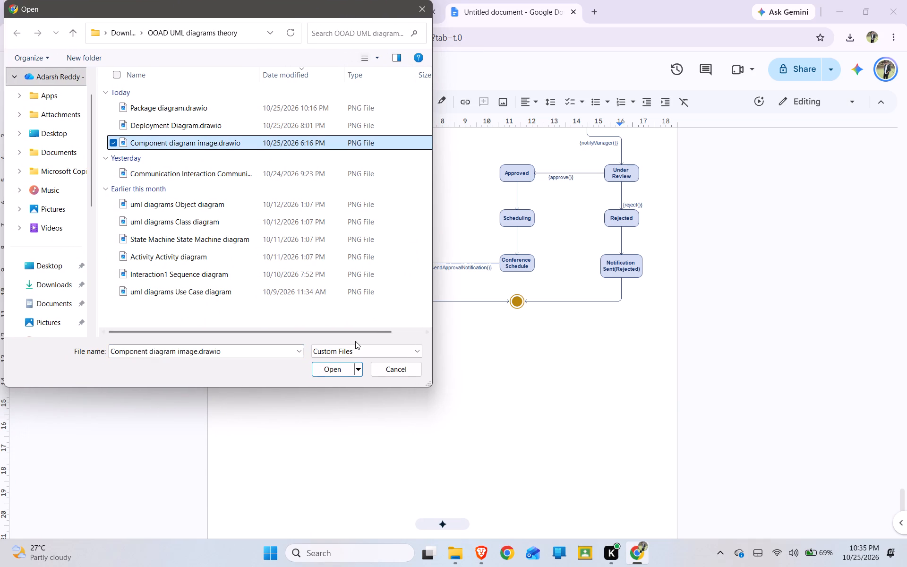
{"action": "left_click", "coordinate": [343, 368]}
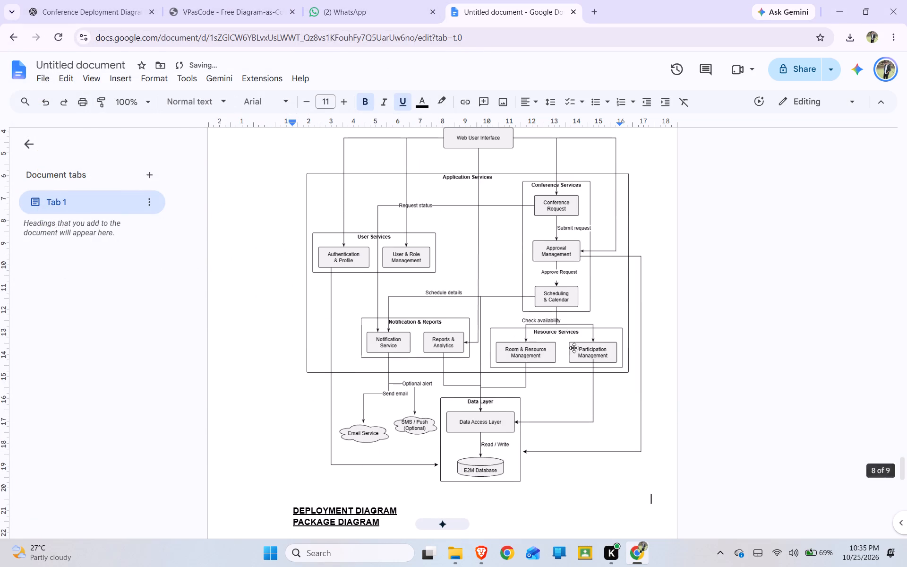
Add six blank lines between the "STATE MACHINE DIAGRAM" heading and its image.
{"action": "scroll", "coordinate": [574, 348], "scroll_direction": "up", "scroll_amount": 3}
{"action": "scroll", "coordinate": [522, 384], "scroll_direction": "down", "scroll_amount": 1}
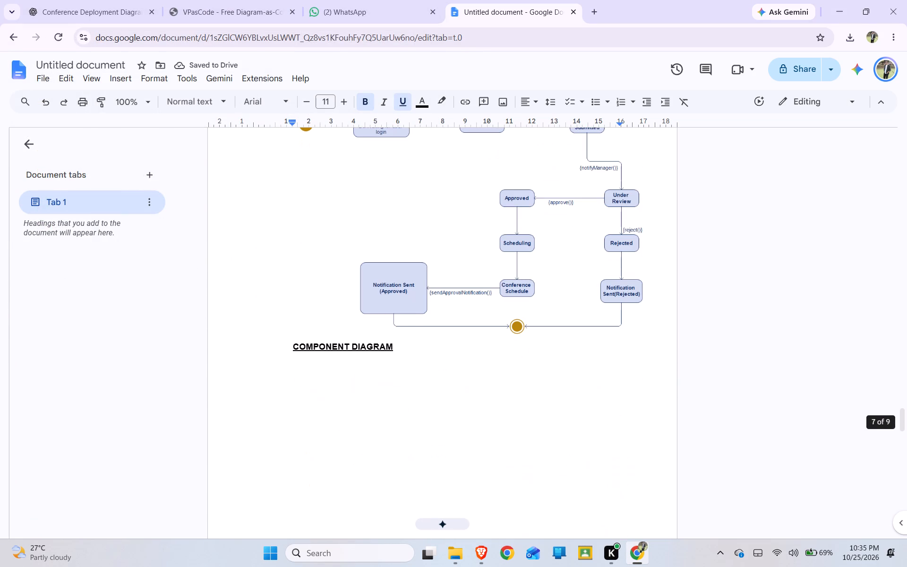
{"action": "scroll", "coordinate": [438, 386], "scroll_direction": "up", "scroll_amount": 1}
{"action": "scroll", "coordinate": [431, 400], "scroll_direction": "down", "scroll_amount": 2}
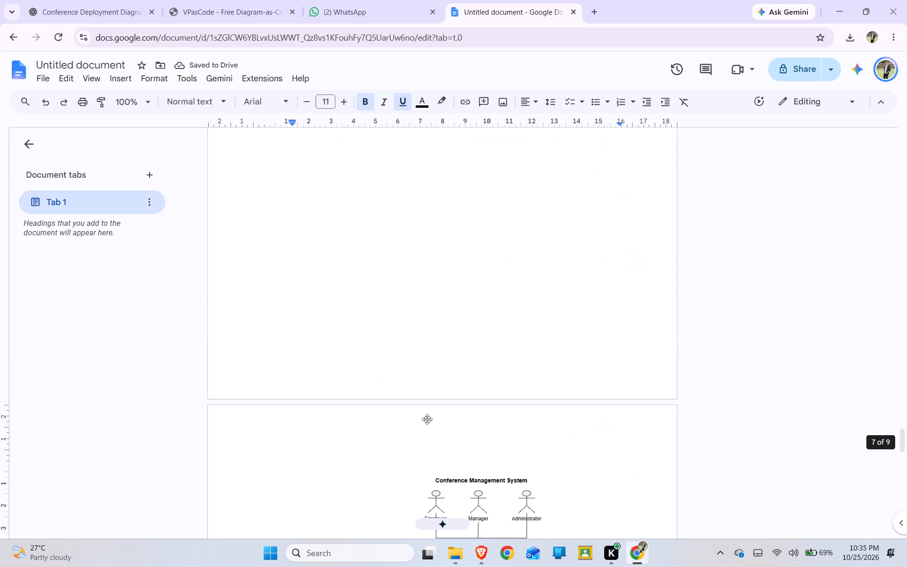
{"action": "scroll", "coordinate": [427, 419], "scroll_direction": "up", "scroll_amount": 1}
{"action": "scroll", "coordinate": [427, 419], "scroll_direction": "down", "scroll_amount": 3}
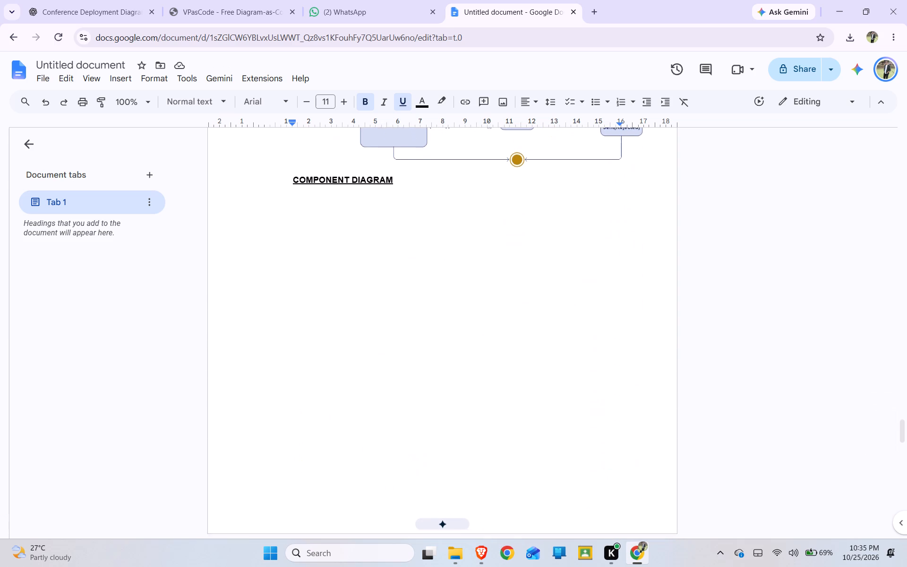
{"action": "scroll", "coordinate": [427, 419], "scroll_direction": "down", "scroll_amount": 1}
{"action": "scroll", "coordinate": [427, 419], "scroll_direction": "up", "scroll_amount": 6}
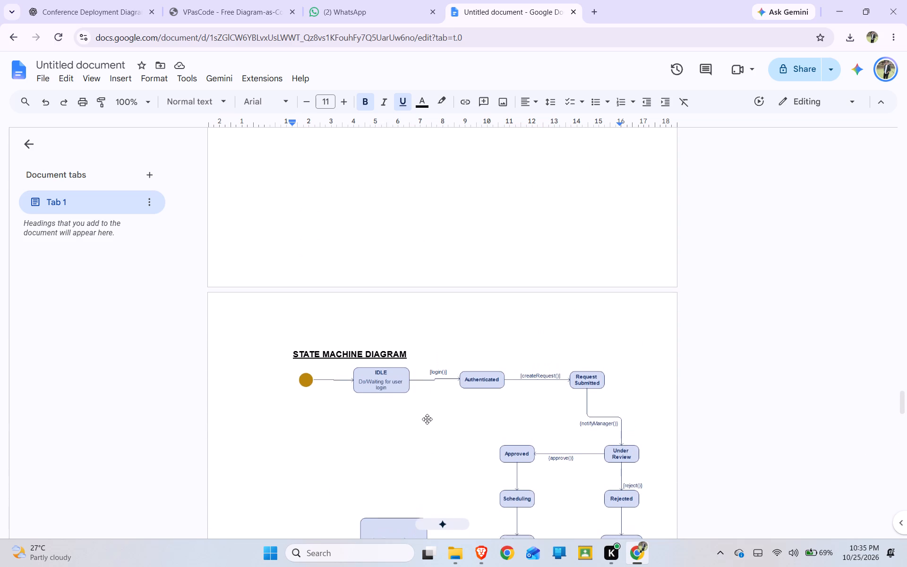
{"action": "left_click", "coordinate": [412, 364]}
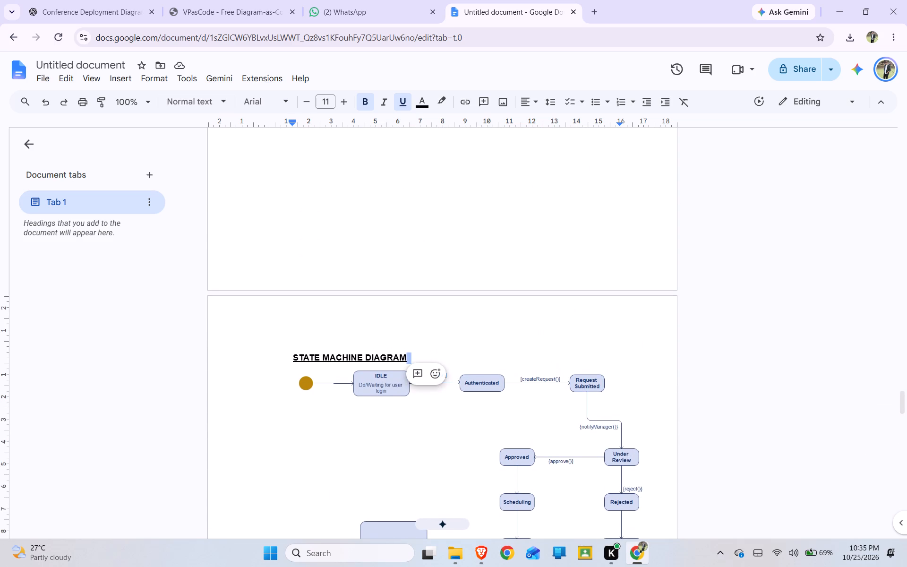
{"action": "left_click", "coordinate": [455, 351]}
{"action": "key", "text": "Return"}
{"action": "key", "text": "Return"}
{"action": "key", "text": "Return"}
{"action": "key", "text": "Return"}
{"action": "key", "text": "Return"}
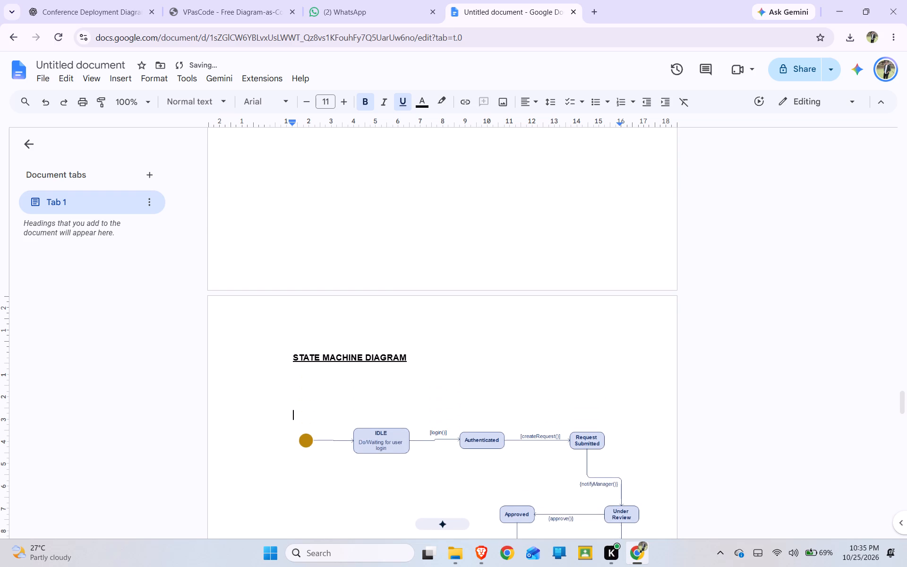
{"action": "key", "text": "Return"}
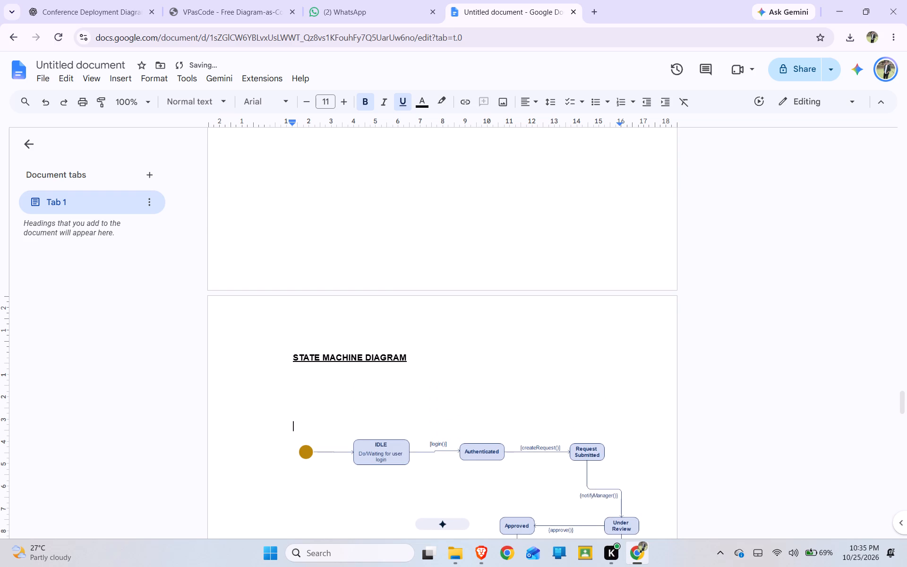
Insert nine blank lines above the "STATE MACHINE DIAGRAM" heading to lower it on its page.
{"action": "left_click", "coordinate": [287, 355]}
{"action": "key", "text": "Return"}
{"action": "key", "text": "Return"}
{"action": "key", "text": "Return"}
{"action": "key", "text": "Return"}
{"action": "key", "text": "Return"}
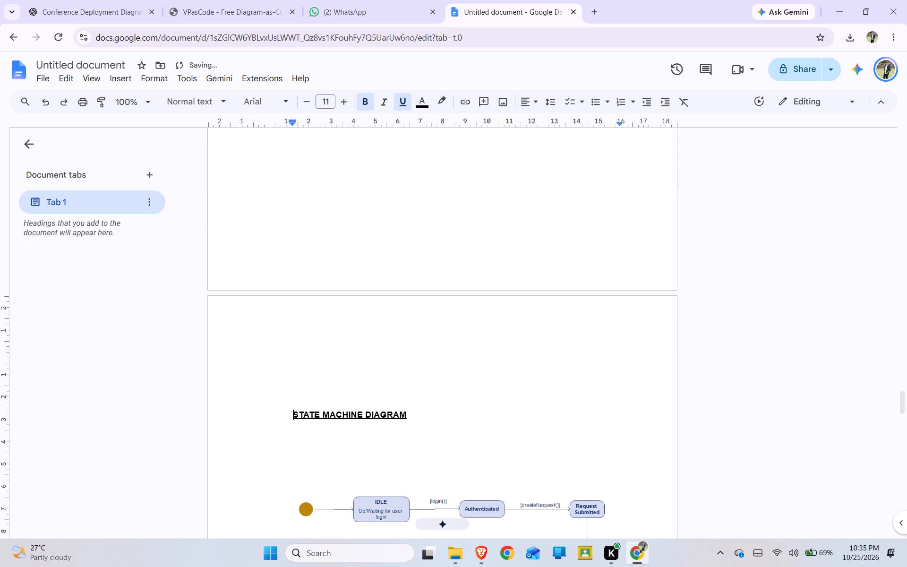
{"action": "scroll", "coordinate": [379, 355], "scroll_direction": "down", "scroll_amount": 1}
{"action": "scroll", "coordinate": [388, 349], "scroll_direction": "up", "scroll_amount": 1}
{"action": "key", "text": "Return"}
{"action": "key", "text": "Return"}
{"action": "key", "text": "Return"}
{"action": "key", "text": "Return"}
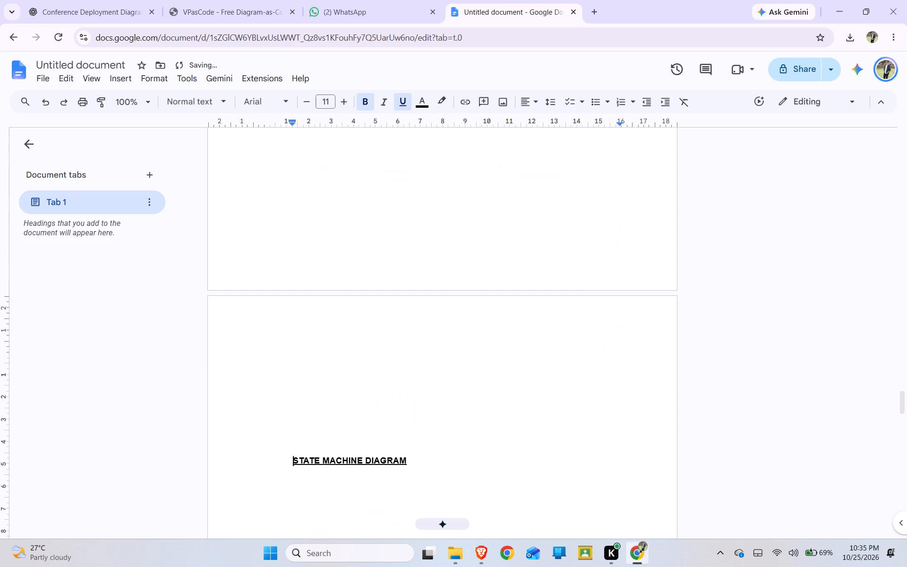
Insert blank lines above the "COMPONENT DIAGRAM" heading until it moves onto the next page with its image.
{"action": "scroll", "coordinate": [388, 349], "scroll_direction": "down", "scroll_amount": 3}
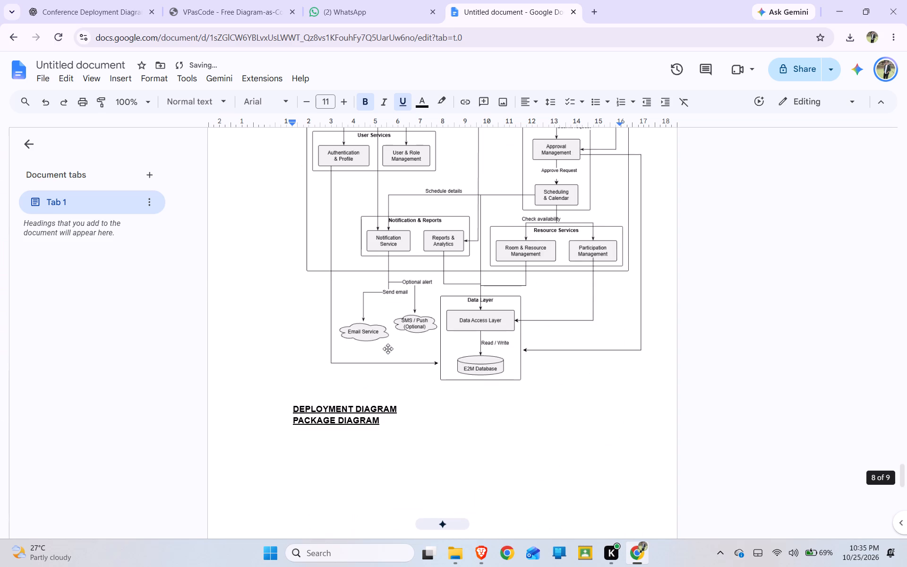
{"action": "scroll", "coordinate": [388, 349], "scroll_direction": "up", "scroll_amount": 8}
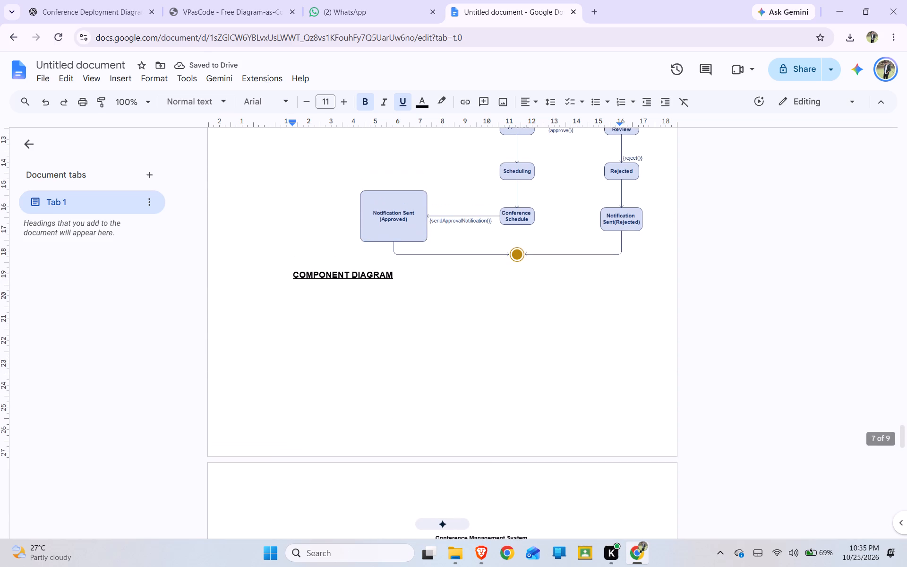
{"action": "left_click", "coordinate": [295, 277]}
{"action": "key", "text": "Return"}
{"action": "key", "text": "Return"}
{"action": "key", "text": "Return"}
{"action": "key", "text": "Return"}
{"action": "key", "text": "Return"}
{"action": "key", "text": "Return"}
{"action": "key", "text": "Return"}
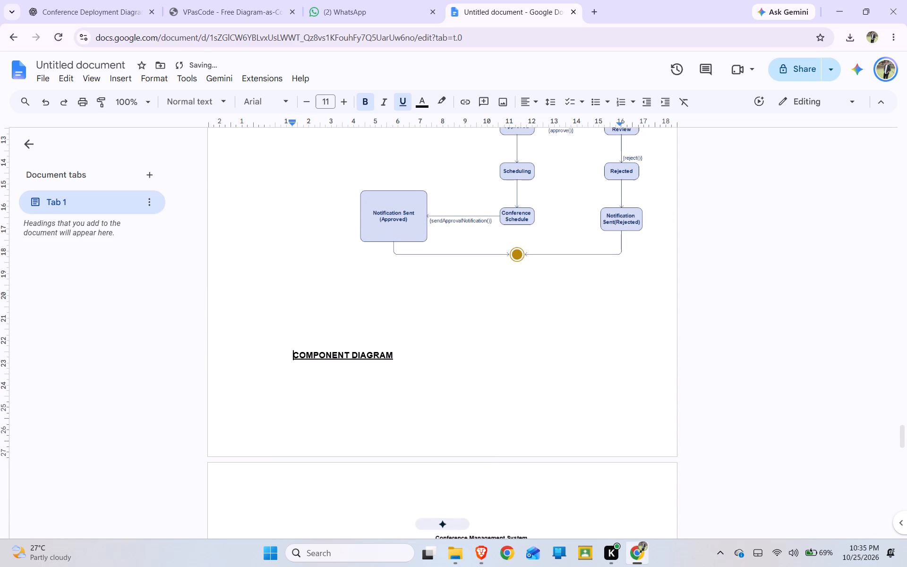
{"action": "key", "text": "Return"}
{"action": "key", "text": "Return"}
{"action": "key", "text": "Return"}
{"action": "key", "text": "Return"}
{"action": "key", "text": "Return"}
{"action": "key", "text": "Return"}
{"action": "scroll", "coordinate": [295, 277], "scroll_direction": "down", "scroll_amount": 4}
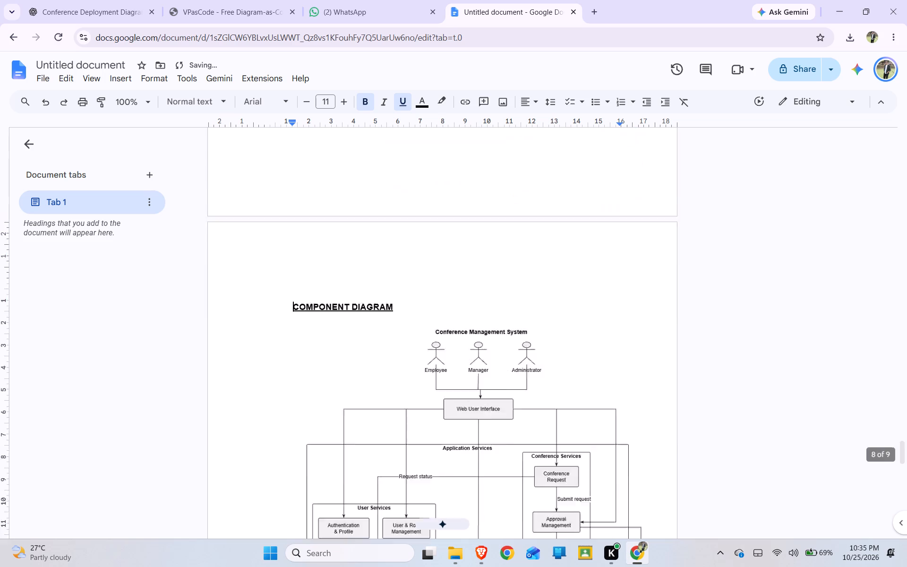
{"action": "scroll", "coordinate": [295, 277], "scroll_direction": "down", "scroll_amount": 2}
{"action": "key", "text": "Return"}
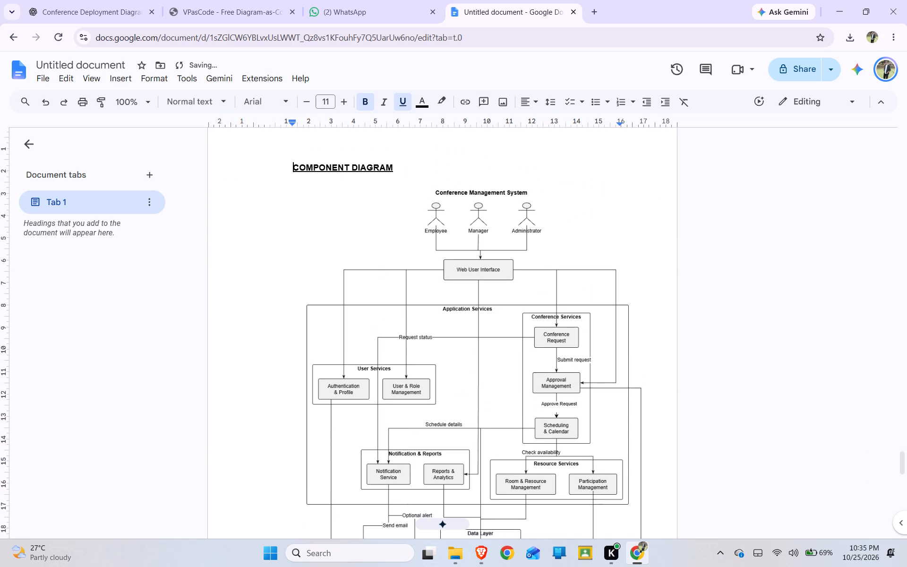
Move the "DEPLOYMENT DIAGRAM" and "PACKAGE DIAGRAM" headings onto the next page with blank lines above them.
{"action": "scroll", "coordinate": [295, 277], "scroll_direction": "down", "scroll_amount": 4}
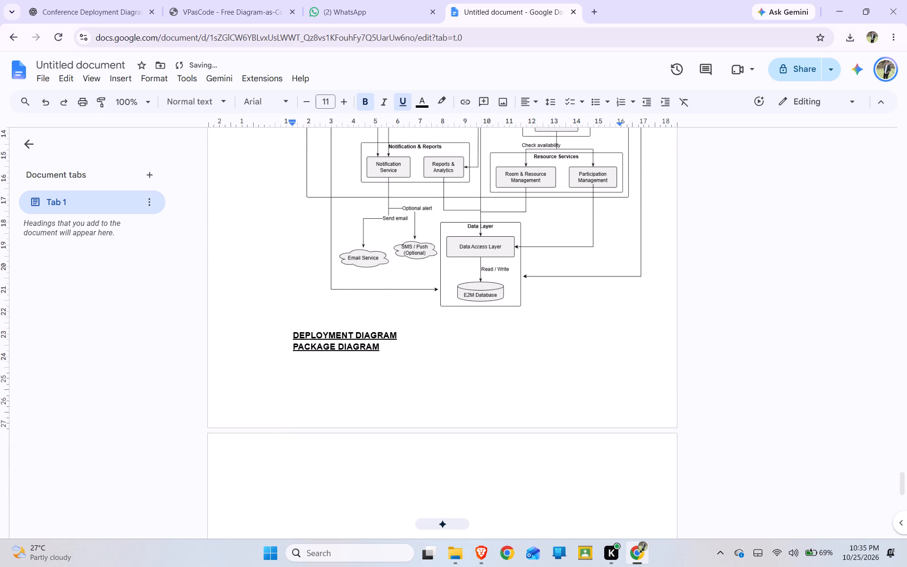
{"action": "left_click", "coordinate": [291, 330]}
{"action": "key", "text": "Return"}
{"action": "key", "text": "Return"}
{"action": "key", "text": "Return"}
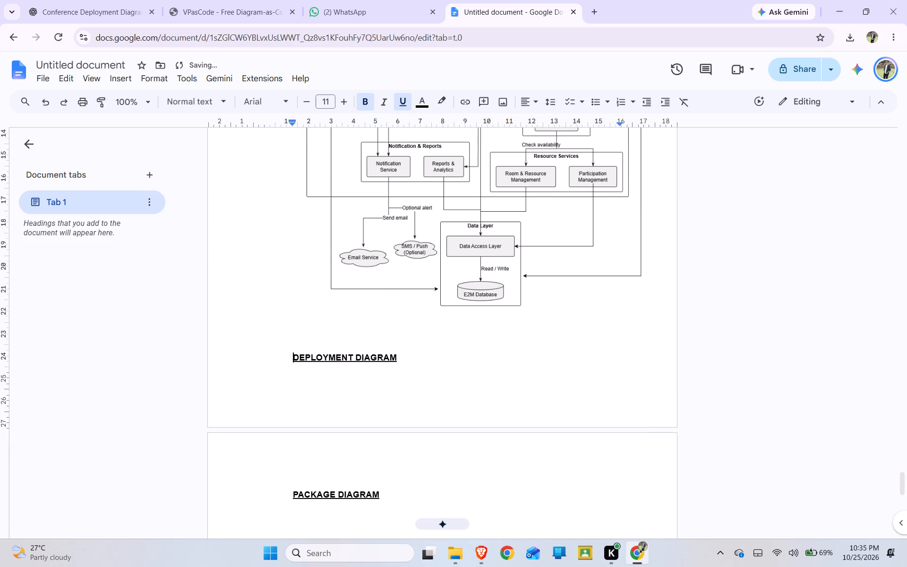
Insert the image "Deployment Diagram.drawio" from the computer right after the "DEPLOYMENT DIAGRAM" heading.
{"action": "left_click", "coordinate": [406, 490]}
{"action": "left_click", "coordinate": [111, 81]}
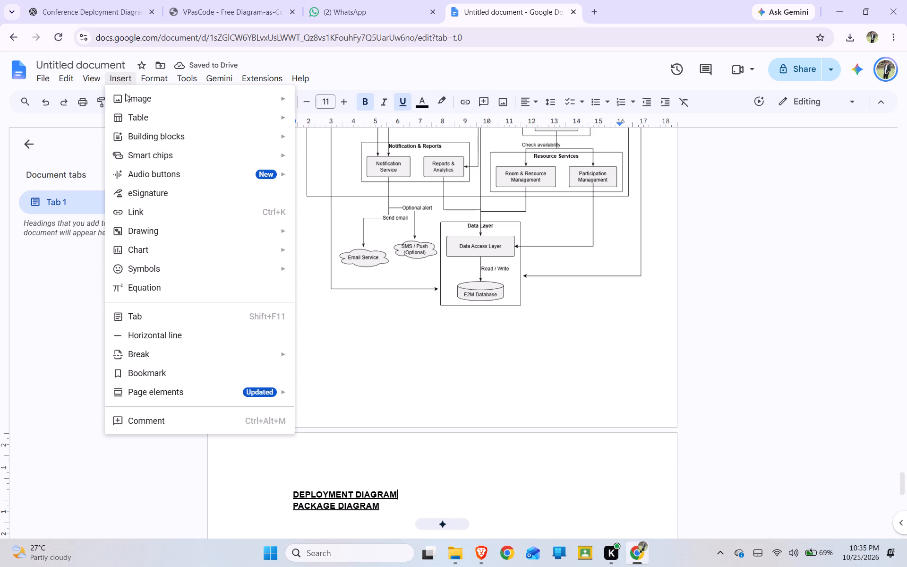
{"action": "left_click", "coordinate": [368, 132]}
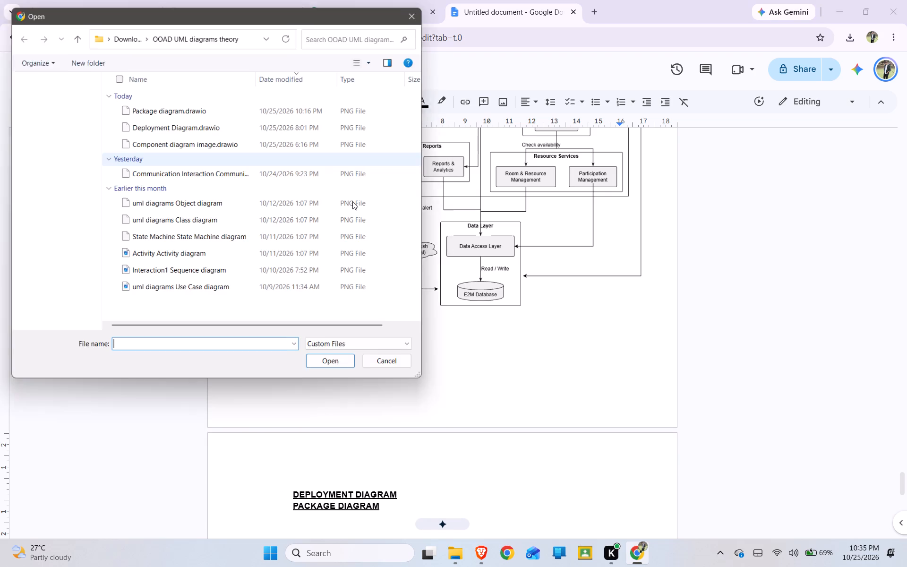
{"action": "left_click", "coordinate": [187, 128]}
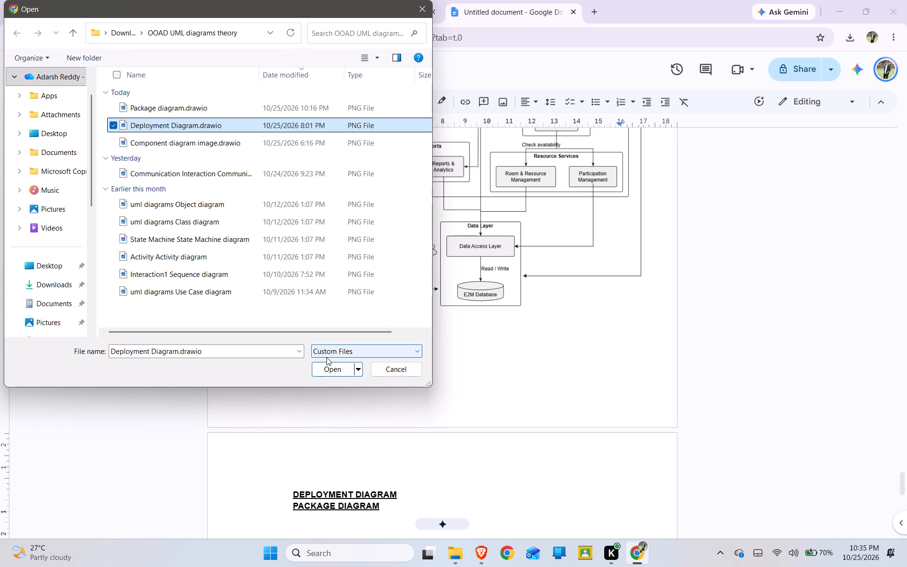
{"action": "left_click", "coordinate": [326, 364]}
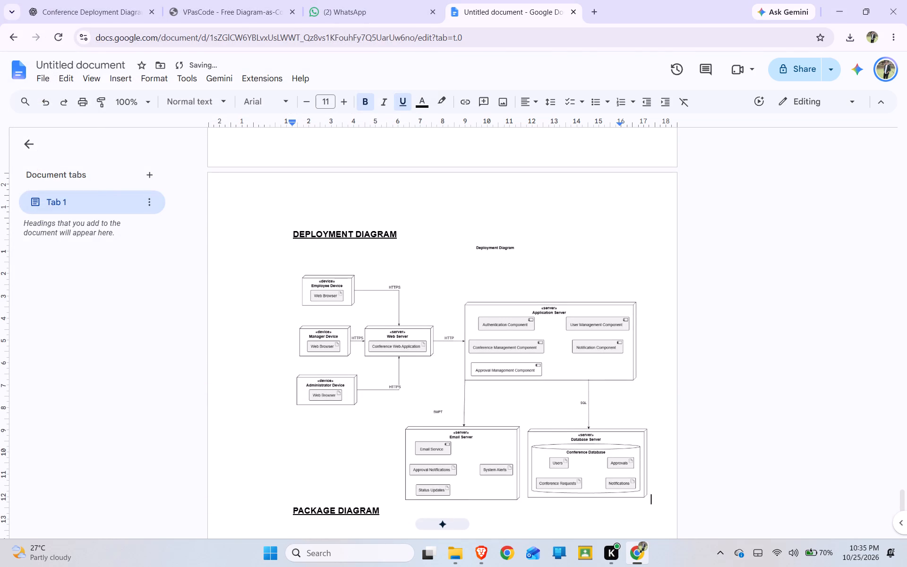
Insert the image "Package diagram.drawio" from the computer right after the "PACKAGE DIAGRAM" heading.
{"action": "left_click", "coordinate": [407, 507]}
{"action": "left_click", "coordinate": [125, 80]}
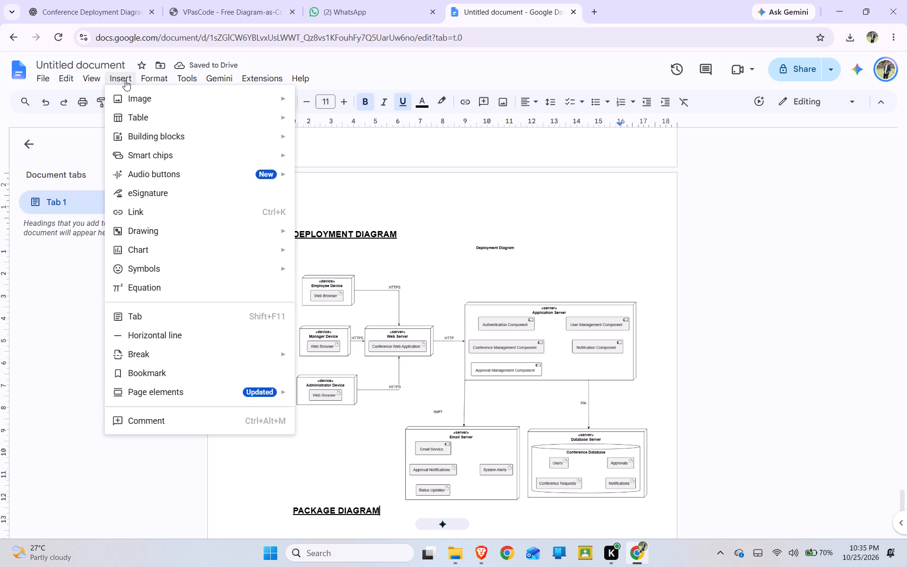
{"action": "left_click", "coordinate": [178, 101]}
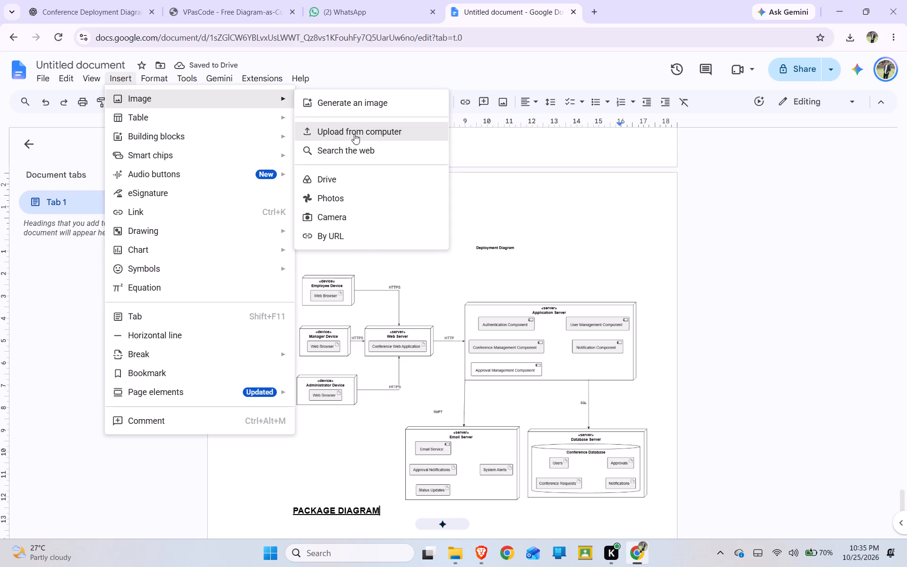
{"action": "left_click", "coordinate": [354, 134]}
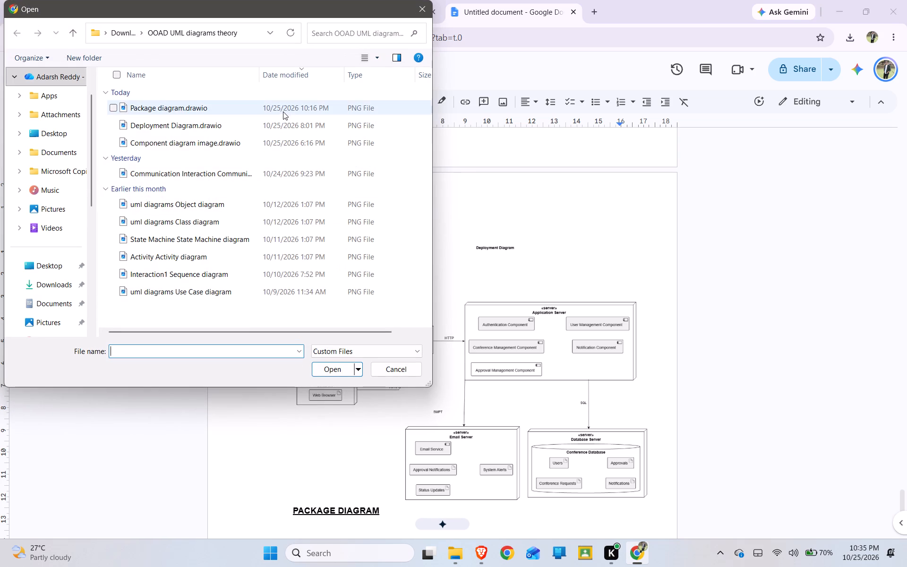
{"action": "left_click", "coordinate": [280, 107]}
{"action": "left_click", "coordinate": [326, 376]}
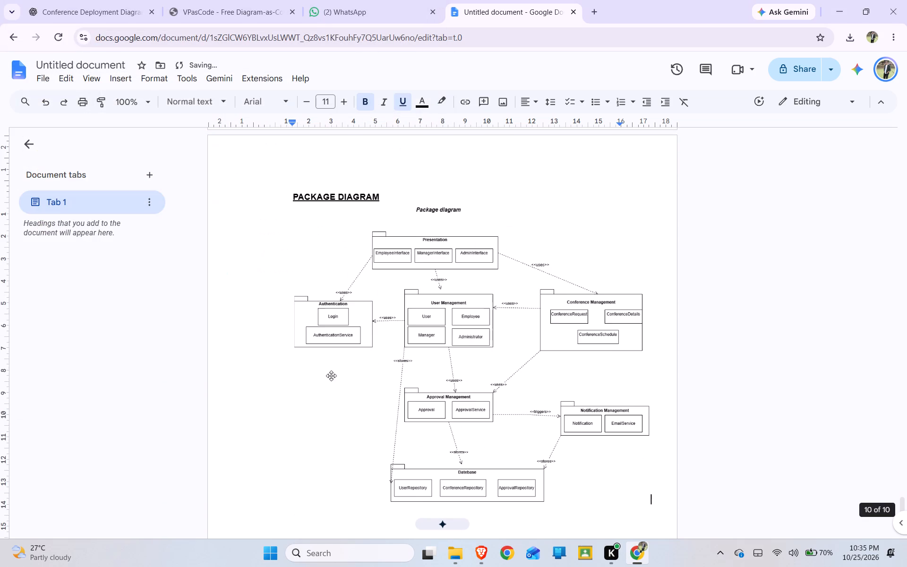
Review the placement of the package diagram on the last page and select its image.
{"action": "scroll", "coordinate": [524, 390], "scroll_direction": "up", "scroll_amount": 2}
{"action": "scroll", "coordinate": [525, 390], "scroll_direction": "down", "scroll_amount": 3}
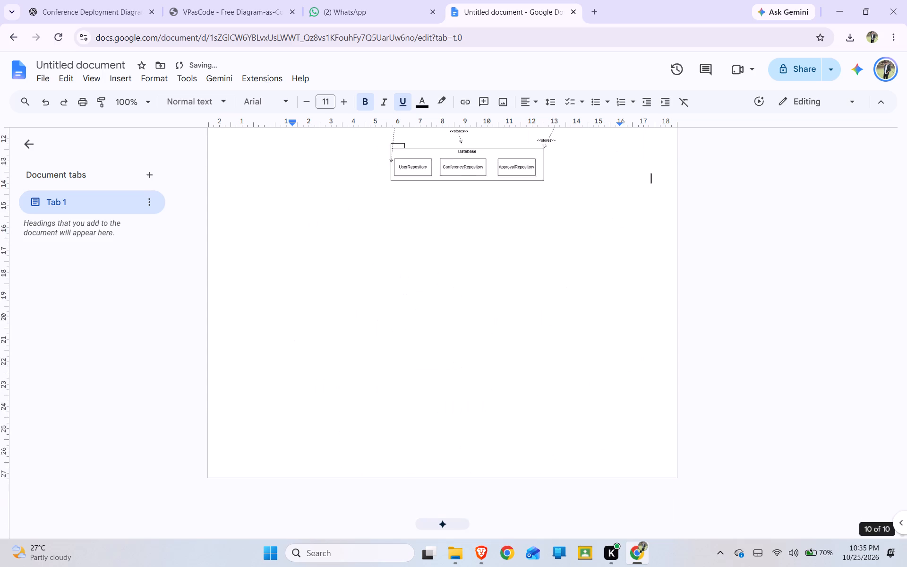
{"action": "scroll", "coordinate": [525, 405], "scroll_direction": "up", "scroll_amount": 2}
{"action": "scroll", "coordinate": [525, 405], "scroll_direction": "down", "scroll_amount": 7}
{"action": "scroll", "coordinate": [525, 309], "scroll_direction": "up", "scroll_amount": 3}
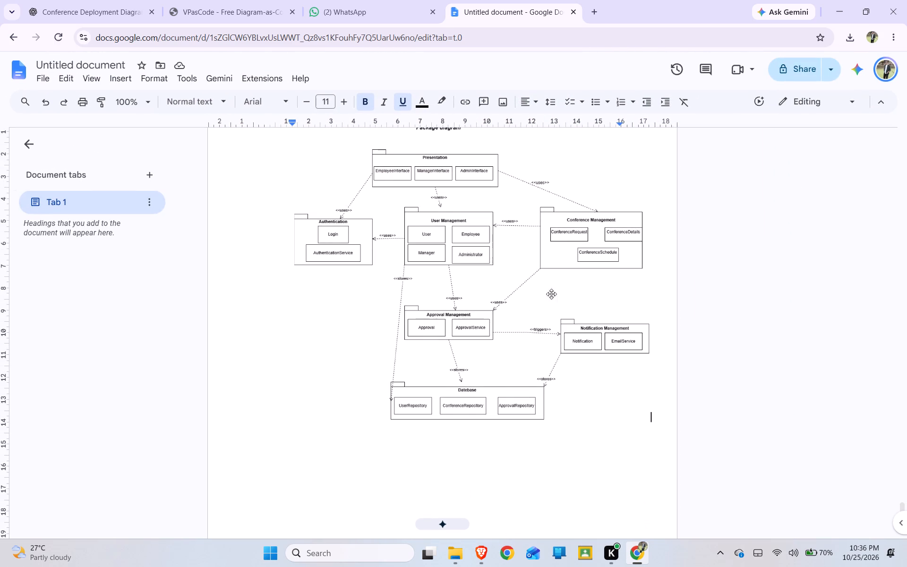
{"action": "scroll", "coordinate": [533, 288], "scroll_direction": "up", "scroll_amount": 1}
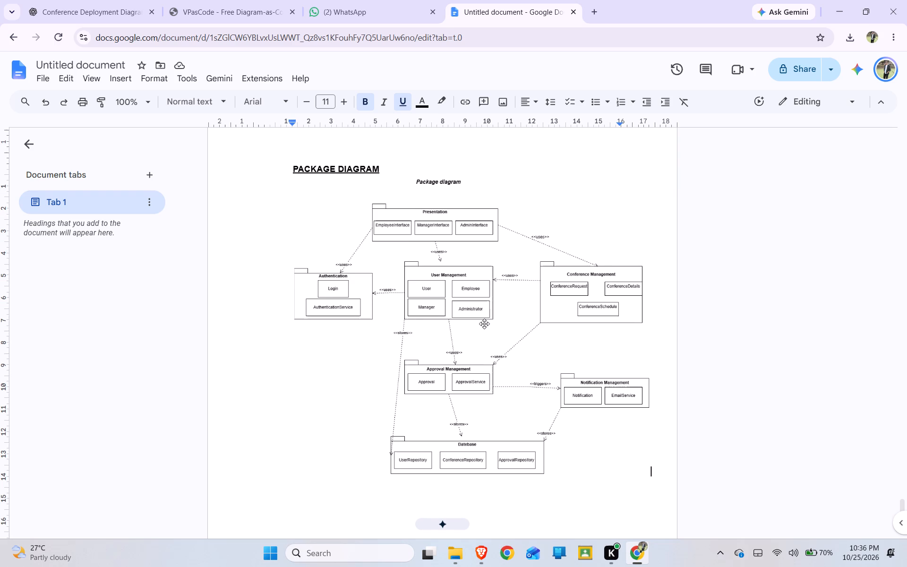
{"action": "key", "text": "ctrl+c"}
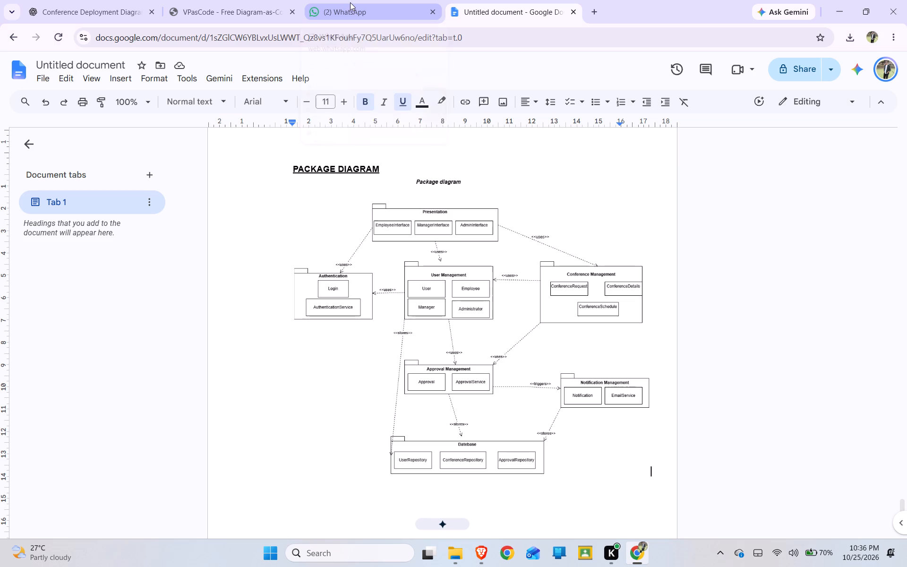
{"action": "left_click", "coordinate": [479, 367]}
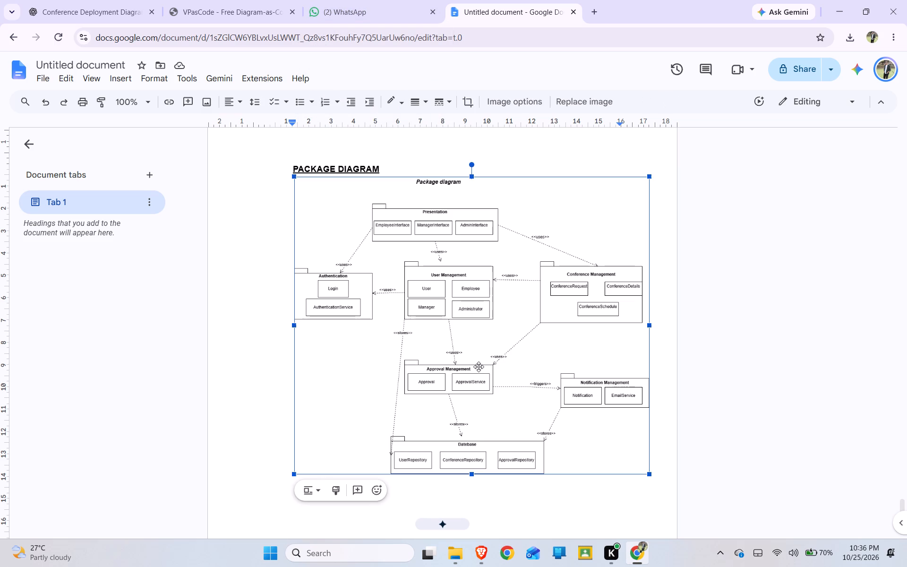
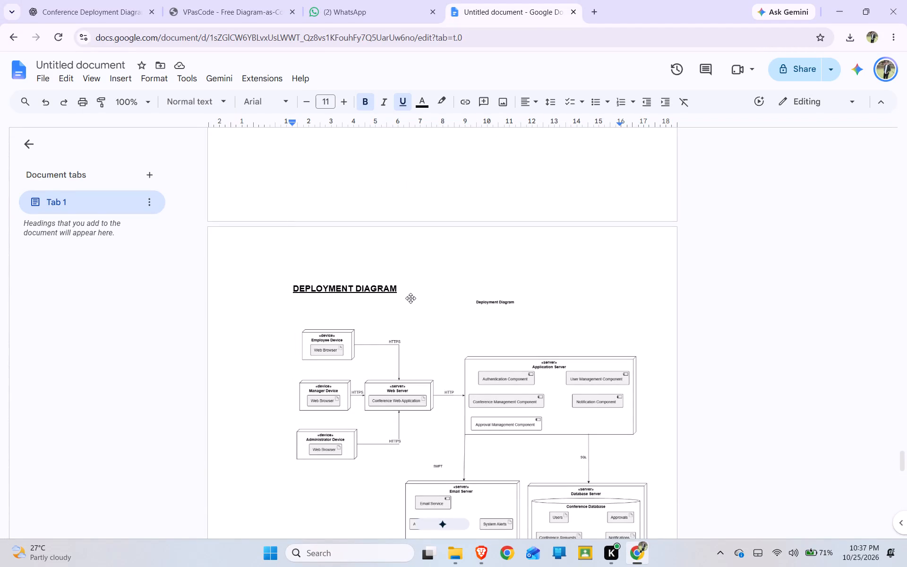
Remove the indent from the "DEPLOYMENT DIAGRAM" heading so it and its image start at the margin.
{"action": "scroll", "coordinate": [419, 339], "scroll_direction": "down", "scroll_amount": 1}
{"action": "scroll", "coordinate": [452, 447], "scroll_direction": "down", "scroll_amount": 1}
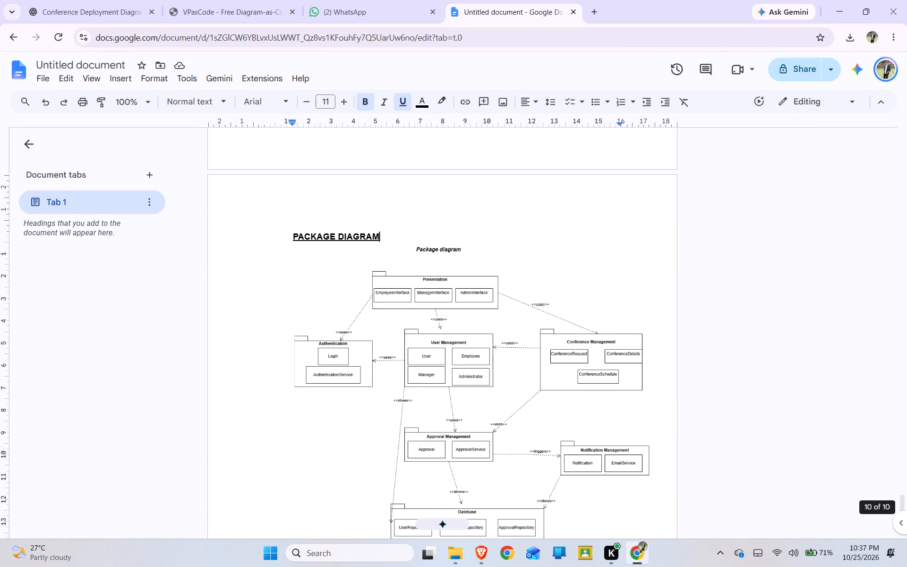
{"action": "scroll", "coordinate": [405, 234], "scroll_direction": "up", "scroll_amount": 1}
{"action": "scroll", "coordinate": [410, 282], "scroll_direction": "up", "scroll_amount": 1}
{"action": "left_click", "coordinate": [408, 284]}
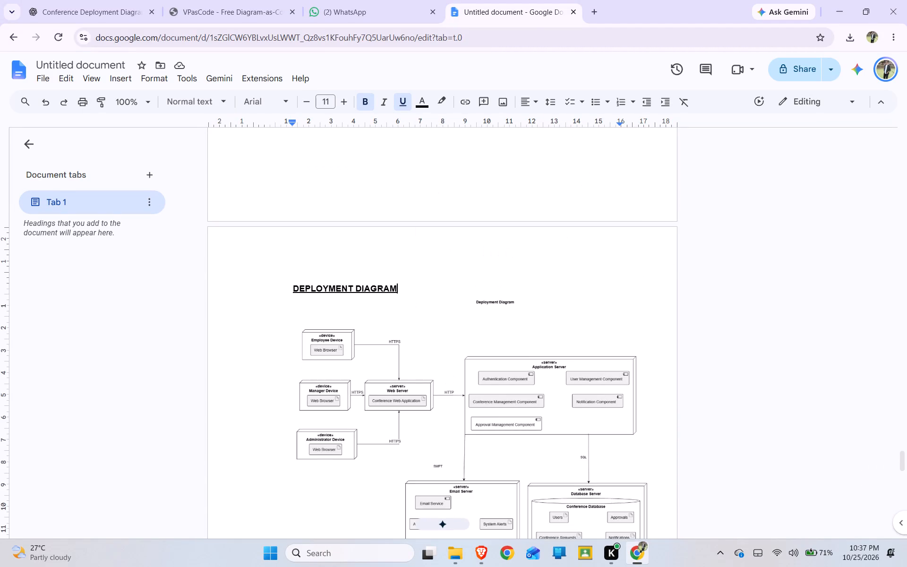
{"action": "left_click", "coordinate": [289, 289]}
{"action": "key", "text": "BackSpace"}
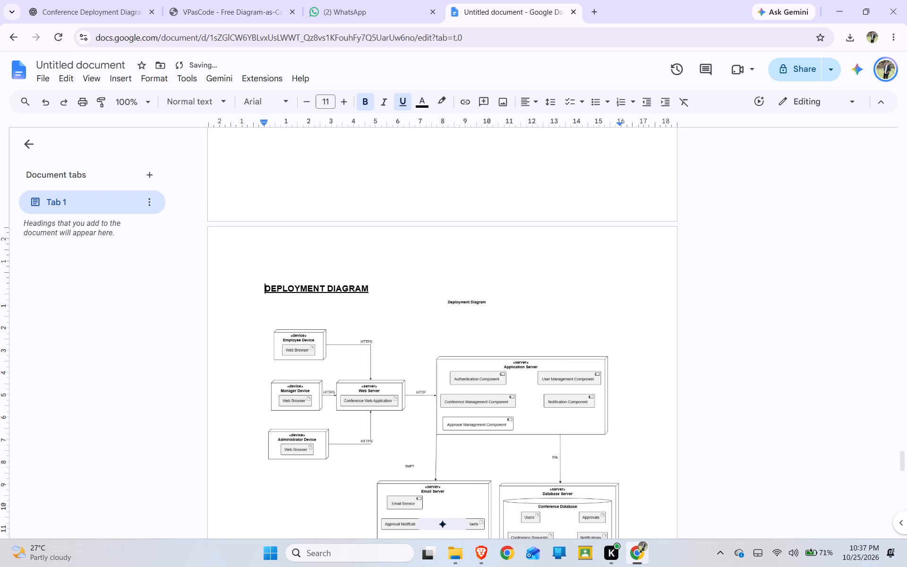
{"action": "key", "text": "BackSpace"}
Add two blank lines between the "DEPLOYMENT DIAGRAM" heading and its image.
{"action": "scroll", "coordinate": [289, 289], "scroll_direction": "down", "scroll_amount": 2}
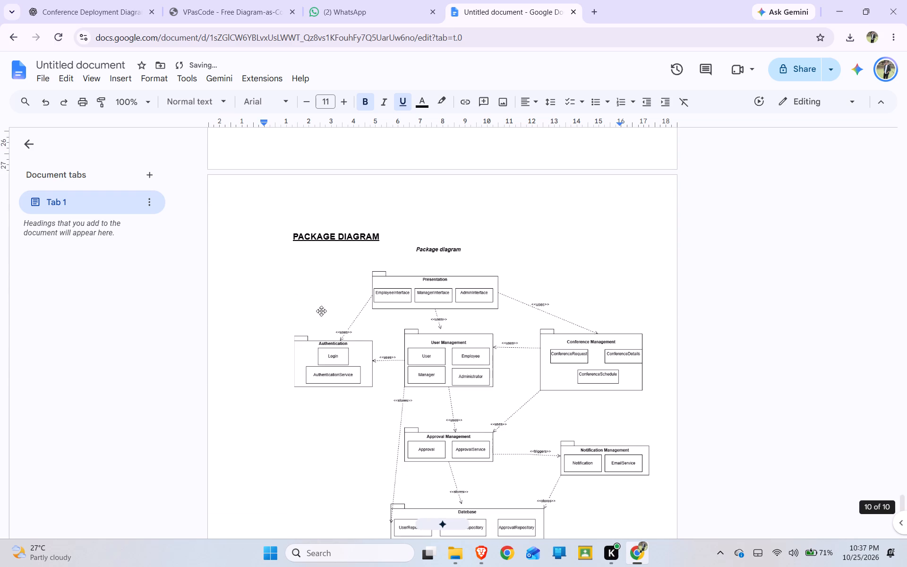
{"action": "scroll", "coordinate": [343, 315], "scroll_direction": "down", "scroll_amount": 1}
{"action": "scroll", "coordinate": [370, 309], "scroll_direction": "up", "scroll_amount": 2}
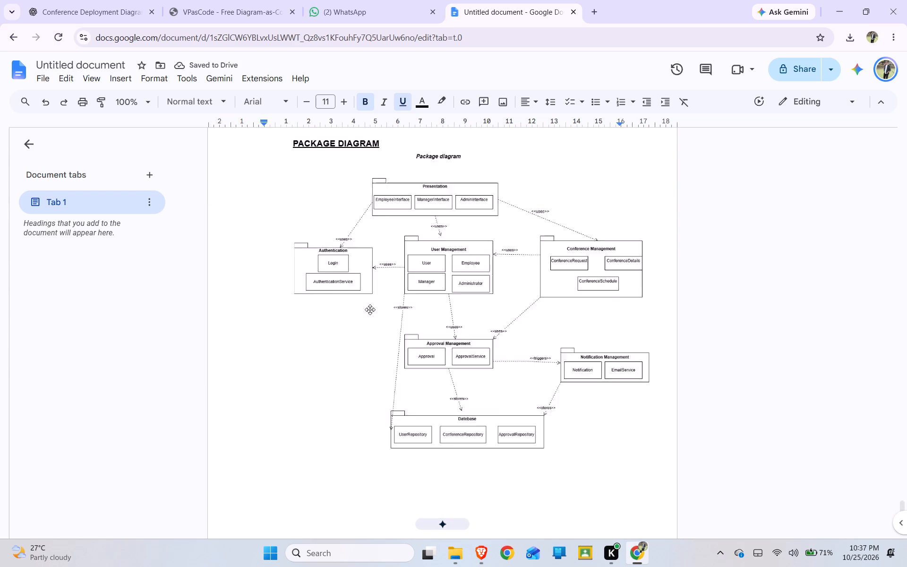
{"action": "scroll", "coordinate": [370, 309], "scroll_direction": "up", "scroll_amount": 4}
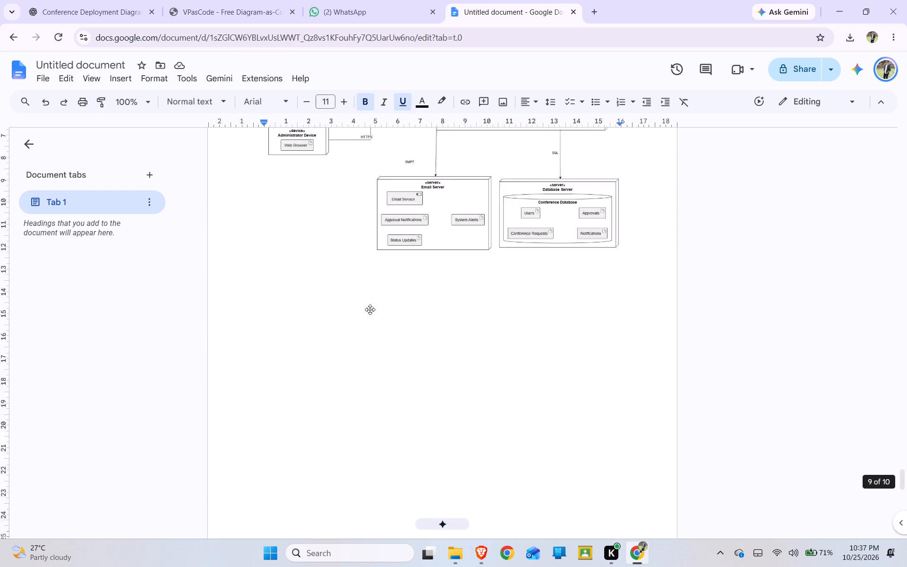
{"action": "scroll", "coordinate": [370, 309], "scroll_direction": "up", "scroll_amount": 2}
{"action": "scroll", "coordinate": [377, 211], "scroll_direction": "up", "scroll_amount": 2}
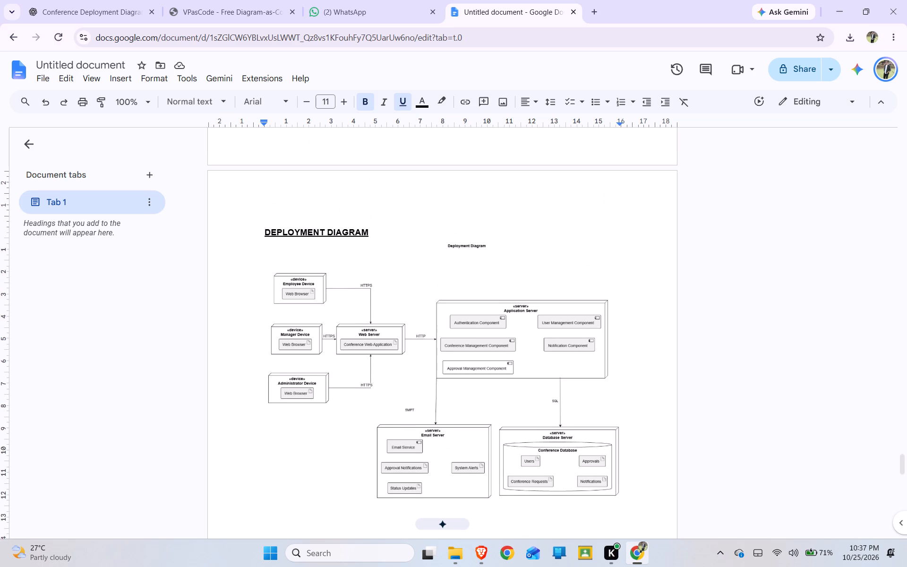
{"action": "left_click", "coordinate": [379, 232]}
{"action": "key", "text": "Return"}
{"action": "key", "text": "Return"}
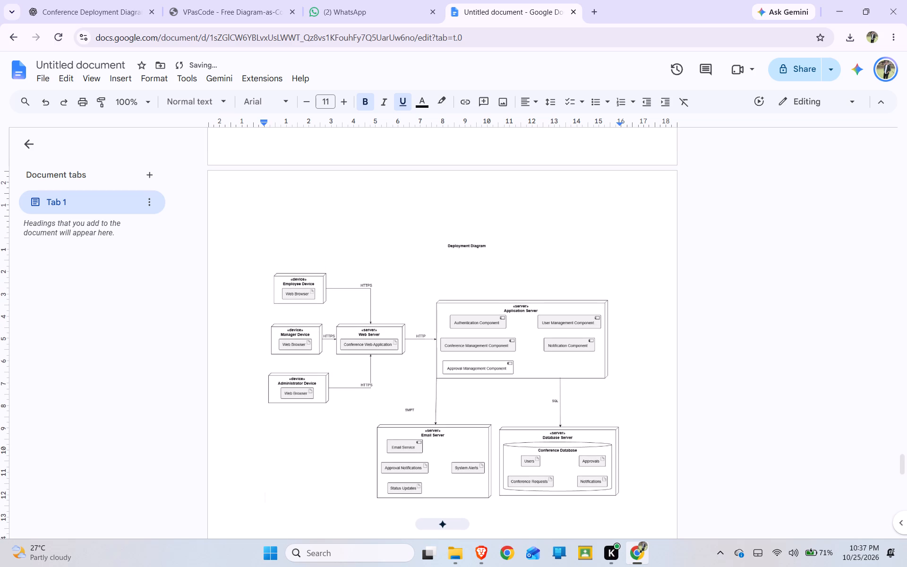
Move the "DEPLOYMENT DIAGRAM" heading down onto its image's page by adding blank lines above it.
{"action": "scroll", "coordinate": [379, 232], "scroll_direction": "up", "scroll_amount": 3}
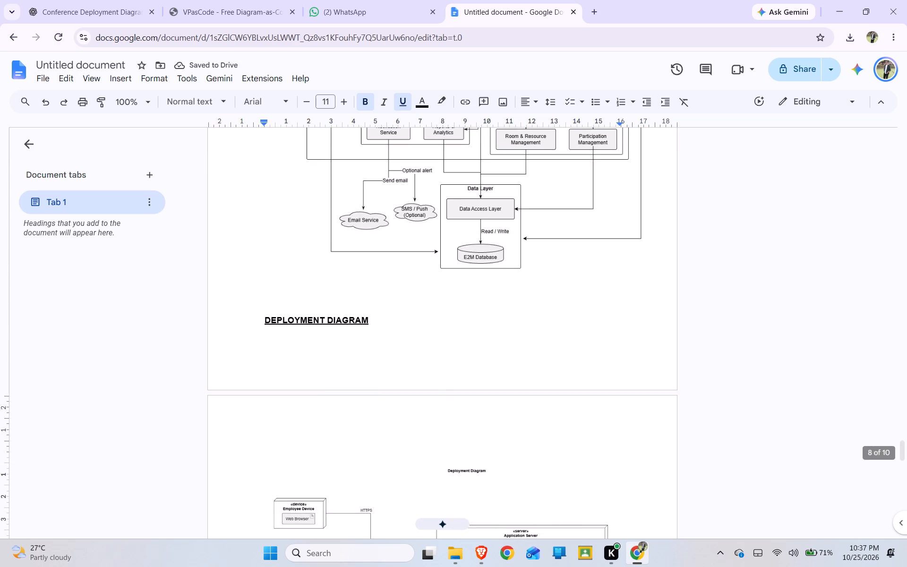
{"action": "left_click", "coordinate": [258, 320]}
{"action": "key", "text": "Return"}
{"action": "key", "text": "Return"}
{"action": "scroll", "coordinate": [258, 320], "scroll_direction": "down", "scroll_amount": 1}
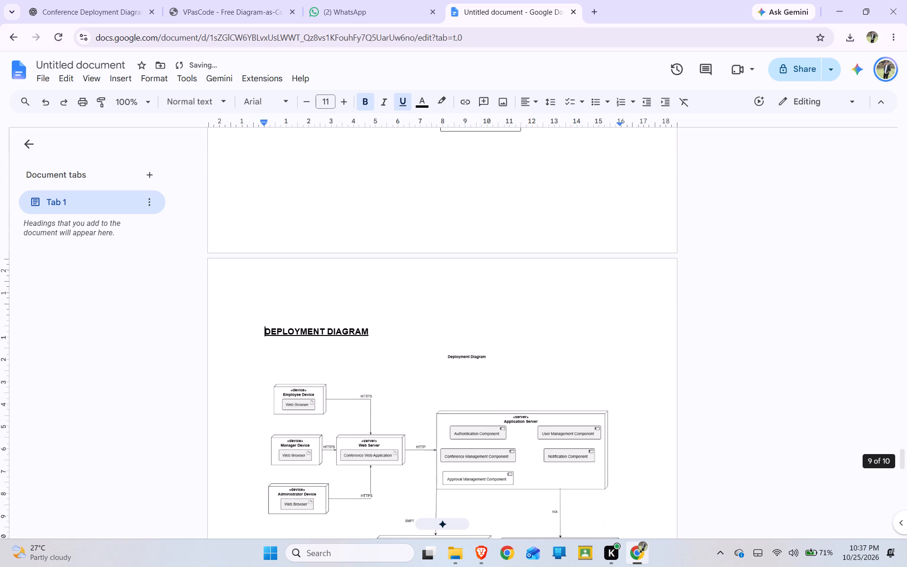
{"action": "scroll", "coordinate": [258, 320], "scroll_direction": "down", "scroll_amount": 1}
{"action": "key", "text": "Return"}
{"action": "key", "text": "Return"}
{"action": "scroll", "coordinate": [258, 320], "scroll_direction": "down", "scroll_amount": 2}
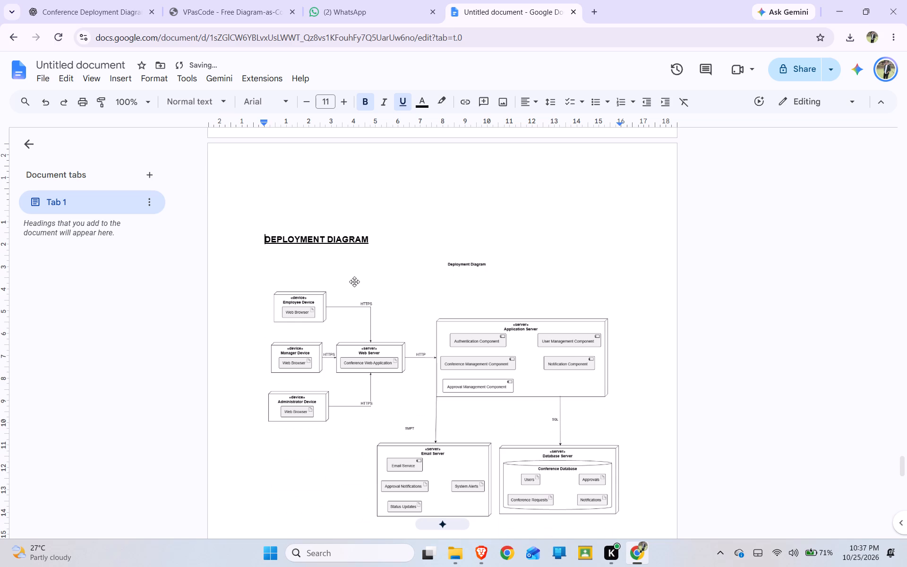
Widen the spacing around the "DEPLOYMENT DIAGRAM" heading with two more blank lines below it and five above it.
{"action": "left_click", "coordinate": [375, 241]}
{"action": "key", "text": "Return"}
{"action": "key", "text": "Return"}
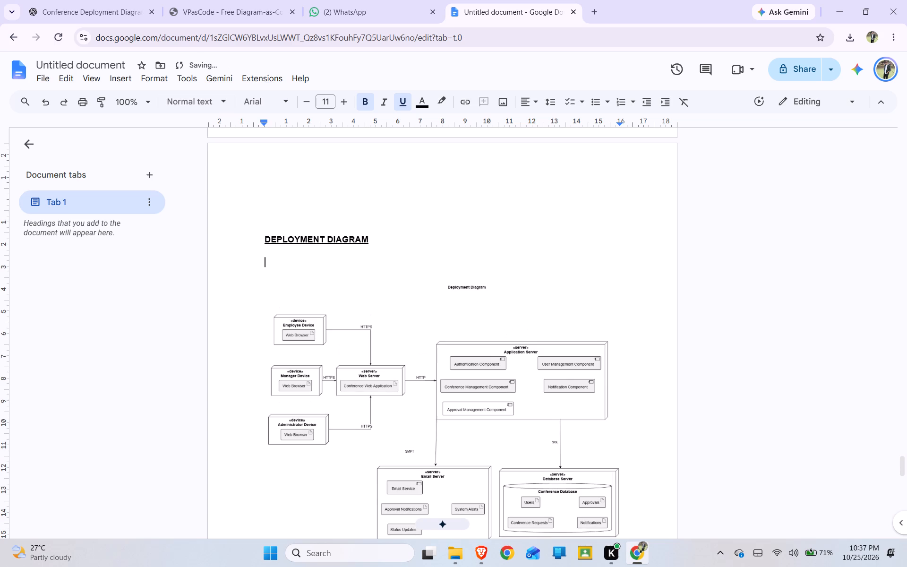
{"action": "left_click", "coordinate": [263, 244]}
{"action": "key", "text": "Return"}
{"action": "key", "text": "Return"}
{"action": "scroll", "coordinate": [263, 244], "scroll_direction": "down", "scroll_amount": 4}
{"action": "scroll", "coordinate": [263, 244], "scroll_direction": "up", "scroll_amount": 1}
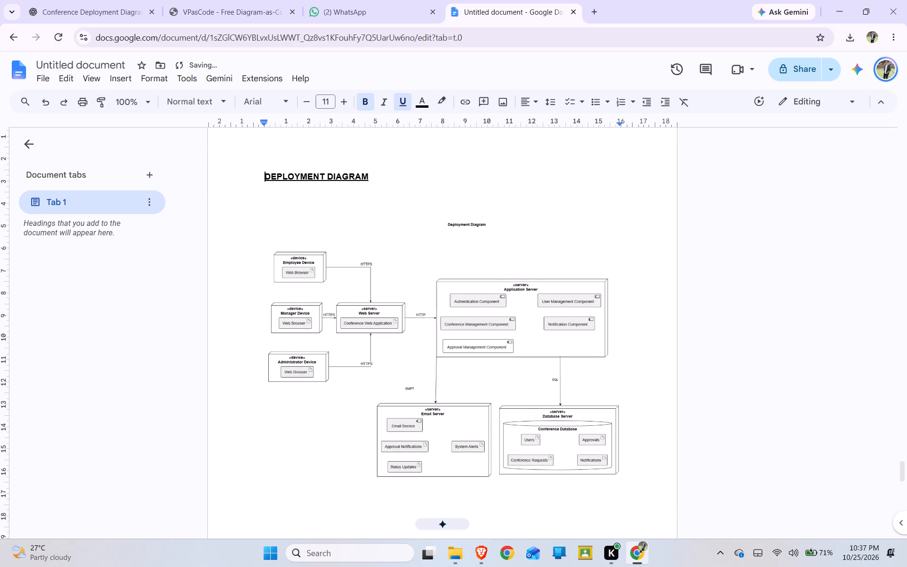
{"action": "key", "text": "Return"}
{"action": "key", "text": "Return"}
{"action": "key", "text": "Return"}
Add two blank lines between the "PACKAGE DIAGRAM" heading and its image.
{"action": "scroll", "coordinate": [263, 244], "scroll_direction": "down", "scroll_amount": 4}
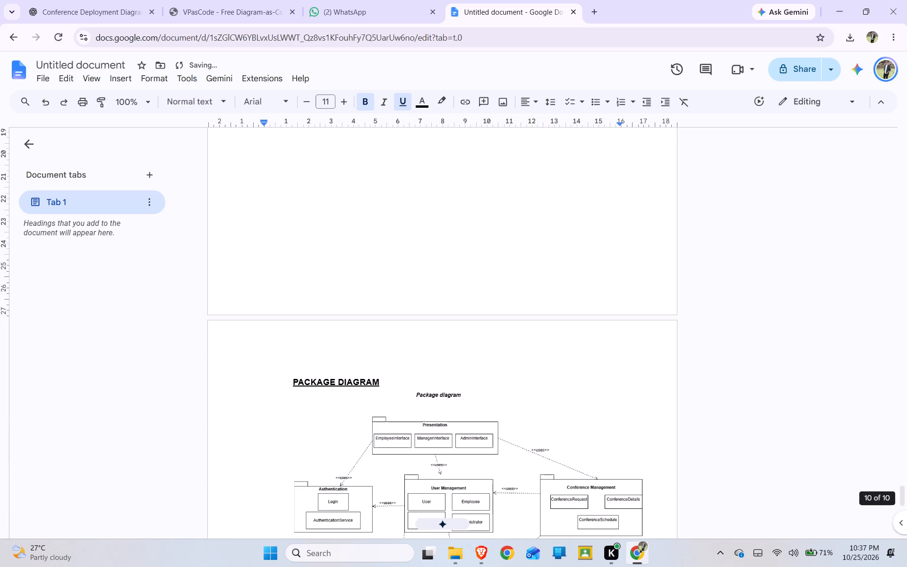
{"action": "left_click", "coordinate": [393, 384]}
{"action": "key", "text": "Return"}
{"action": "key", "text": "Return"}
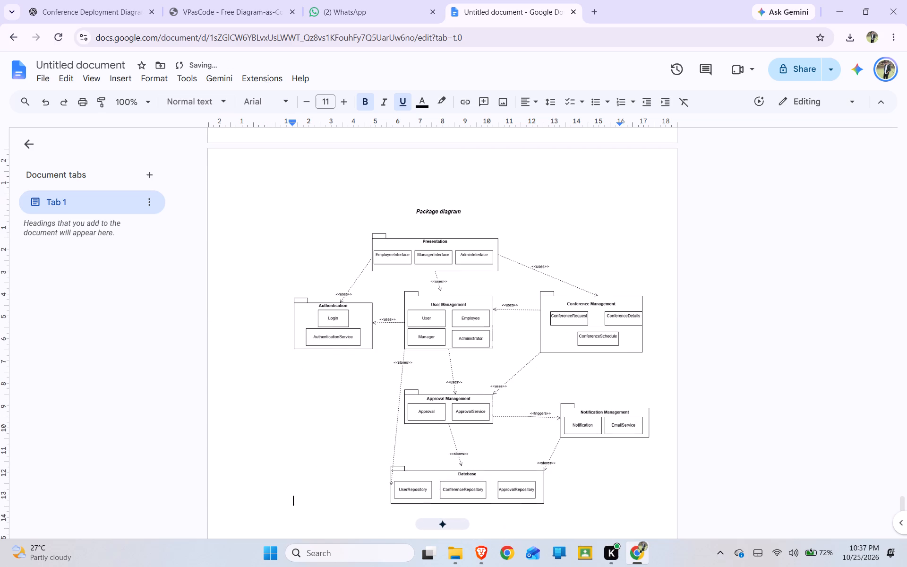
Move the "PACKAGE DIAGRAM" heading down onto its image's page by adding blank lines above it.
{"action": "scroll", "coordinate": [393, 384], "scroll_direction": "up", "scroll_amount": 5}
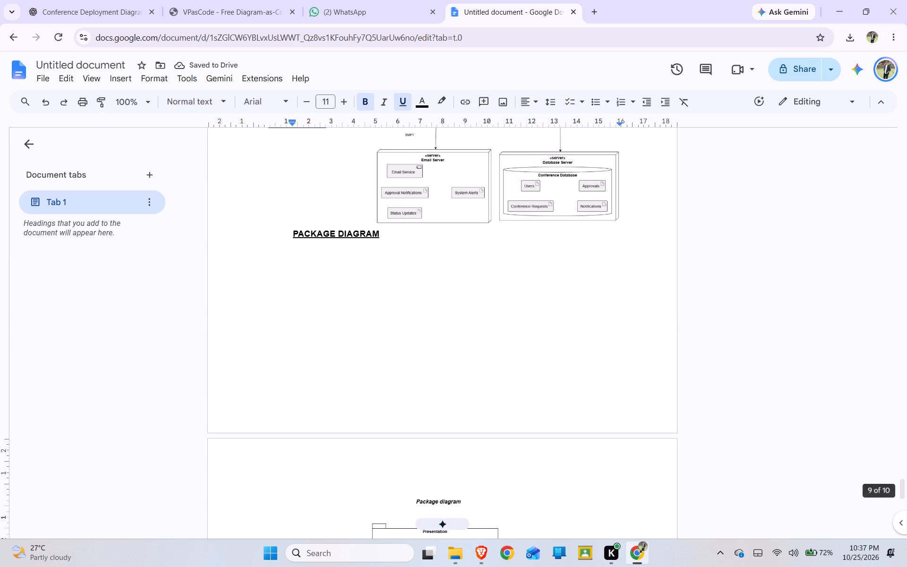
{"action": "left_click", "coordinate": [290, 238]}
{"action": "key", "text": "Return"}
{"action": "key", "text": "Return"}
{"action": "key", "text": "Return"}
{"action": "key", "text": "Return"}
{"action": "key", "text": "Return"}
{"action": "key", "text": "Return"}
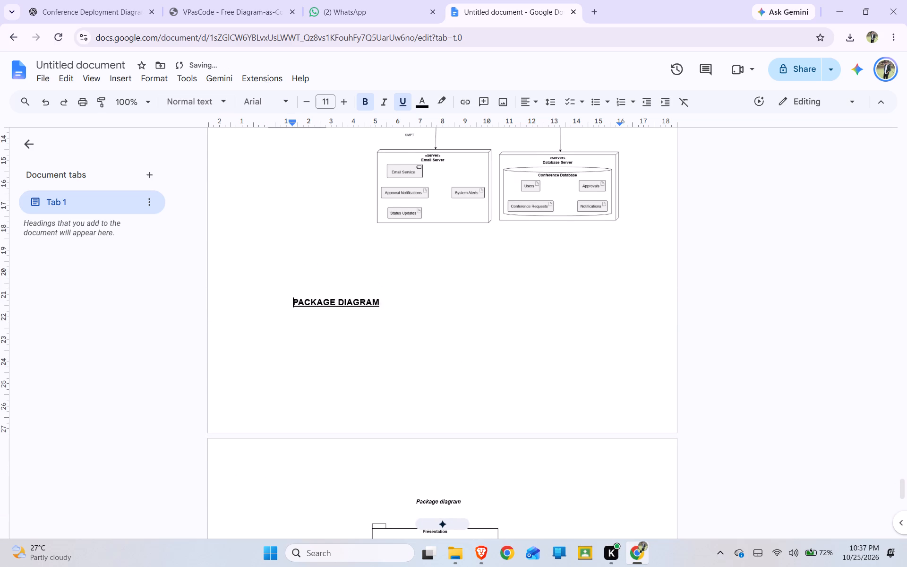
{"action": "key", "text": "Return"}
{"action": "key", "text": "Return"}
{"action": "key", "text": "Return"}
{"action": "key", "text": "Return"}
{"action": "key", "text": "Return"}
{"action": "key", "text": "Return"}
{"action": "key", "text": "Return"}
{"action": "key", "text": "Return"}
{"action": "key", "text": "Return"}
{"action": "key", "text": "Return"}
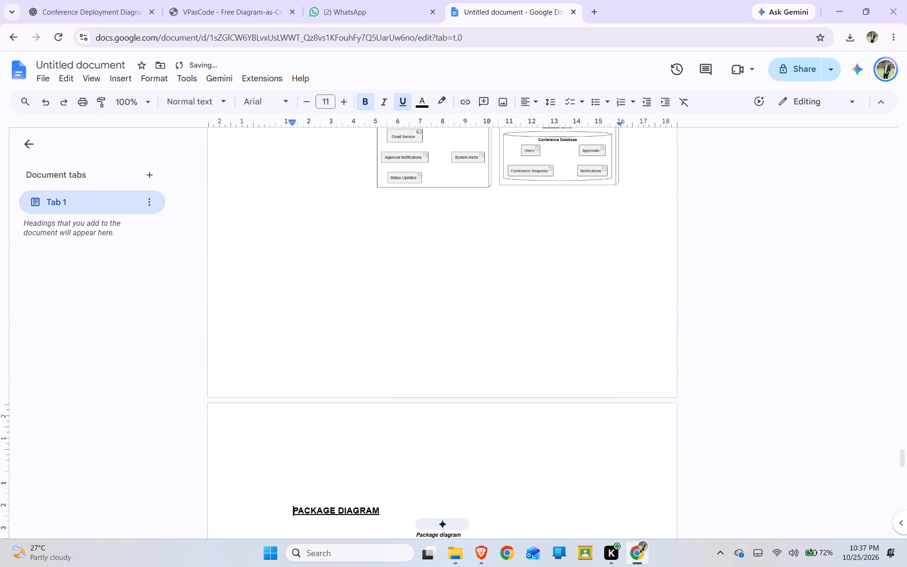
{"action": "scroll", "coordinate": [290, 238], "scroll_direction": "down", "scroll_amount": 3}
Adjust the gap between the "PACKAGE DIAGRAM" heading and its image to several blank lines, keeping both on one page.
{"action": "left_click", "coordinate": [400, 255]}
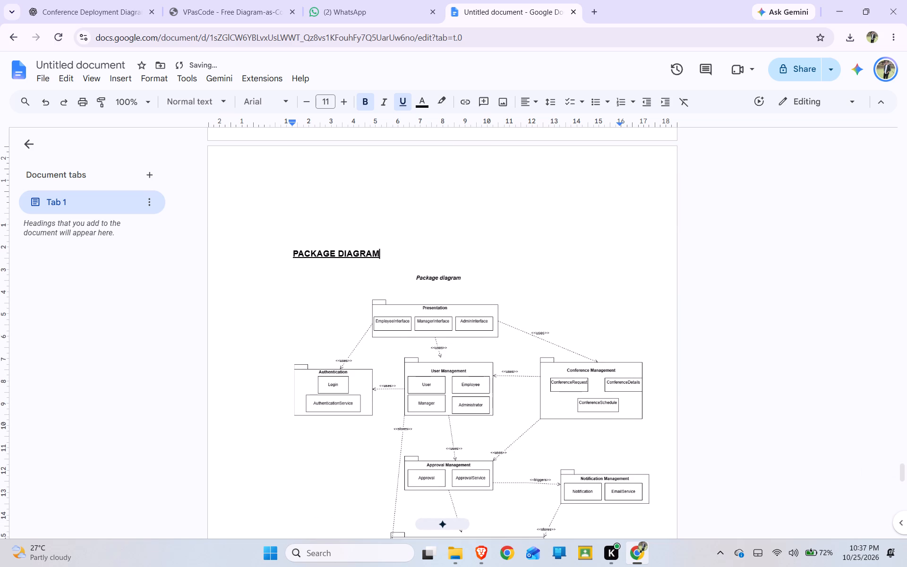
{"action": "key", "text": "Return"}
{"action": "key", "text": "Return"}
{"action": "key", "text": "Return"}
{"action": "key", "text": "Return"}
{"action": "key", "text": "Return"}
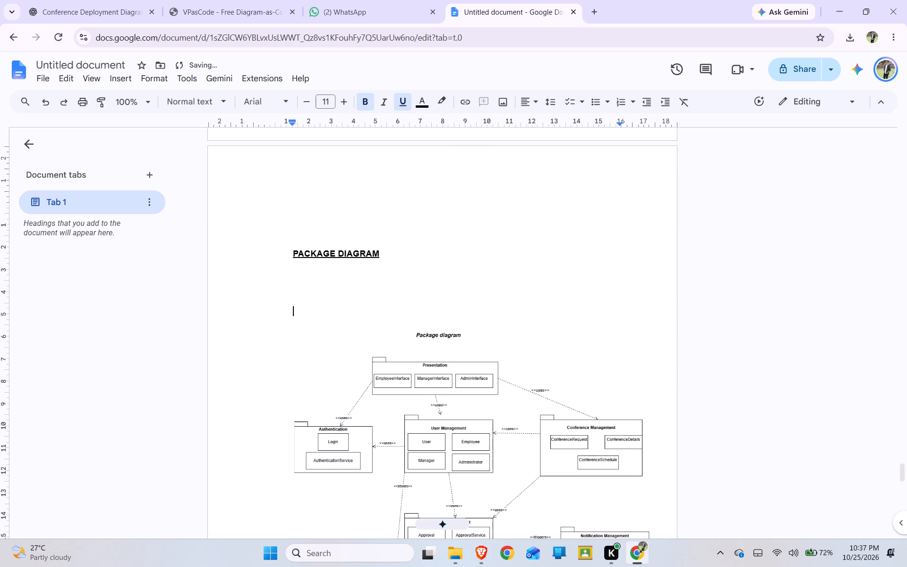
{"action": "scroll", "coordinate": [400, 255], "scroll_direction": "down", "scroll_amount": 1}
{"action": "key", "text": "BackSpace"}
{"action": "key", "text": "BackSpace"}
{"action": "key", "text": "BackSpace"}
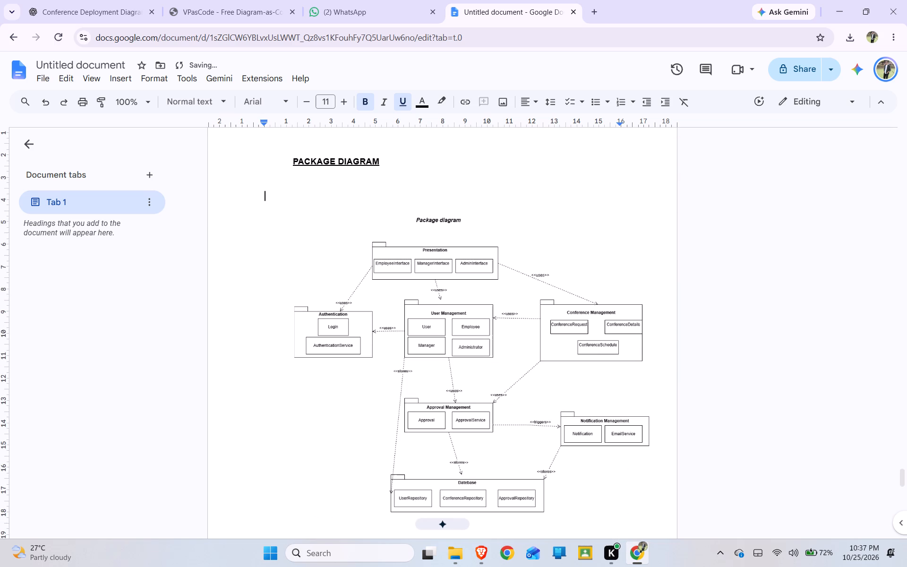
{"action": "left_click", "coordinate": [415, 162]}
{"action": "key", "text": "Return"}
{"action": "scroll", "coordinate": [415, 162], "scroll_direction": "down", "scroll_amount": 1}
{"action": "scroll", "coordinate": [415, 162], "scroll_direction": "up", "scroll_amount": 2}
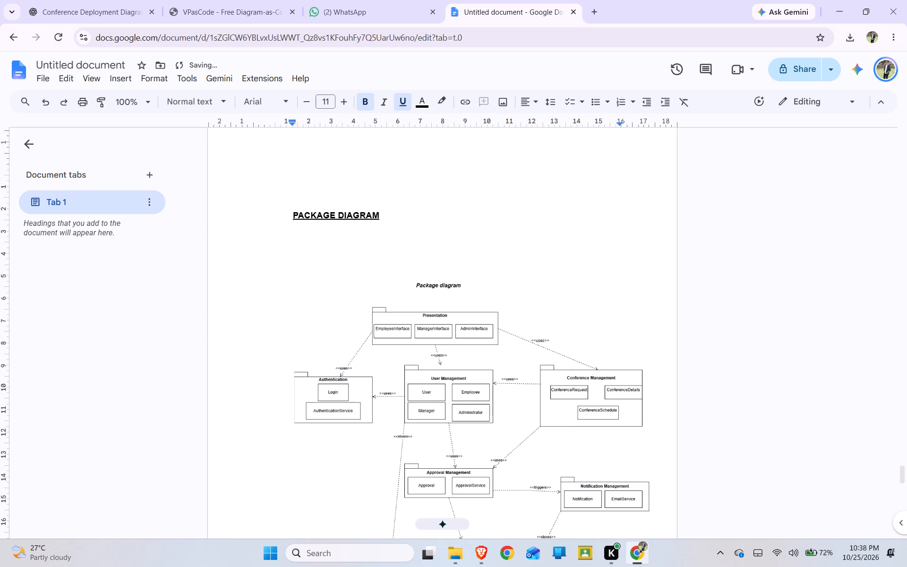
{"action": "key", "text": "Return"}
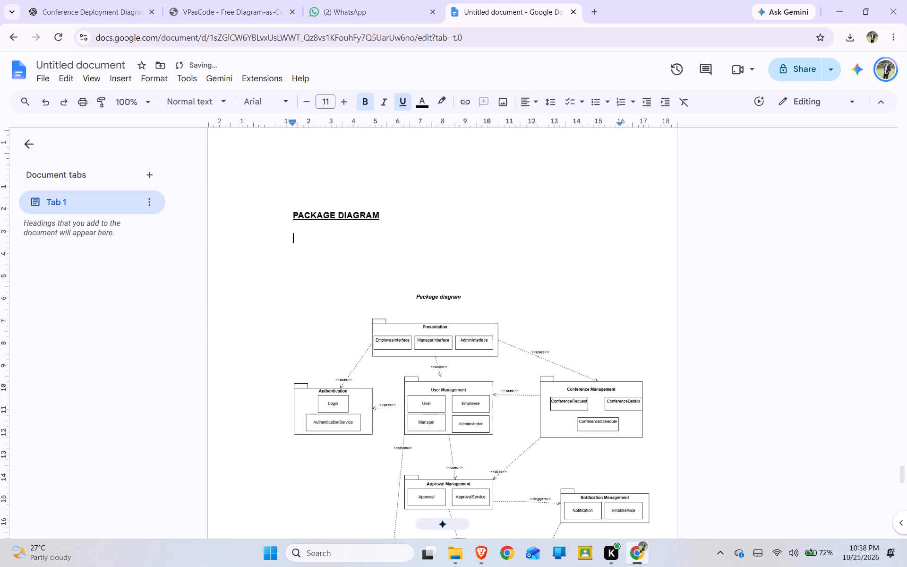
Add three blank lines between the "COMPONENT DIAGRAM" heading and its image.
{"action": "scroll", "coordinate": [453, 229], "scroll_direction": "down", "scroll_amount": 1}
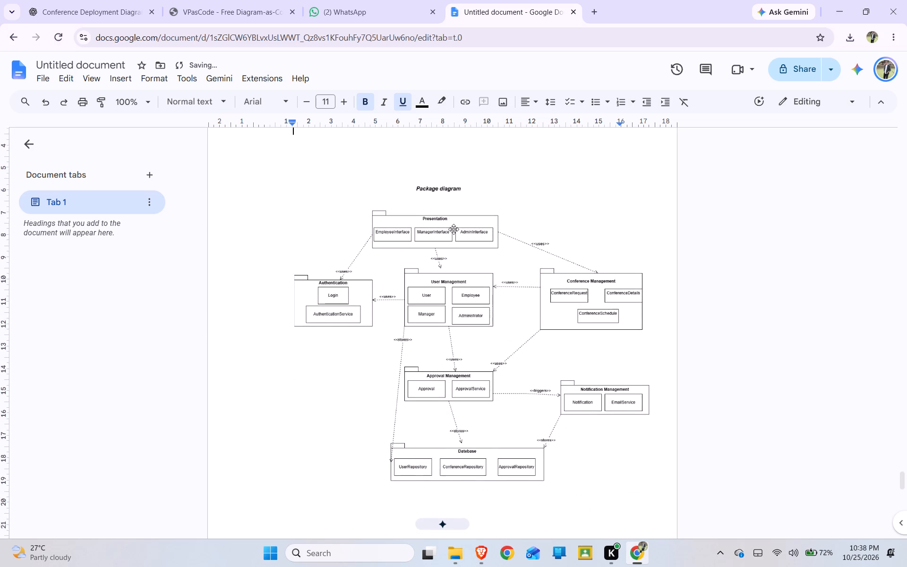
{"action": "scroll", "coordinate": [453, 229], "scroll_direction": "down", "scroll_amount": 1}
{"action": "scroll", "coordinate": [453, 229], "scroll_direction": "up", "scroll_amount": 6}
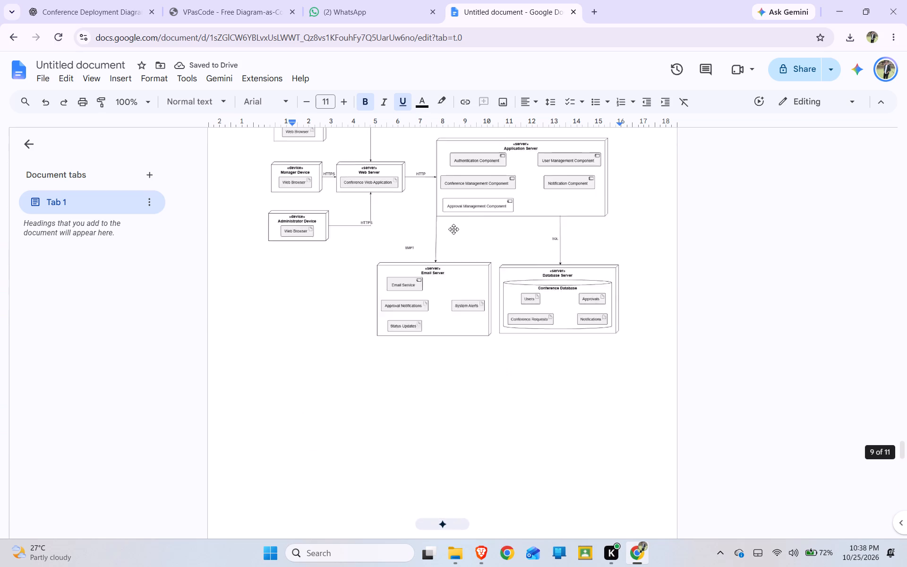
{"action": "scroll", "coordinate": [453, 229], "scroll_direction": "up", "scroll_amount": 5}
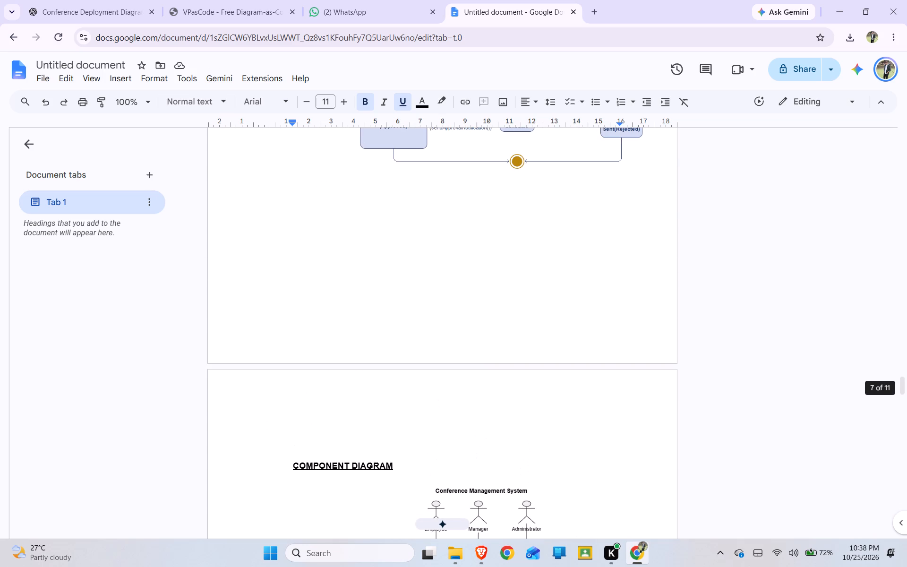
{"action": "scroll", "coordinate": [453, 229], "scroll_direction": "up", "scroll_amount": 1}
{"action": "left_click", "coordinate": [424, 475]}
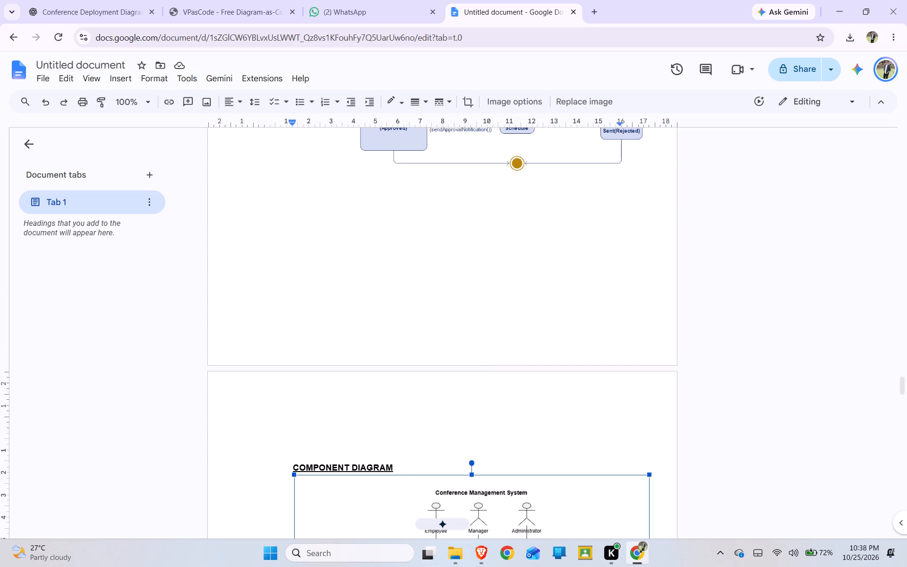
{"action": "left_click", "coordinate": [421, 467]}
{"action": "key", "text": "Return"}
{"action": "key", "text": "Return"}
{"action": "key", "text": "Return"}
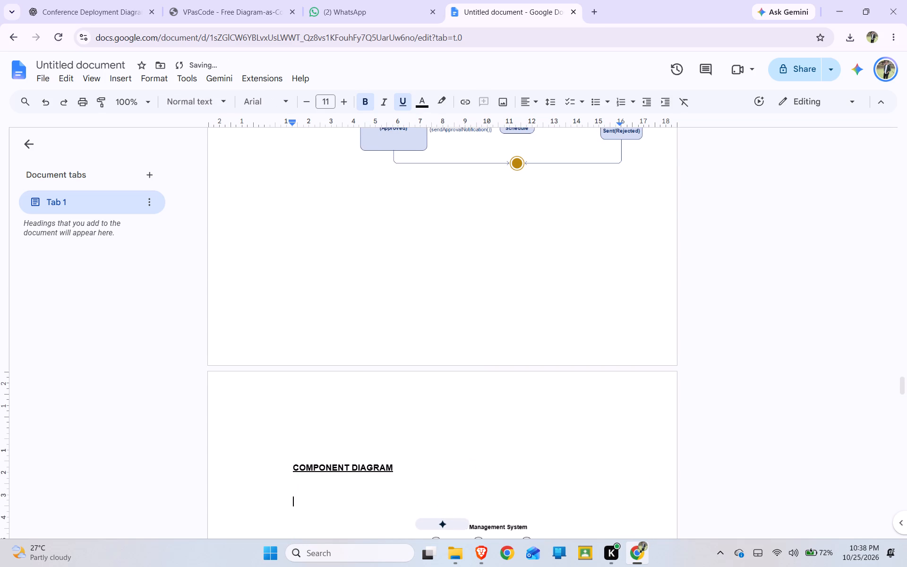
{"action": "scroll", "coordinate": [421, 467], "scroll_direction": "down", "scroll_amount": 4}
{"action": "scroll", "coordinate": [421, 467], "scroll_direction": "up", "scroll_amount": 1}
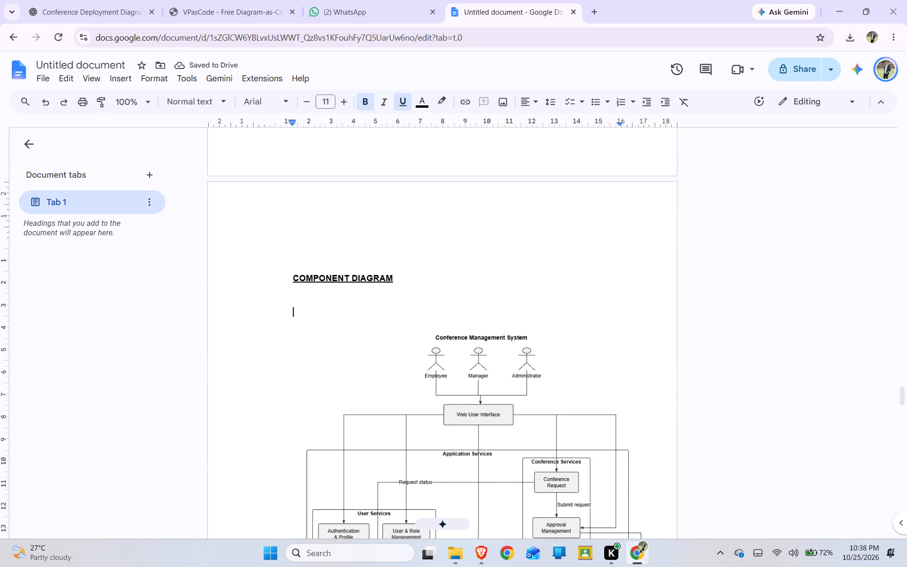
Delete the extra blank lines above the "STATE MACHINE DIAGRAM" heading and check the spacing on the following pages.
{"action": "scroll", "coordinate": [420, 395], "scroll_direction": "up", "scroll_amount": 7}
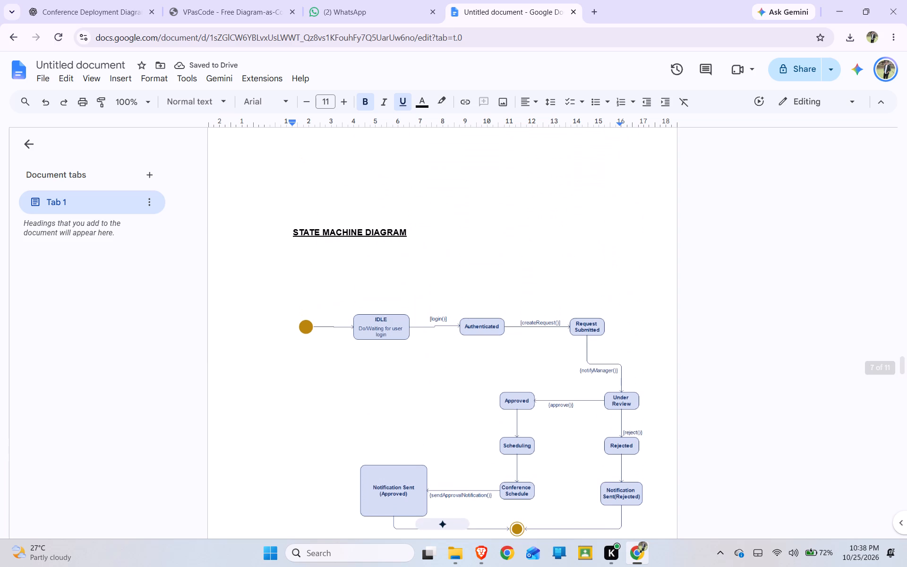
{"action": "scroll", "coordinate": [418, 278], "scroll_direction": "up", "scroll_amount": 2}
{"action": "left_click", "coordinate": [295, 356]}
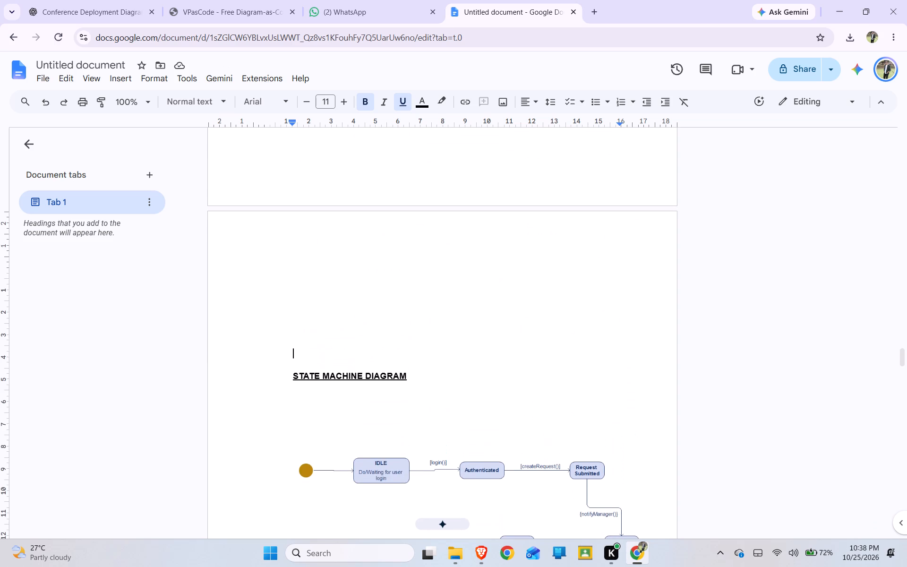
{"action": "key", "text": "BackSpace"}
{"action": "key", "text": "BackSpace"}
{"action": "key", "text": "BackSpace"}
{"action": "key", "text": "BackSpace"}
{"action": "key", "text": "BackSpace"}
{"action": "key", "text": "BackSpace"}
{"action": "key", "text": "BackSpace"}
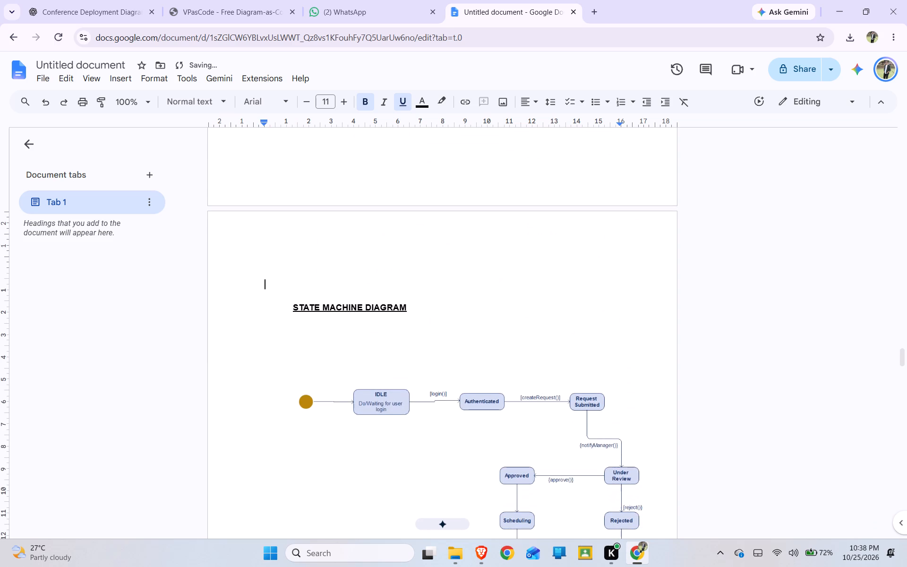
{"action": "scroll", "coordinate": [295, 356], "scroll_direction": "down", "scroll_amount": 5}
{"action": "scroll", "coordinate": [295, 356], "scroll_direction": "up", "scroll_amount": 2}
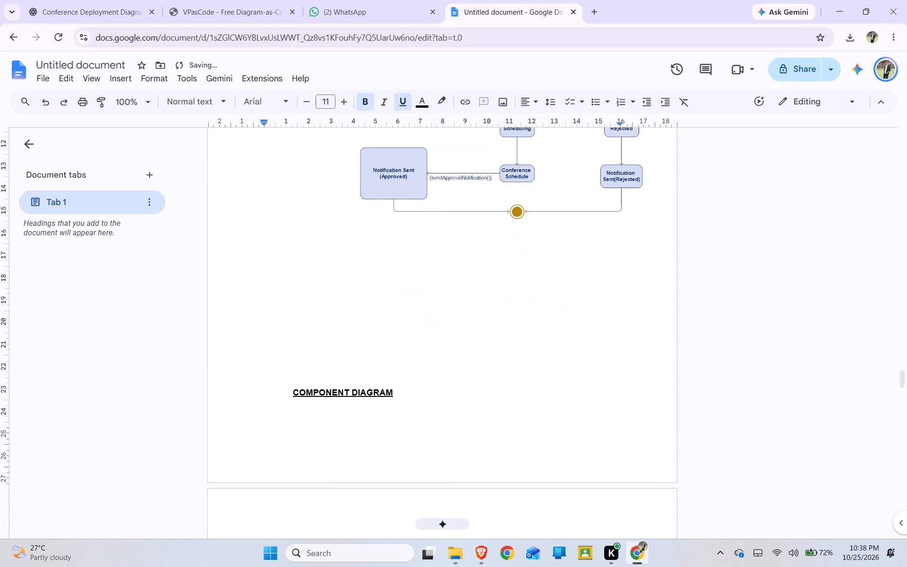
Add four blank lines above the "STATE MACHINE DIAGRAM" heading.
{"action": "scroll", "coordinate": [295, 356], "scroll_direction": "up", "scroll_amount": 2}
{"action": "key", "text": "Return"}
{"action": "key", "text": "Return"}
{"action": "key", "text": "Return"}
{"action": "key", "text": "Return"}
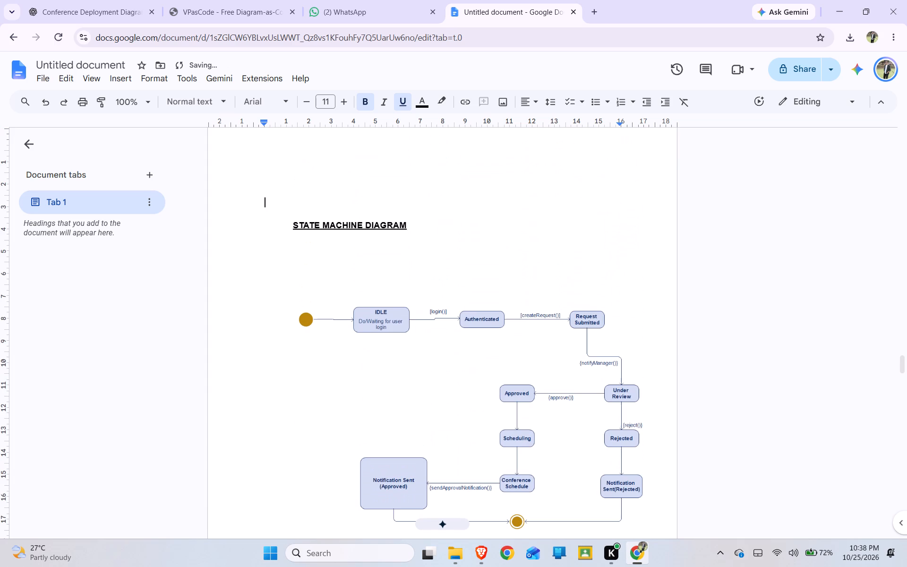
Shift the "COMPONENT DIAGRAM" heading down one line by adding a blank line above it and removing one between it and its image.
{"action": "scroll", "coordinate": [295, 356], "scroll_direction": "down", "scroll_amount": 3}
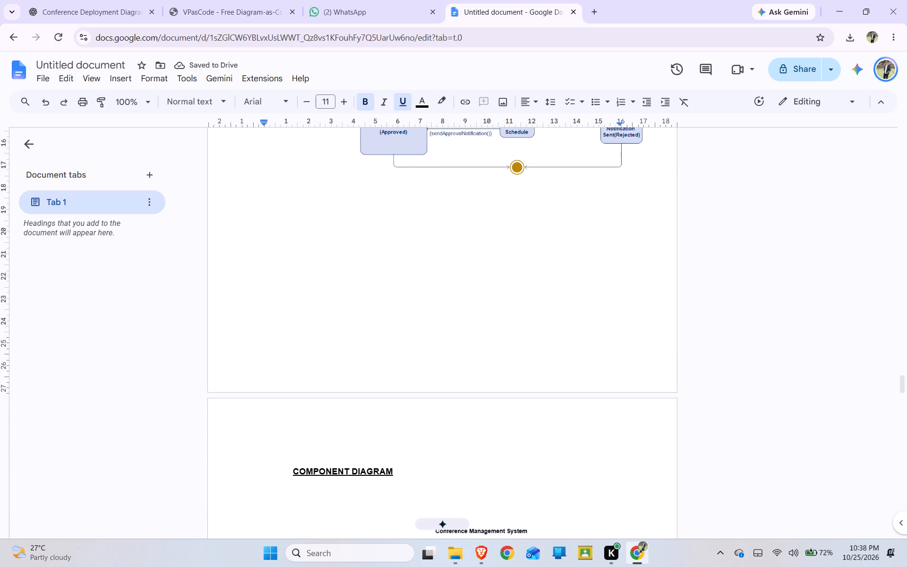
{"action": "left_click", "coordinate": [279, 467]}
{"action": "key", "text": "Return"}
{"action": "scroll", "coordinate": [279, 467], "scroll_direction": "down", "scroll_amount": 4}
{"action": "scroll", "coordinate": [279, 467], "scroll_direction": "up", "scroll_amount": 1}
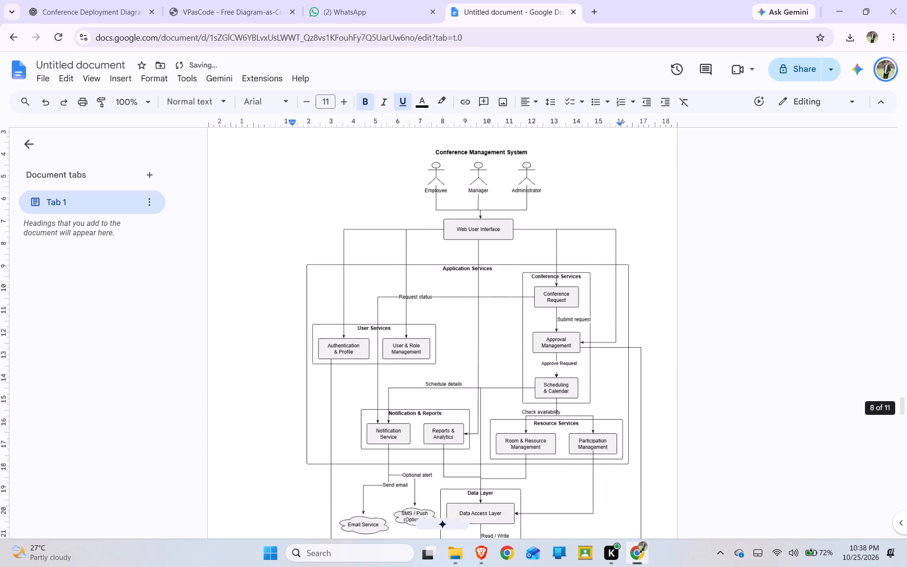
{"action": "scroll", "coordinate": [279, 467], "scroll_direction": "up", "scroll_amount": 1}
{"action": "left_click", "coordinate": [316, 198]}
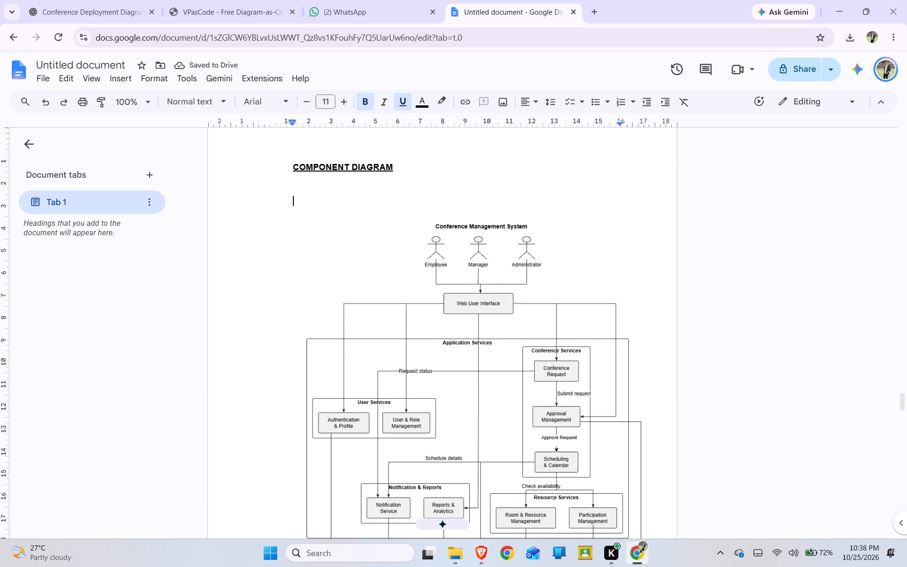
{"action": "key", "text": "BackSpace"}
{"action": "key", "text": "BackSpace"}
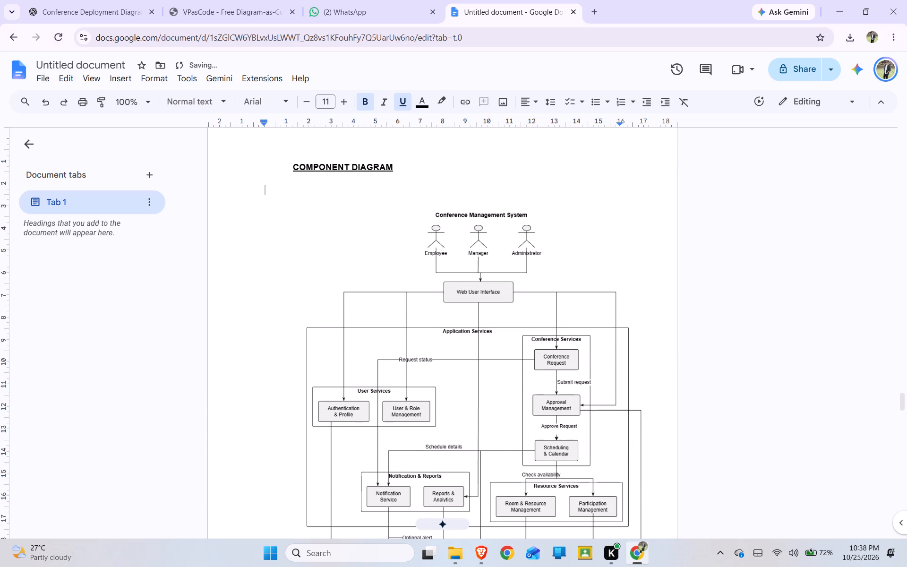
Review heading placement and spacing on each diagram page, going back from the component diagram to the use case diagram.
{"action": "scroll", "coordinate": [316, 198], "scroll_direction": "down", "scroll_amount": 3}
{"action": "scroll", "coordinate": [316, 198], "scroll_direction": "up", "scroll_amount": 11}
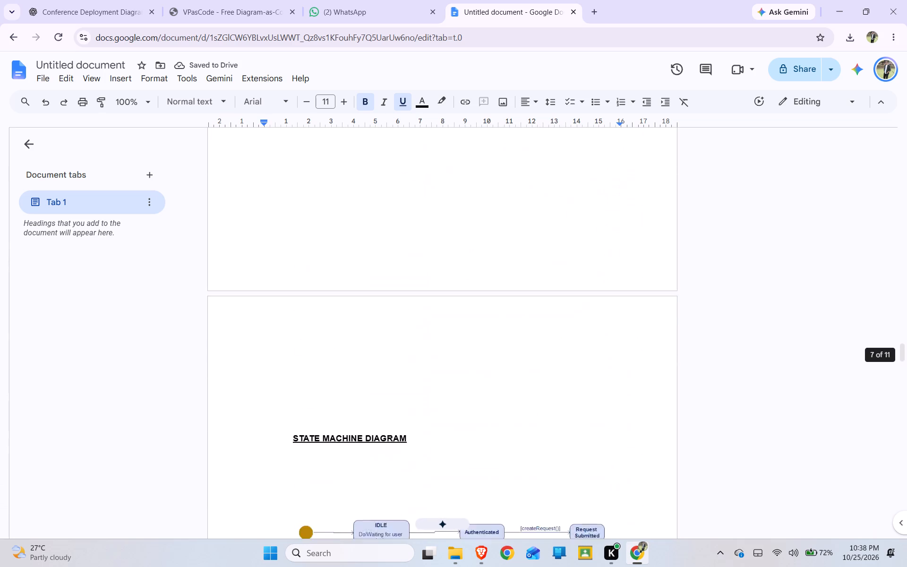
{"action": "scroll", "coordinate": [316, 198], "scroll_direction": "up", "scroll_amount": 1}
{"action": "scroll", "coordinate": [316, 198], "scroll_direction": "down", "scroll_amount": 3}
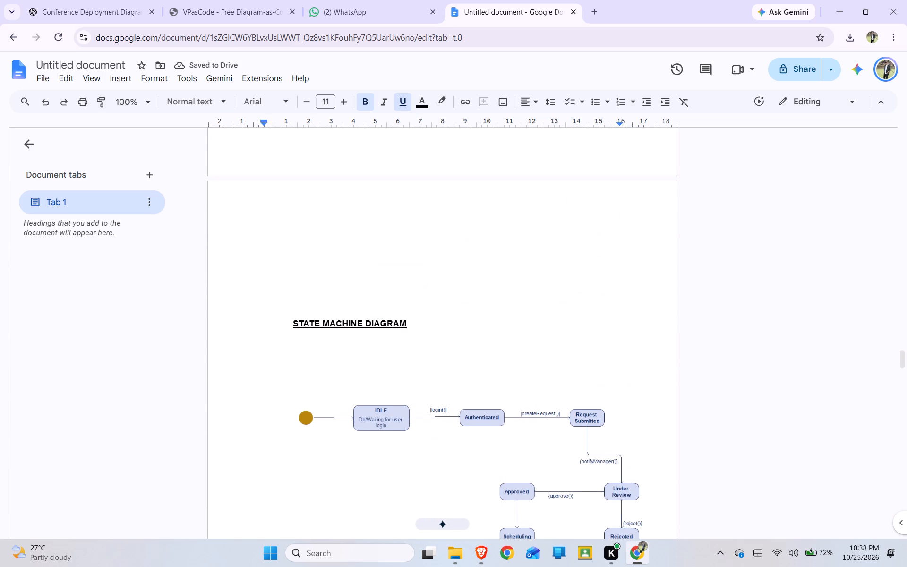
{"action": "scroll", "coordinate": [309, 292], "scroll_direction": "up", "scroll_amount": 9}
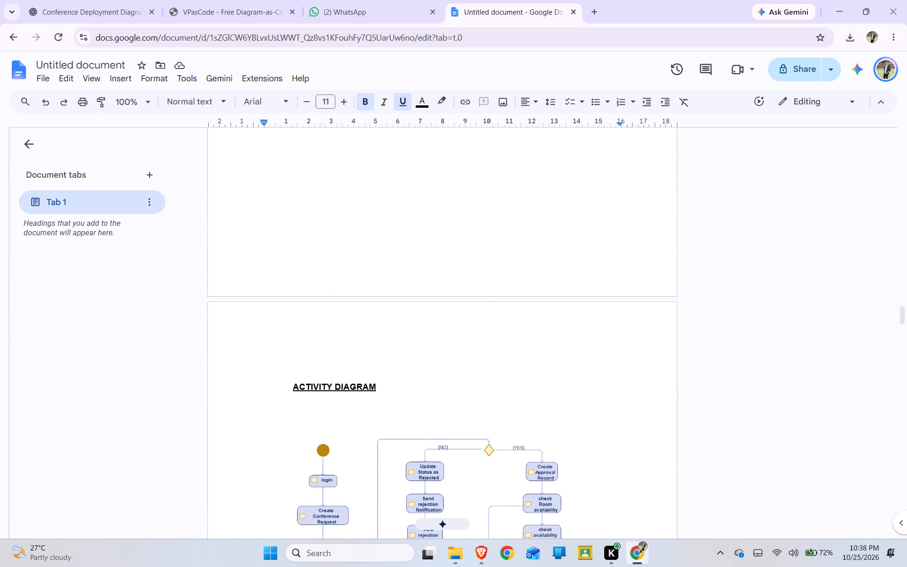
{"action": "scroll", "coordinate": [309, 292], "scroll_direction": "up", "scroll_amount": 9}
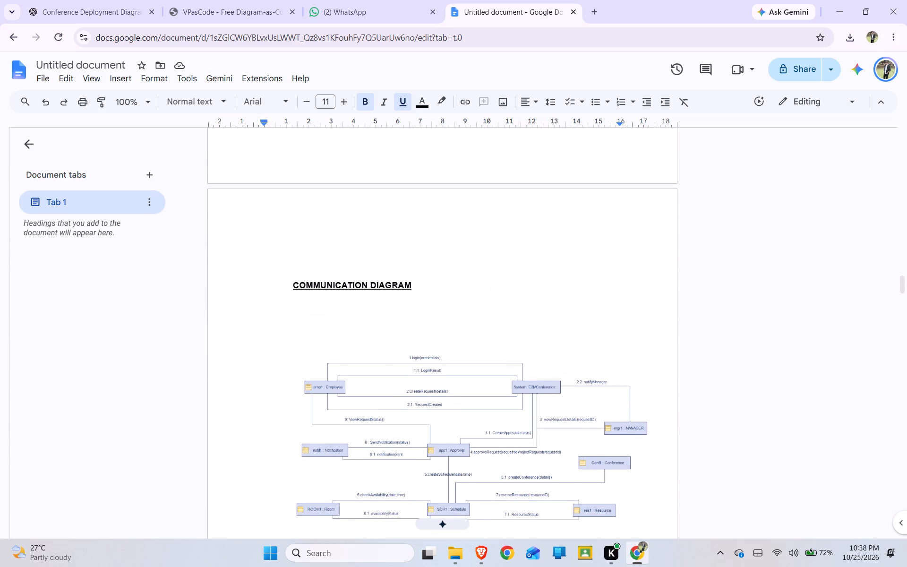
{"action": "scroll", "coordinate": [370, 312], "scroll_direction": "down", "scroll_amount": 3}
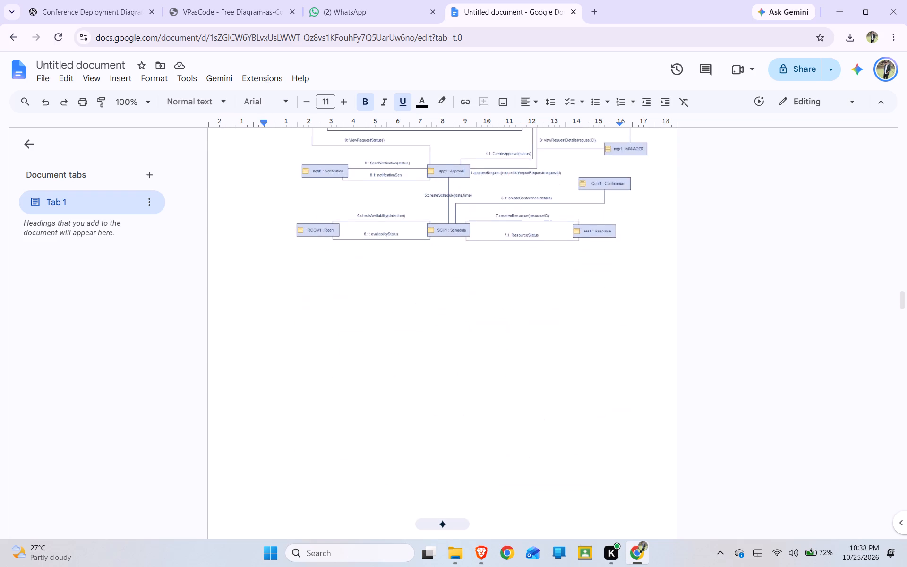
{"action": "scroll", "coordinate": [370, 312], "scroll_direction": "up", "scroll_amount": 10}
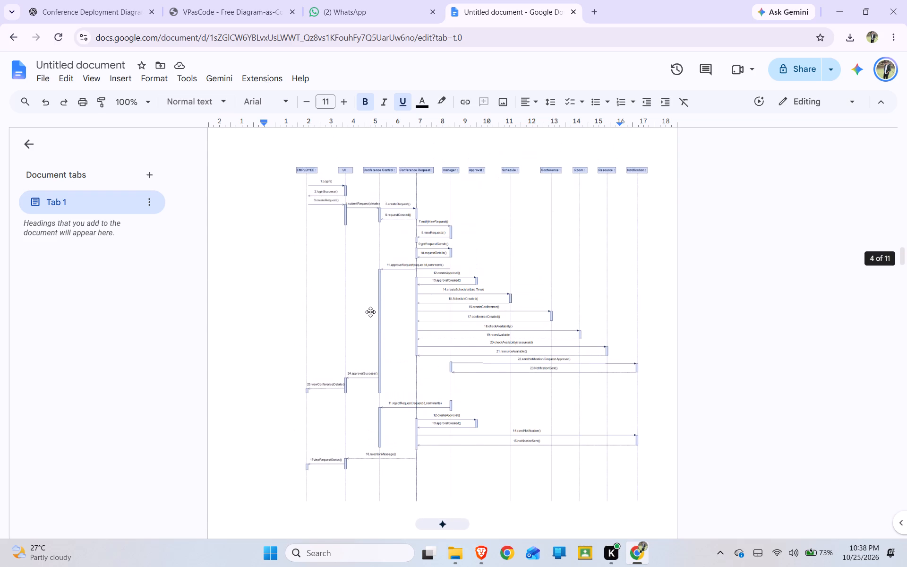
{"action": "scroll", "coordinate": [440, 303], "scroll_direction": "up", "scroll_amount": 3}
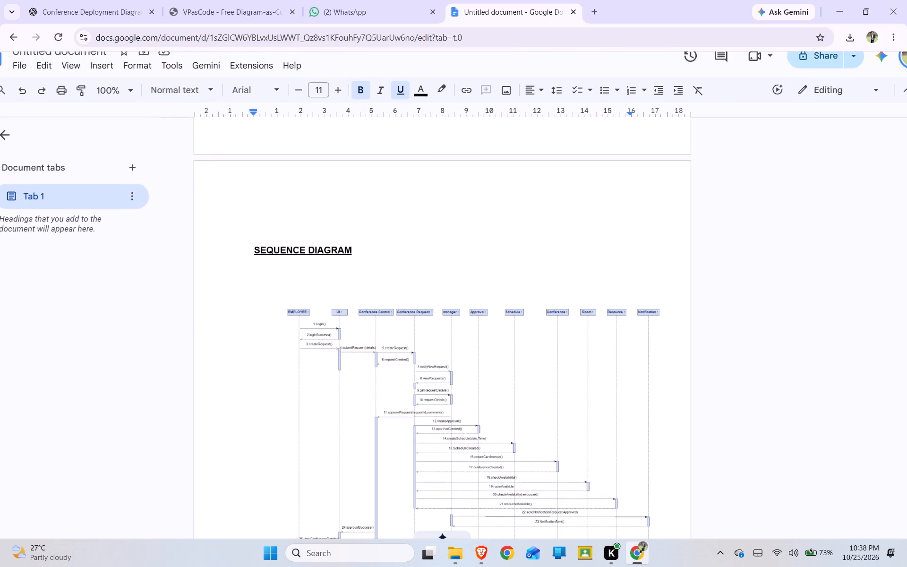
{"action": "left_click", "coordinate": [456, 273]}
{"action": "scroll", "coordinate": [456, 273], "scroll_direction": "down", "scroll_amount": 1}
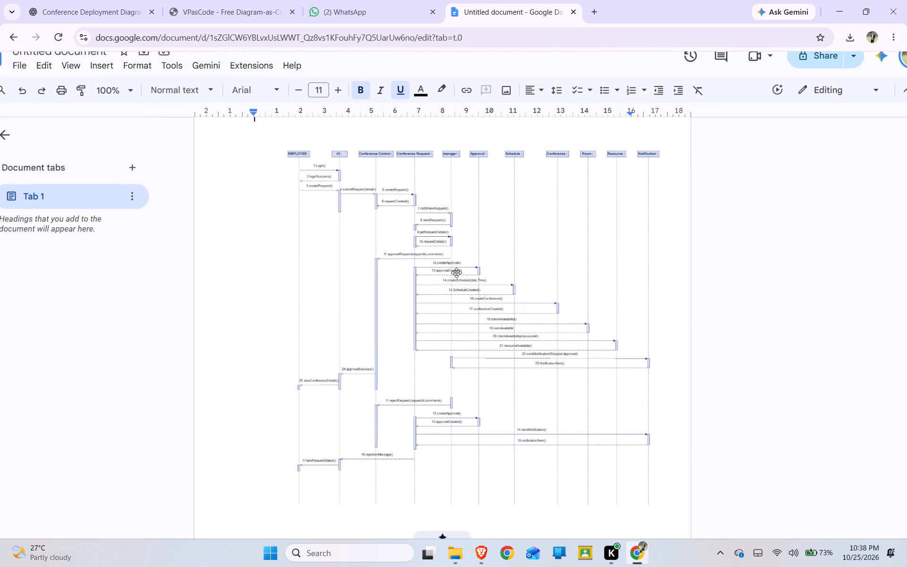
{"action": "scroll", "coordinate": [456, 273], "scroll_direction": "down", "scroll_amount": 2}
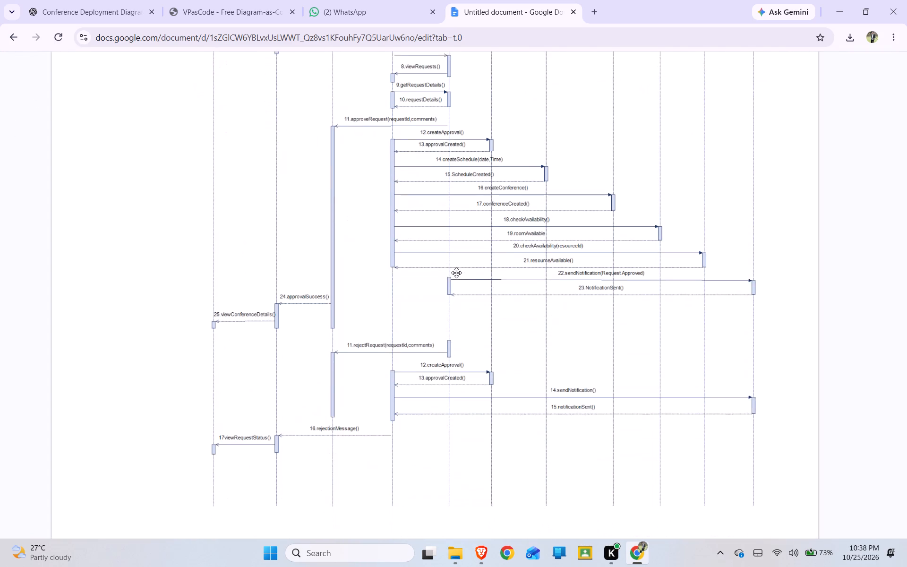
{"action": "scroll", "coordinate": [456, 273], "scroll_direction": "down", "scroll_amount": 1}
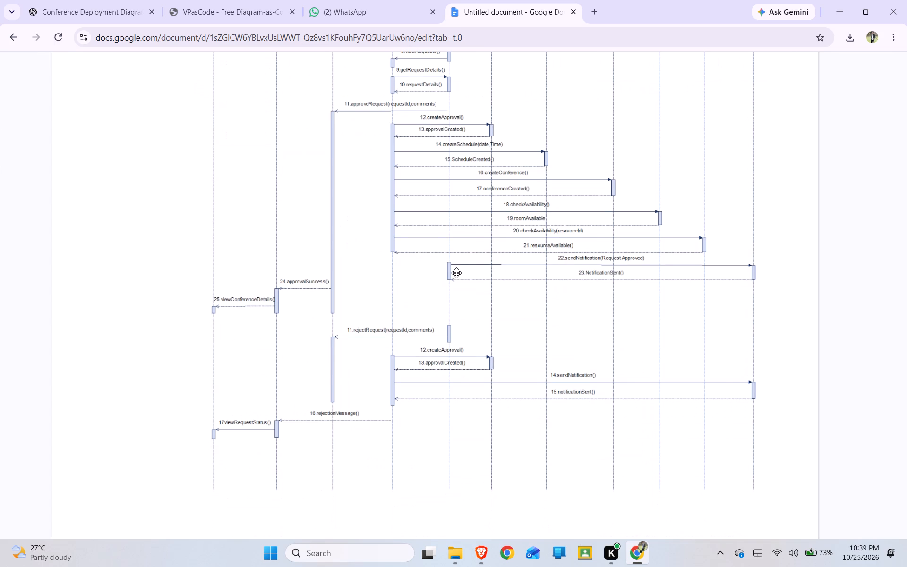
{"action": "scroll", "coordinate": [456, 273], "scroll_direction": "up", "scroll_amount": 8}
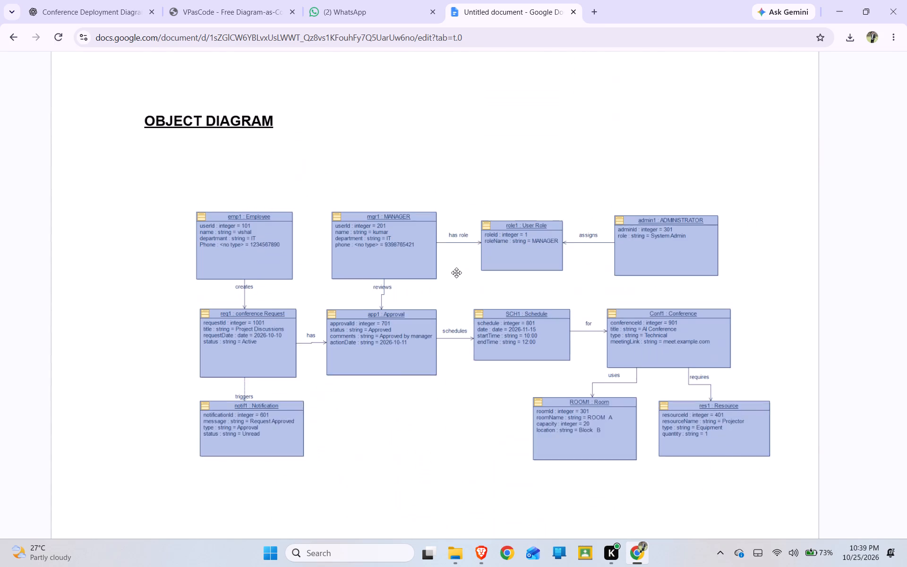
{"action": "scroll", "coordinate": [456, 273], "scroll_direction": "up", "scroll_amount": 5}
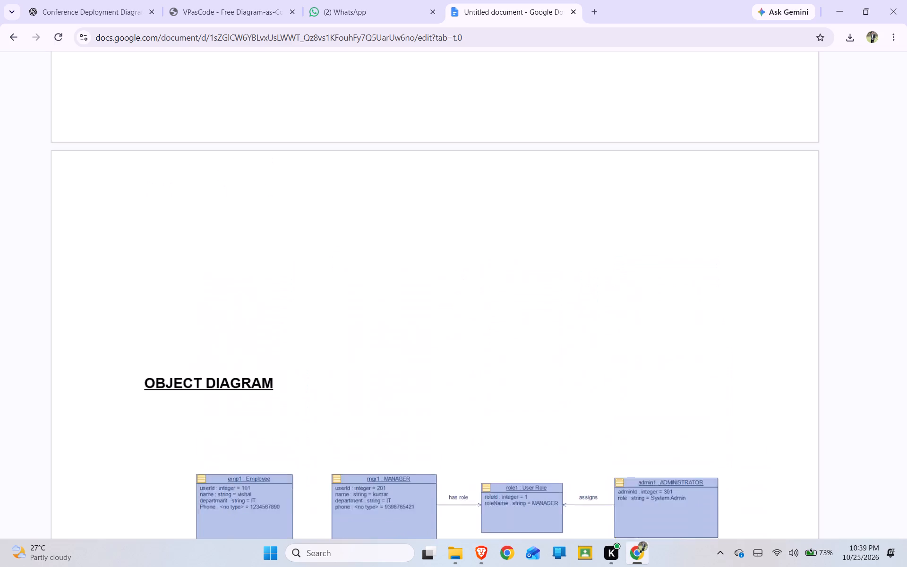
{"action": "scroll", "coordinate": [456, 273], "scroll_direction": "up", "scroll_amount": 7}
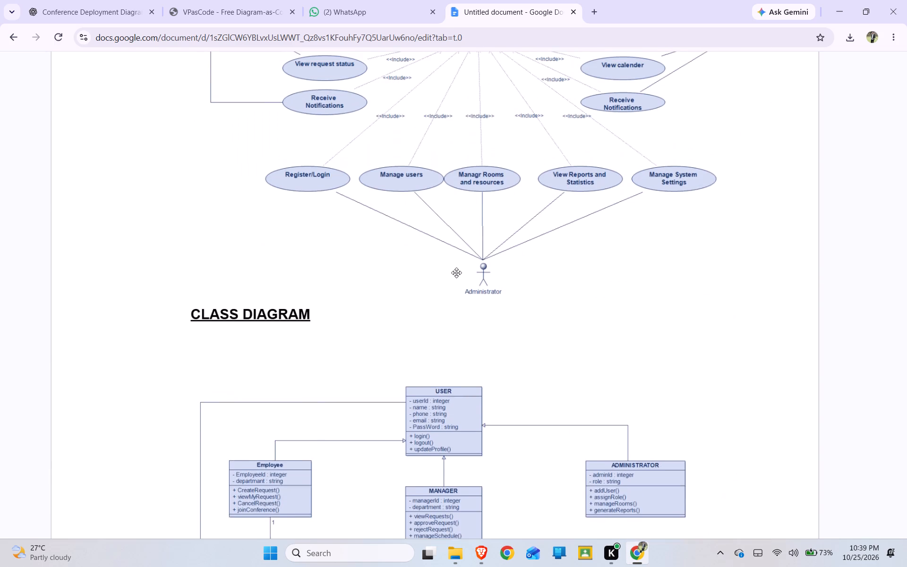
{"action": "scroll", "coordinate": [456, 273], "scroll_direction": "up", "scroll_amount": 6}
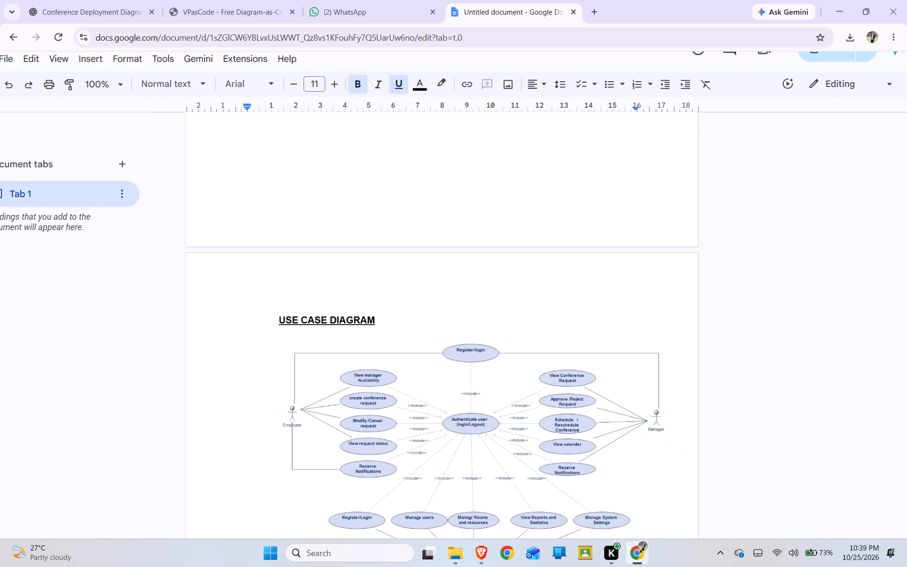
Compare the spacing between headings and images on the class, object and sequence diagram pages.
{"action": "scroll", "coordinate": [456, 273], "scroll_direction": "down", "scroll_amount": 6}
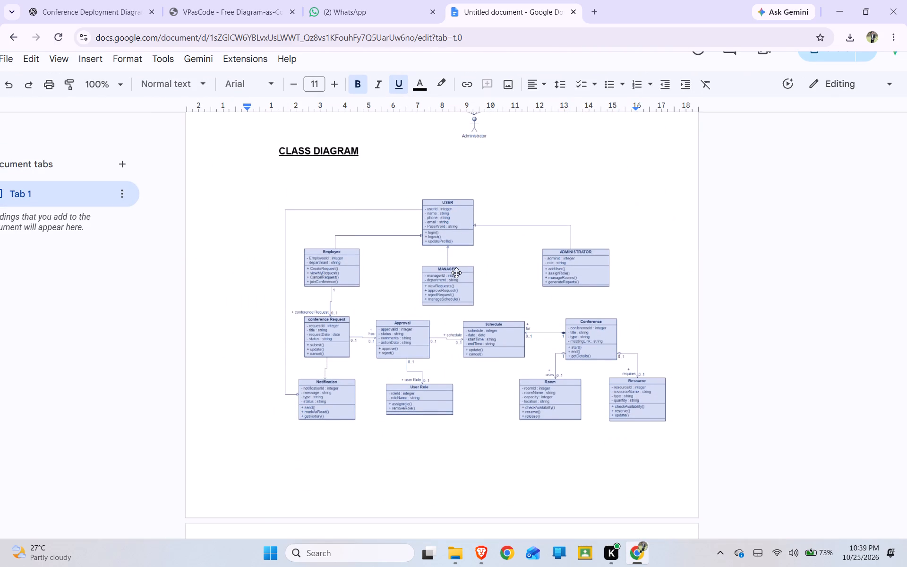
{"action": "scroll", "coordinate": [456, 273], "scroll_direction": "down", "scroll_amount": 2}
{"action": "scroll", "coordinate": [456, 273], "scroll_direction": "up", "scroll_amount": 3}
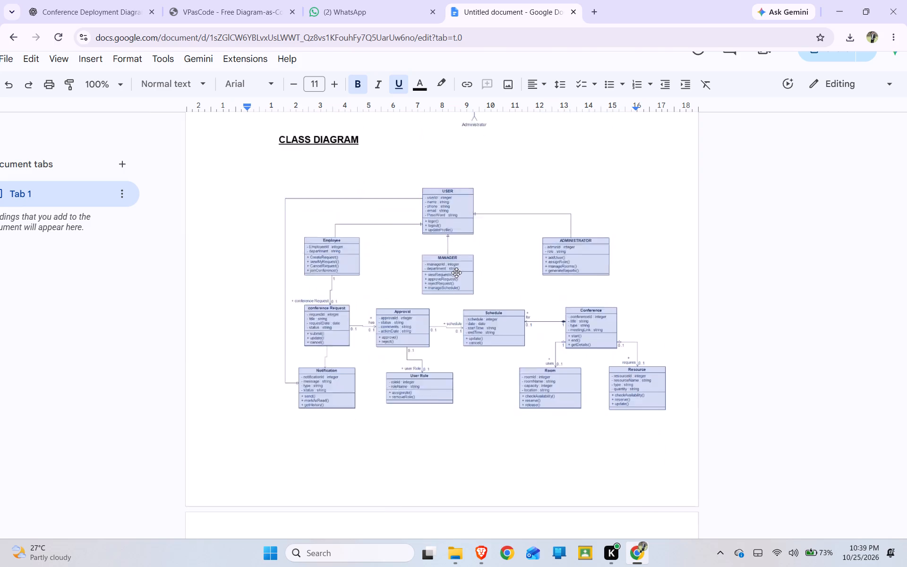
{"action": "scroll", "coordinate": [456, 273], "scroll_direction": "up", "scroll_amount": 1}
{"action": "scroll", "coordinate": [456, 273], "scroll_direction": "down", "scroll_amount": 7}
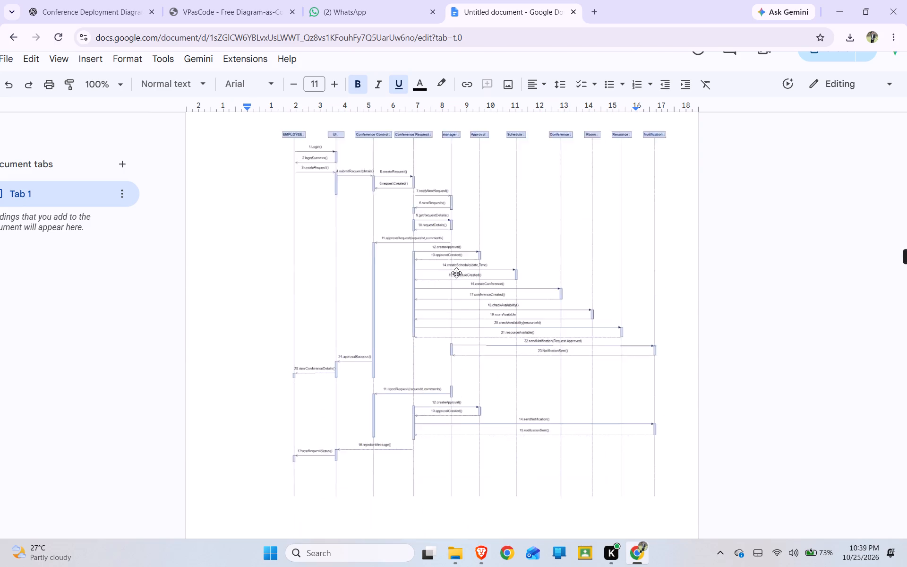
{"action": "scroll", "coordinate": [456, 273], "scroll_direction": "up", "scroll_amount": 11}
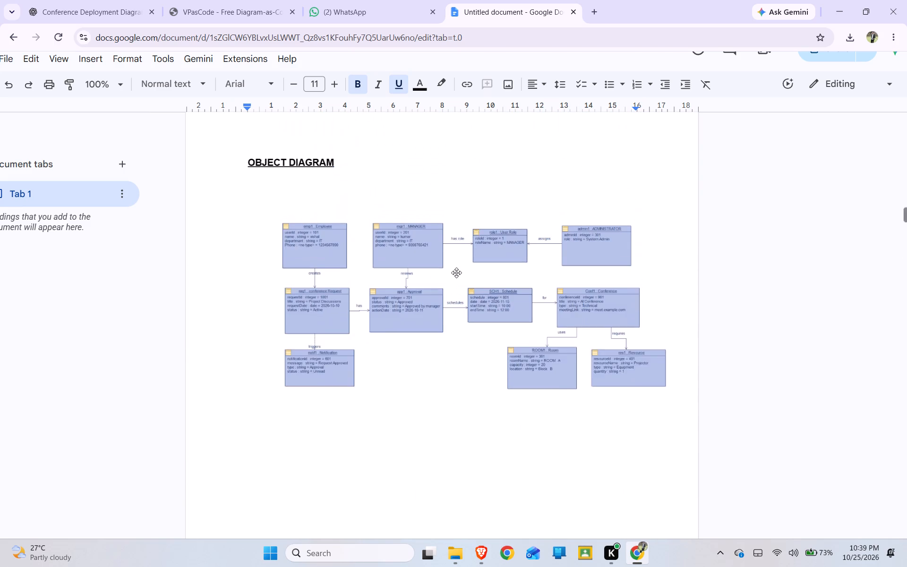
{"action": "scroll", "coordinate": [456, 273], "scroll_direction": "up", "scroll_amount": 2}
{"action": "scroll", "coordinate": [379, 264], "scroll_direction": "up", "scroll_amount": 2}
Add two blank lines between the "OBJECT DIAGRAM" heading and its image.
{"action": "scroll", "coordinate": [374, 290], "scroll_direction": "down", "scroll_amount": 1}
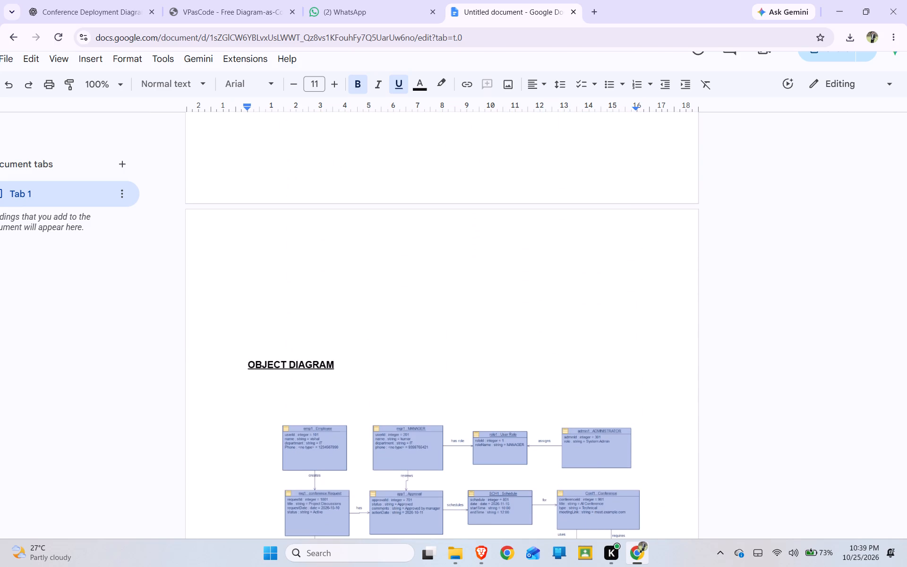
{"action": "scroll", "coordinate": [374, 290], "scroll_direction": "down", "scroll_amount": 1}
{"action": "left_click", "coordinate": [375, 230]}
{"action": "key", "text": "Return"}
{"action": "key", "text": "Return"}
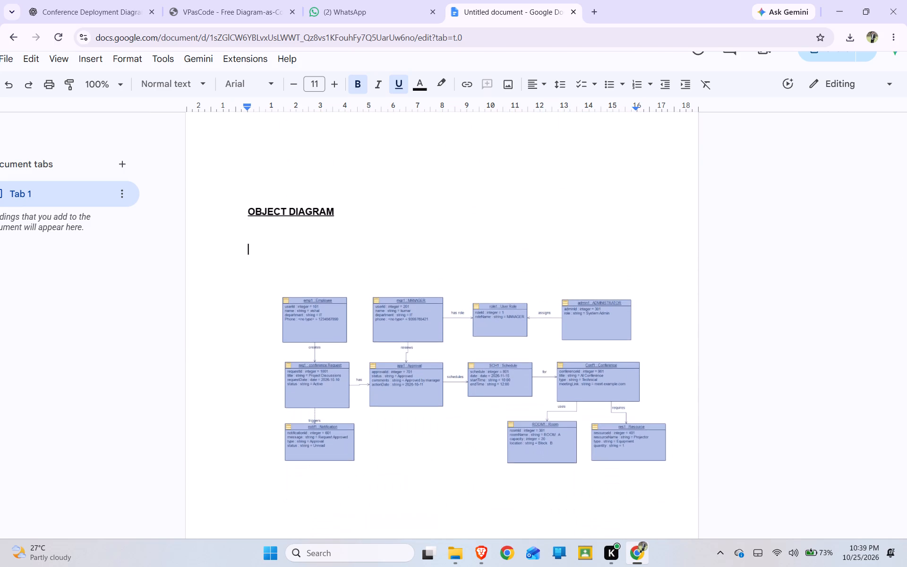
Check the heading and image layout on all pages from the object diagram to the end of the document.
{"action": "scroll", "coordinate": [375, 230], "scroll_direction": "down", "scroll_amount": 6}
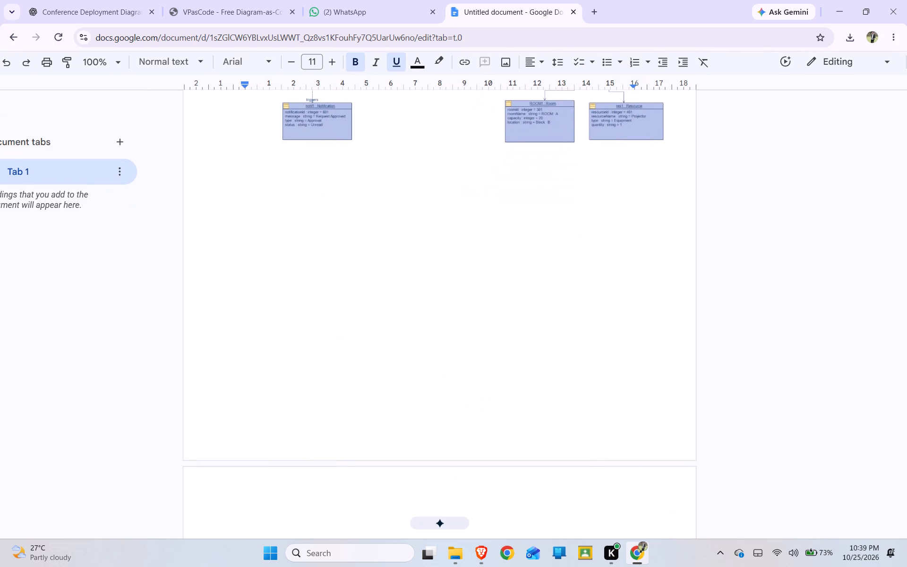
{"action": "scroll", "coordinate": [381, 217], "scroll_direction": "down", "scroll_amount": 6}
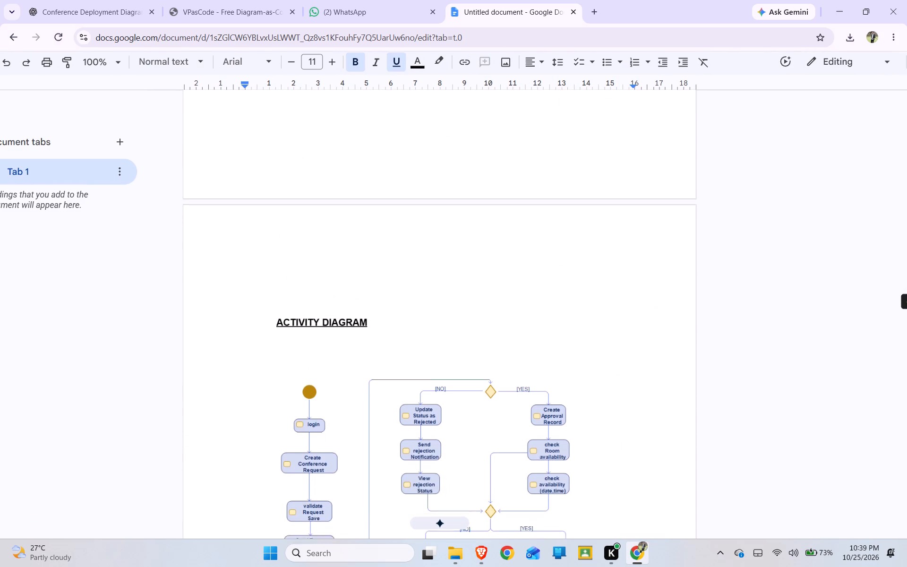
{"action": "scroll", "coordinate": [381, 217], "scroll_direction": "down", "scroll_amount": 5}
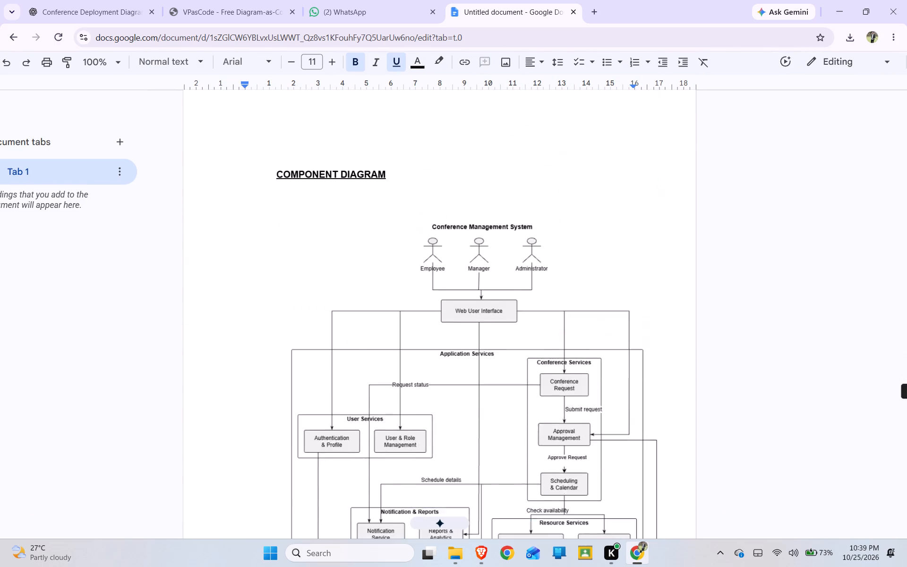
{"action": "scroll", "coordinate": [381, 217], "scroll_direction": "down", "scroll_amount": 7}
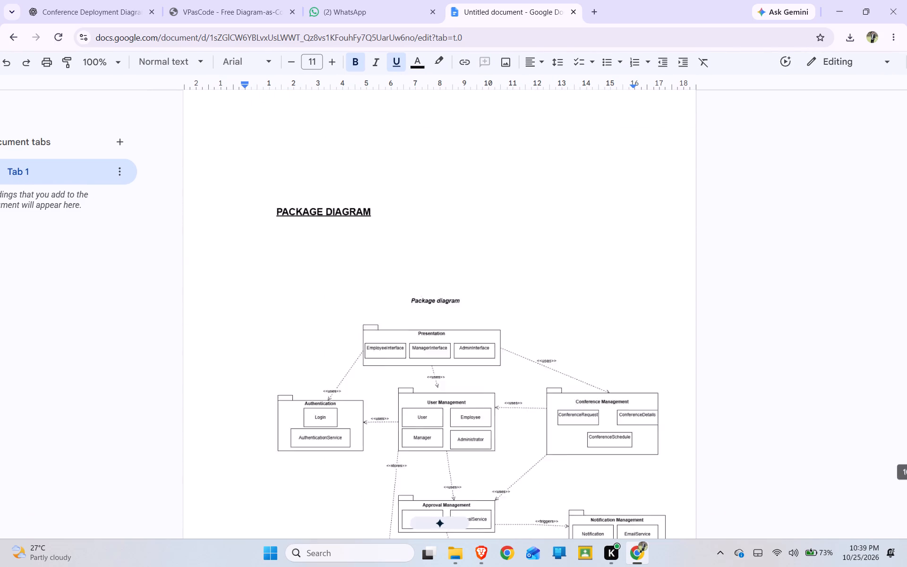
{"action": "scroll", "coordinate": [381, 217], "scroll_direction": "down", "scroll_amount": 7}
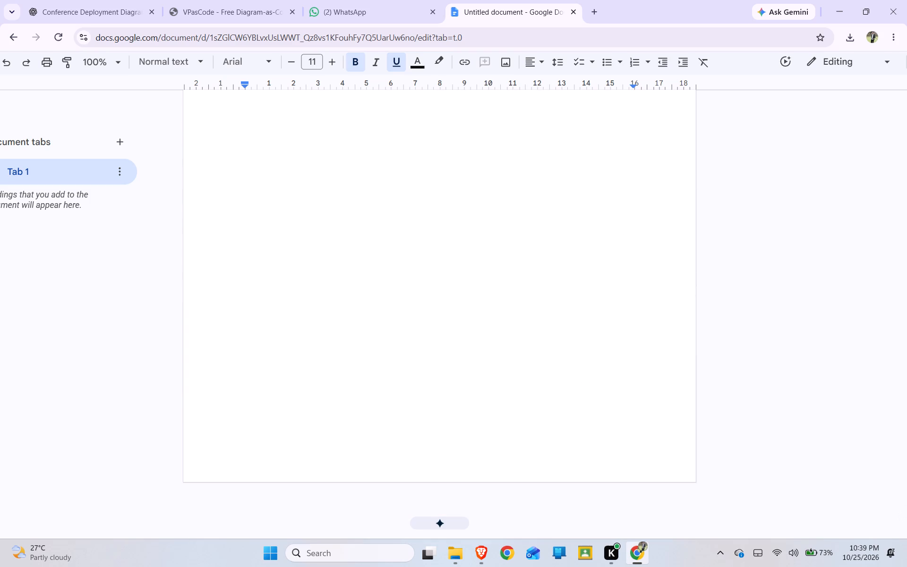
Remove the empty last page by deleting the blank lines after the package diagram image.
{"action": "scroll", "coordinate": [381, 217], "scroll_direction": "up", "scroll_amount": 7}
{"action": "scroll", "coordinate": [376, 232], "scroll_direction": "down", "scroll_amount": 6}
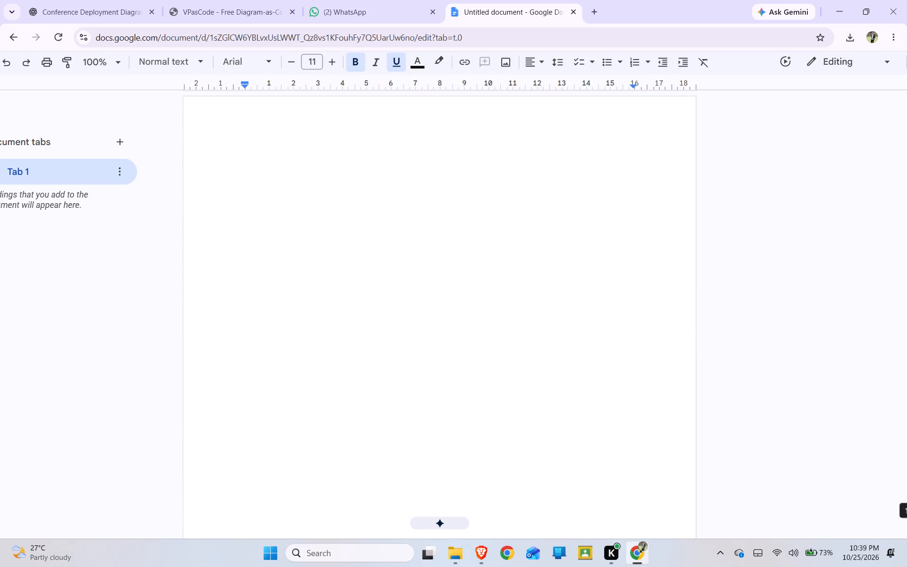
{"action": "left_click", "coordinate": [318, 419]}
{"action": "key", "text": "BackSpace"}
{"action": "key", "text": "BackSpace"}
{"action": "key", "text": "BackSpace"}
{"action": "key", "text": "BackSpace"}
{"action": "key", "text": "BackSpace"}
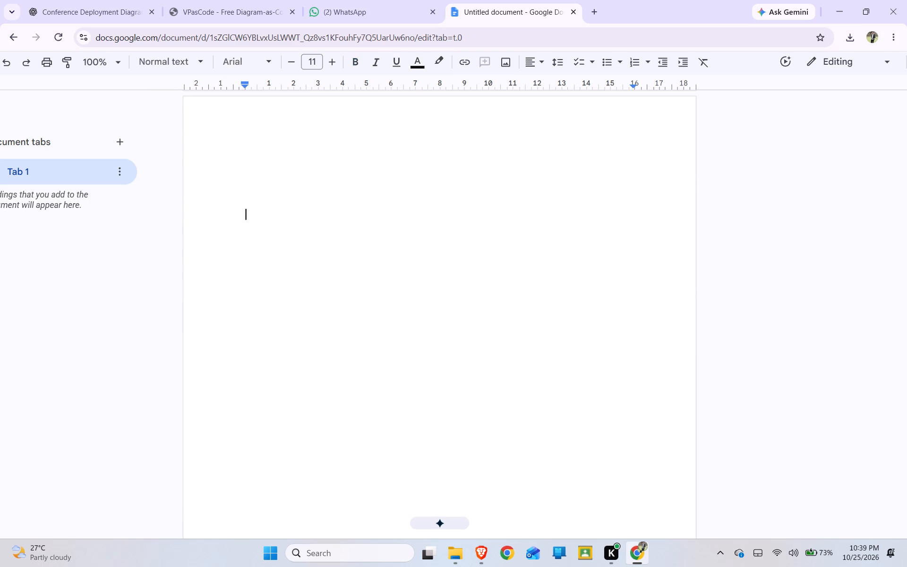
{"action": "key", "text": "BackSpace"}
{"action": "key", "text": "BackSpace"}
{"action": "key", "text": "BackSpace"}
{"action": "key", "text": "BackSpace"}
{"action": "key", "text": "BackSpace"}
{"action": "scroll", "coordinate": [318, 419], "scroll_direction": "down", "scroll_amount": 3}
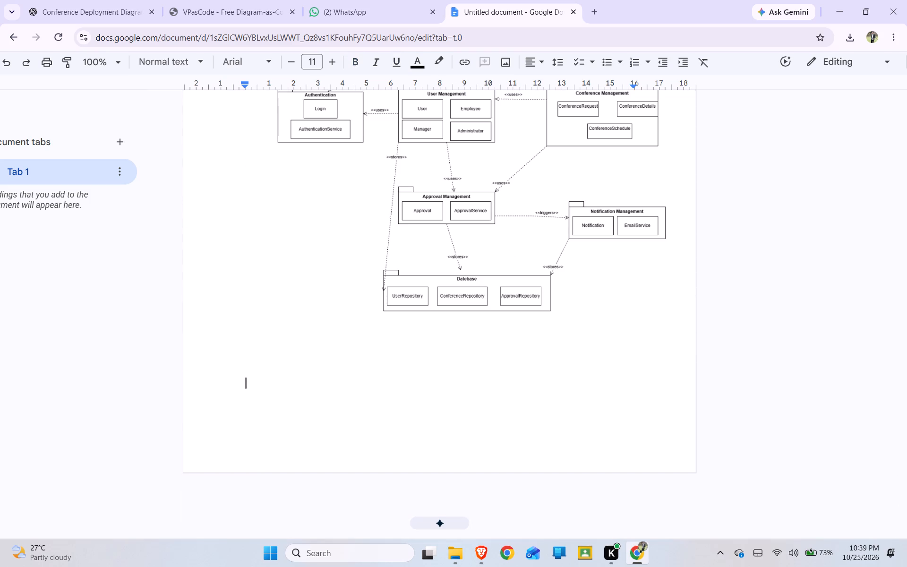
Check the heading alignment and spacing on the use case, class and object diagram pages.
{"action": "scroll", "coordinate": [318, 419], "scroll_direction": "up", "scroll_amount": 20}
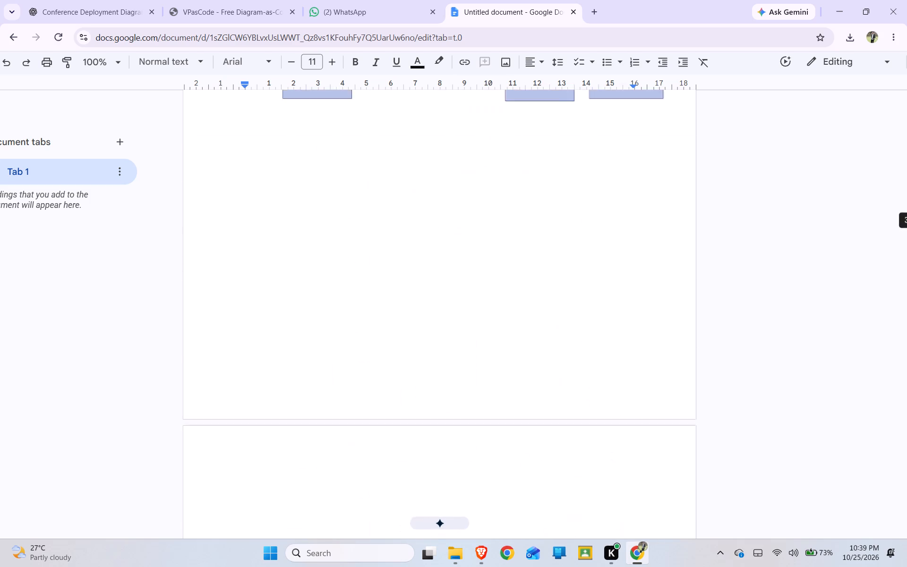
{"action": "scroll", "coordinate": [318, 419], "scroll_direction": "up", "scroll_amount": 7}
{"action": "scroll", "coordinate": [318, 419], "scroll_direction": "down", "scroll_amount": 7}
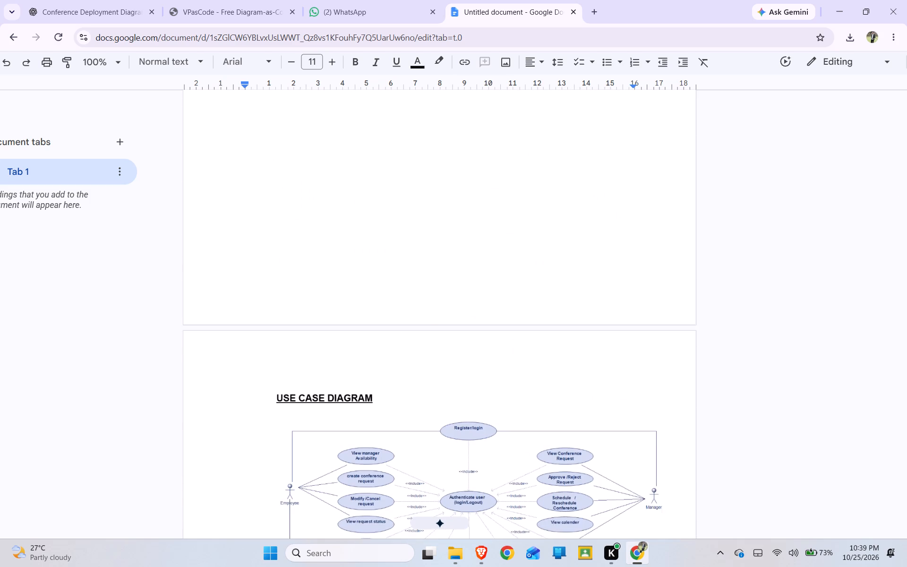
{"action": "scroll", "coordinate": [318, 419], "scroll_direction": "down", "scroll_amount": 3}
{"action": "scroll", "coordinate": [325, 356], "scroll_direction": "down", "scroll_amount": 1}
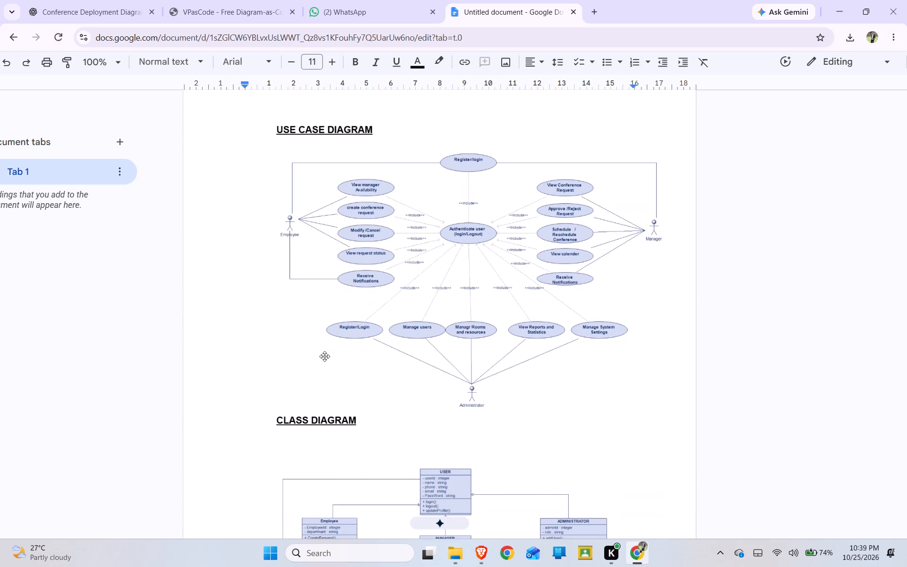
{"action": "scroll", "coordinate": [325, 356], "scroll_direction": "down", "scroll_amount": 3}
{"action": "scroll", "coordinate": [325, 356], "scroll_direction": "up", "scroll_amount": 6}
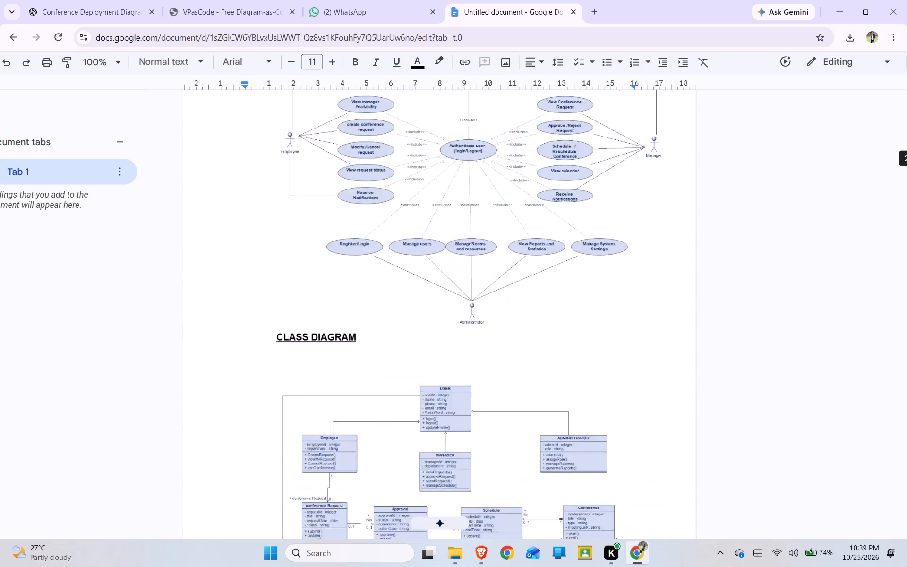
{"action": "scroll", "coordinate": [325, 356], "scroll_direction": "down", "scroll_amount": 4}
{"action": "scroll", "coordinate": [325, 356], "scroll_direction": "up", "scroll_amount": 2}
{"action": "scroll", "coordinate": [325, 356], "scroll_direction": "down", "scroll_amount": 1}
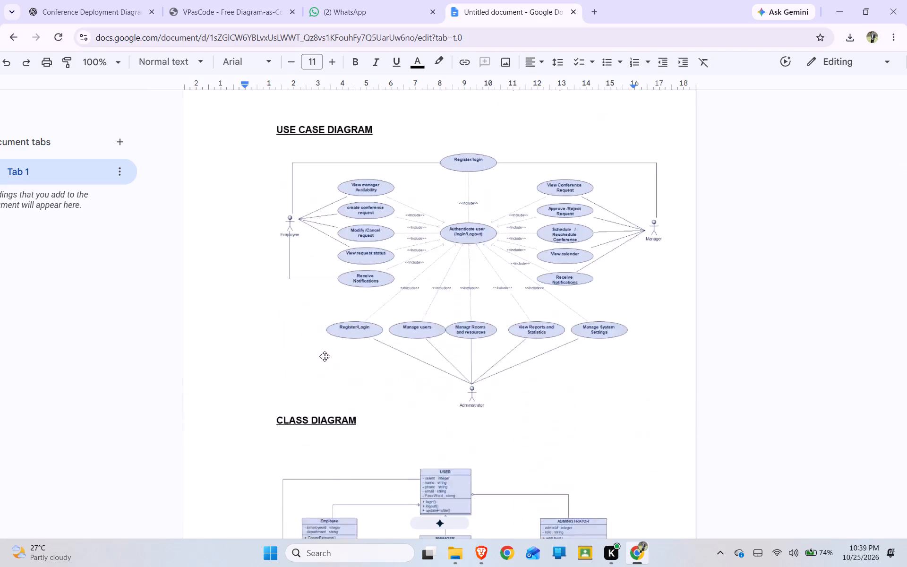
{"action": "scroll", "coordinate": [325, 356], "scroll_direction": "down", "scroll_amount": 1}
{"action": "scroll", "coordinate": [325, 356], "scroll_direction": "up", "scroll_amount": 3}
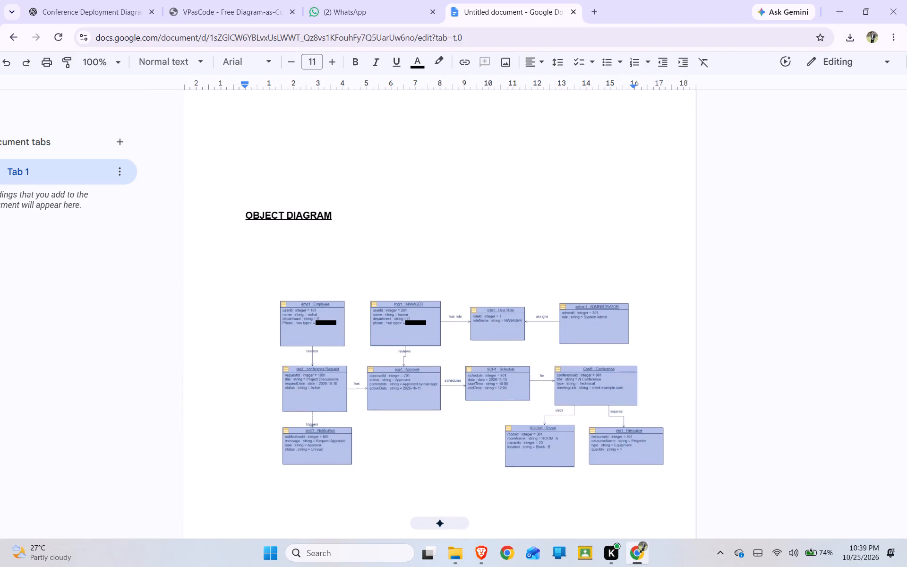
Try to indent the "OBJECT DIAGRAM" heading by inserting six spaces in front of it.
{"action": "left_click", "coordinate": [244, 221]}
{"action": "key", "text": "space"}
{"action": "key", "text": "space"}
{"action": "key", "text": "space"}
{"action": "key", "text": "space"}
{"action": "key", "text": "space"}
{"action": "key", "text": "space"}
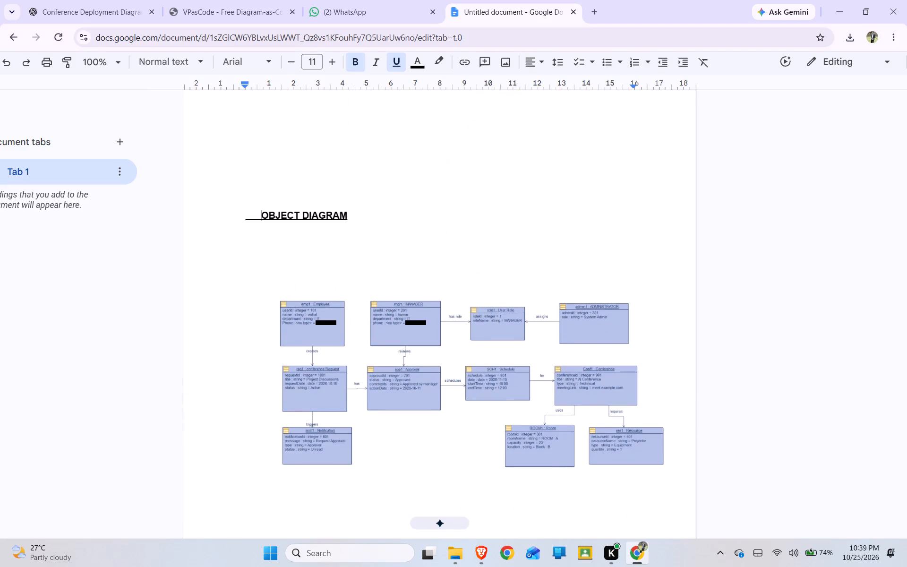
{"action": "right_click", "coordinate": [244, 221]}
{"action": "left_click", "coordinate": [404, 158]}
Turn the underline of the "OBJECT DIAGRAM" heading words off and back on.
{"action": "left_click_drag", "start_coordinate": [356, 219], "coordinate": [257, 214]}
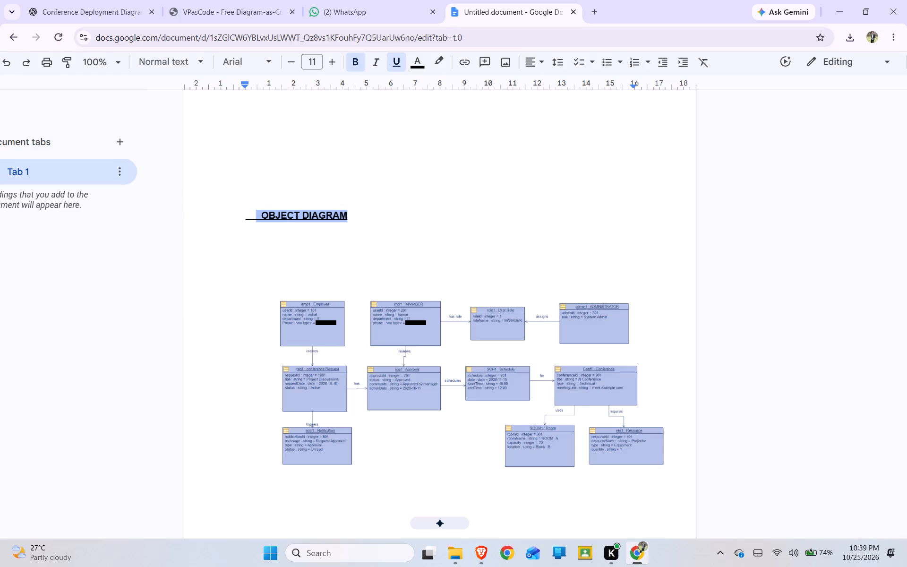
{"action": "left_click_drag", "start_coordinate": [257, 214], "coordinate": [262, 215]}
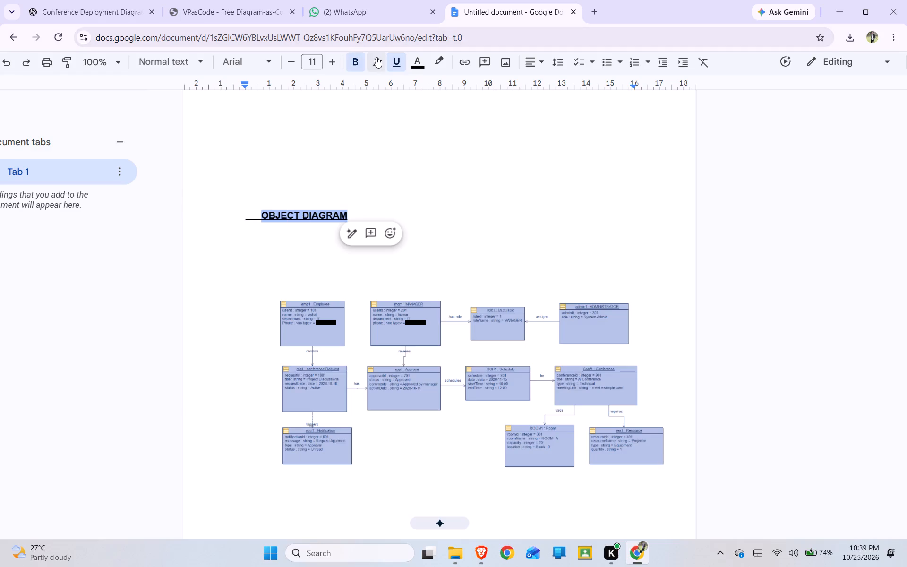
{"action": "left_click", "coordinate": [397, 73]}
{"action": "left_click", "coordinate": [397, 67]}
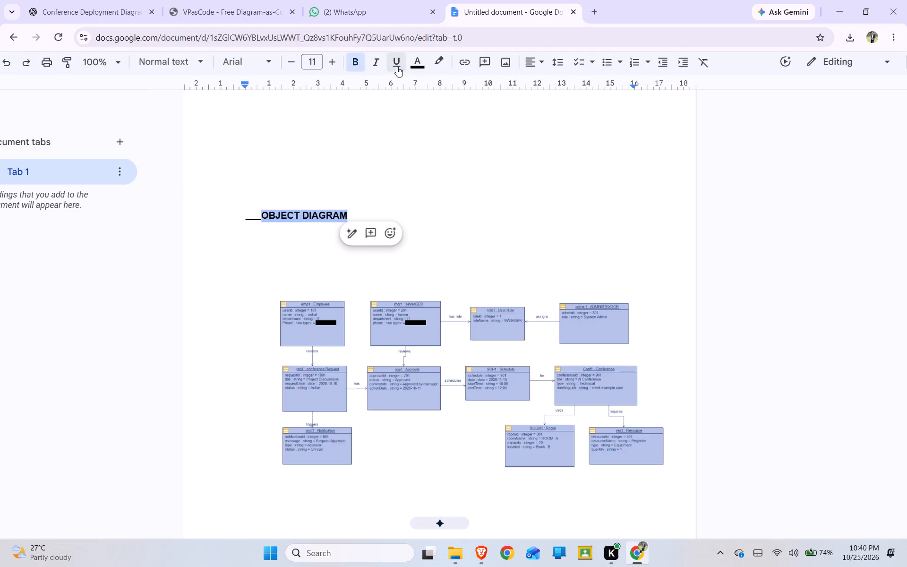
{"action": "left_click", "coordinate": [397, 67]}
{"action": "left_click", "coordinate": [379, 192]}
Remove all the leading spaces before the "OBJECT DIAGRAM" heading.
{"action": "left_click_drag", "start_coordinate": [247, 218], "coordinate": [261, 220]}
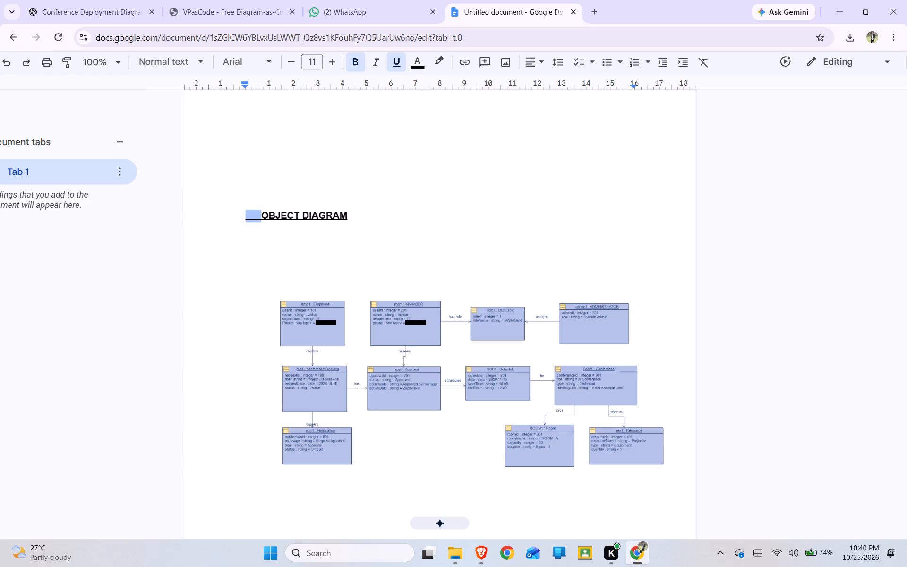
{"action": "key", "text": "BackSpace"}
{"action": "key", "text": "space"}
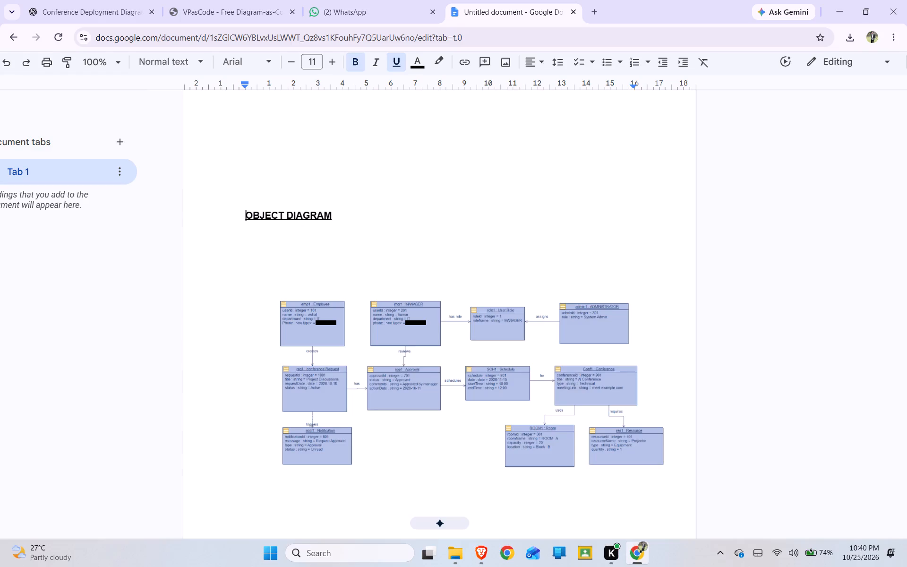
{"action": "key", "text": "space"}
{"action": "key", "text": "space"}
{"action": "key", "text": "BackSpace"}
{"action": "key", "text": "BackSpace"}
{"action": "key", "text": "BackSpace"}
Review the headings and images from the sequence diagram through the deployment diagram, and return to the document's start.
{"action": "scroll", "coordinate": [261, 220], "scroll_direction": "down", "scroll_amount": 5}
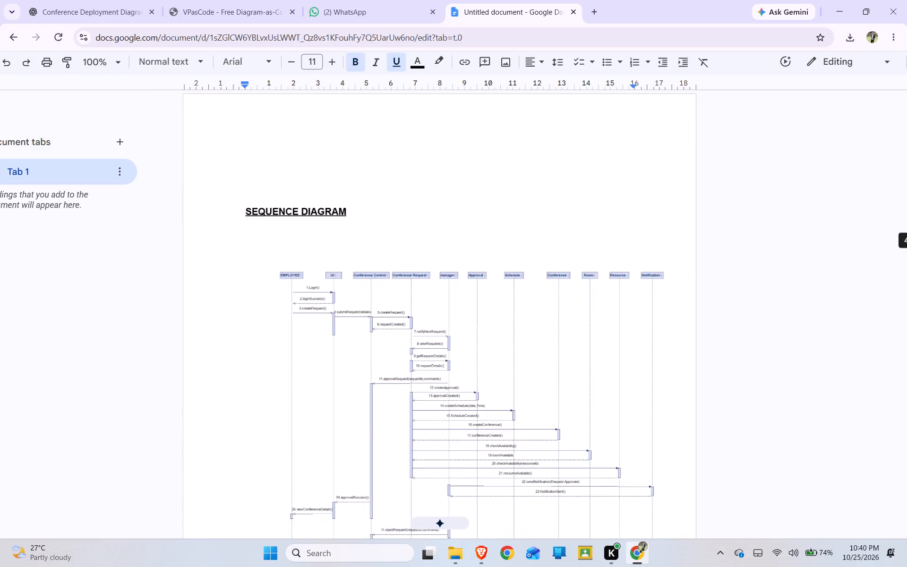
{"action": "scroll", "coordinate": [261, 220], "scroll_direction": "down", "scroll_amount": 6}
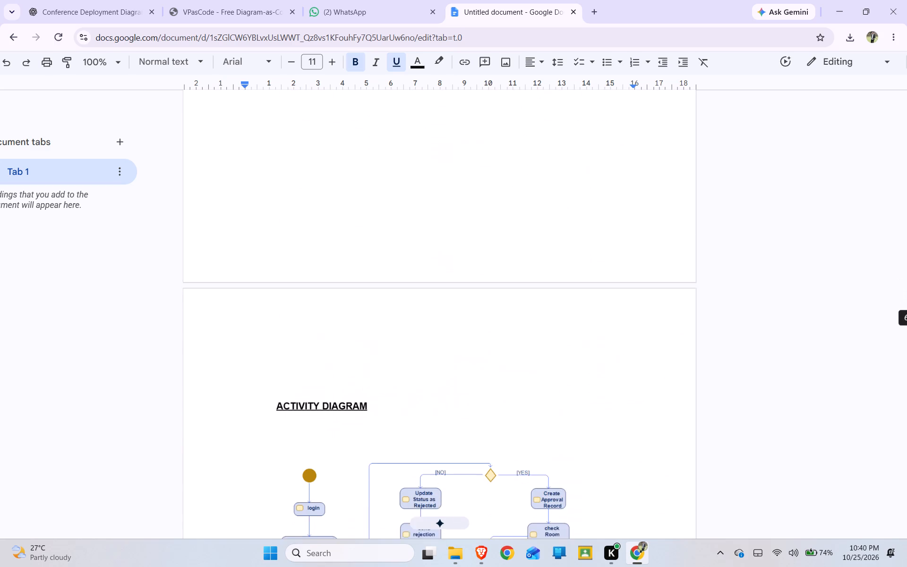
{"action": "scroll", "coordinate": [261, 220], "scroll_direction": "down", "scroll_amount": 6}
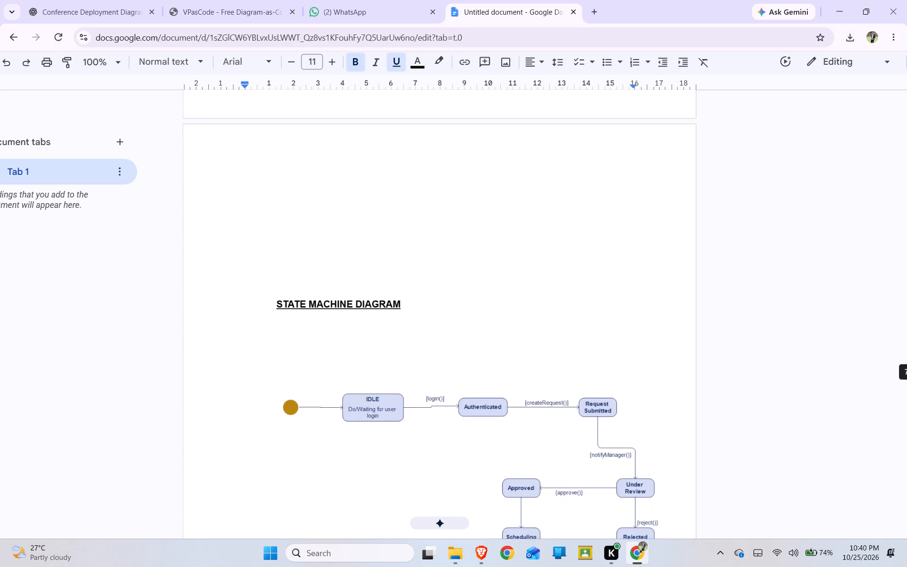
{"action": "scroll", "coordinate": [261, 220], "scroll_direction": "down", "scroll_amount": 4}
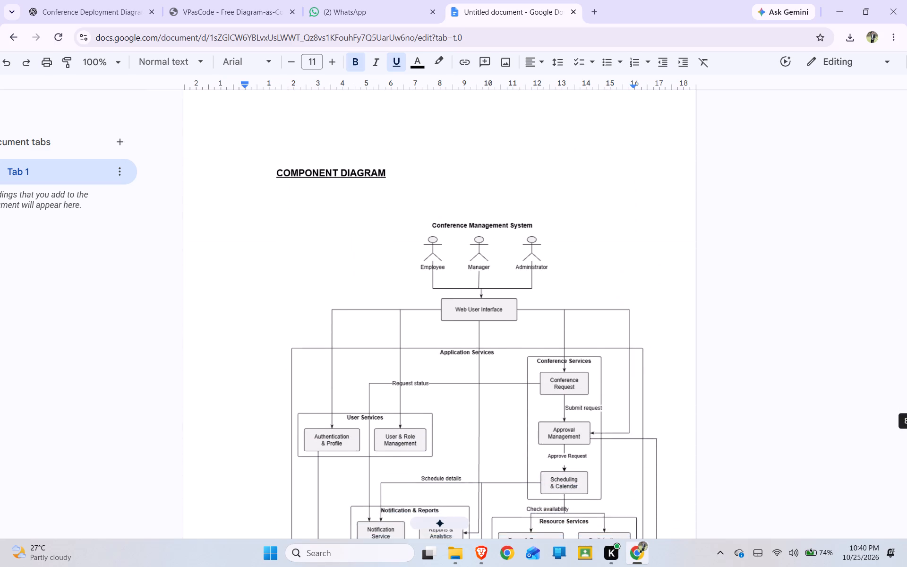
{"action": "scroll", "coordinate": [261, 220], "scroll_direction": "down", "scroll_amount": 5}
{"action": "scroll", "coordinate": [261, 220], "scroll_direction": "up", "scroll_amount": 3}
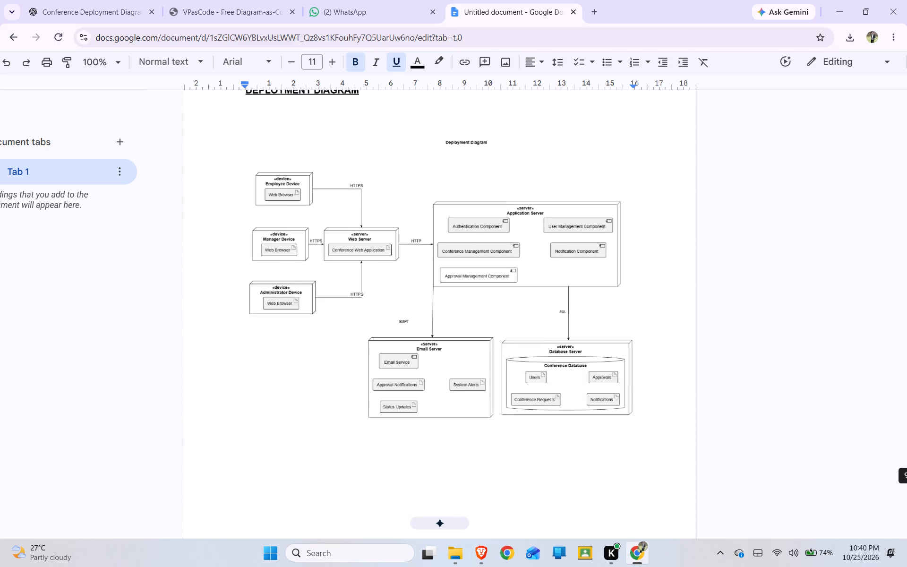
{"action": "scroll", "coordinate": [261, 220], "scroll_direction": "up", "scroll_amount": 3}
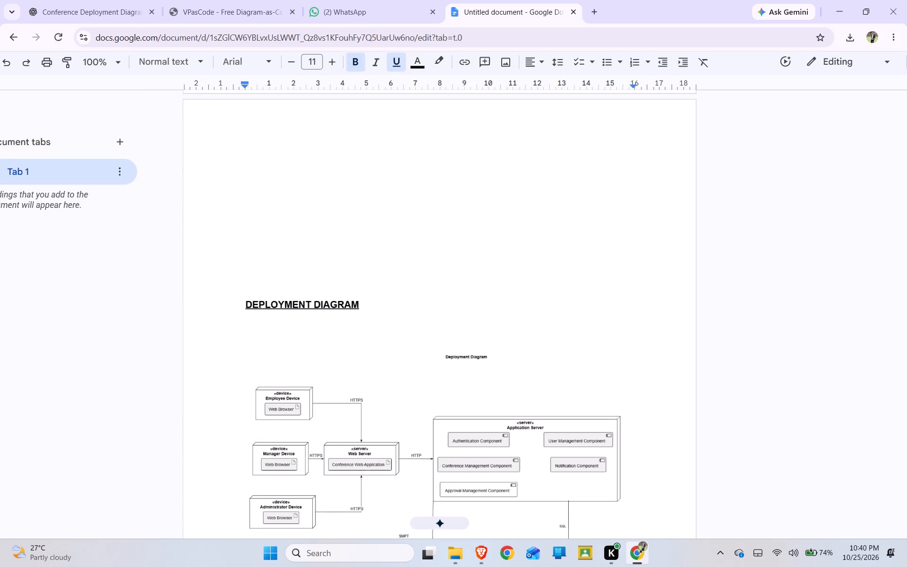
{"action": "scroll", "coordinate": [261, 220], "scroll_direction": "up", "scroll_amount": 17}
{"action": "scroll", "coordinate": [261, 220], "scroll_direction": "up", "scroll_amount": 20}
{"action": "scroll", "coordinate": [261, 220], "scroll_direction": "up", "scroll_amount": 13}
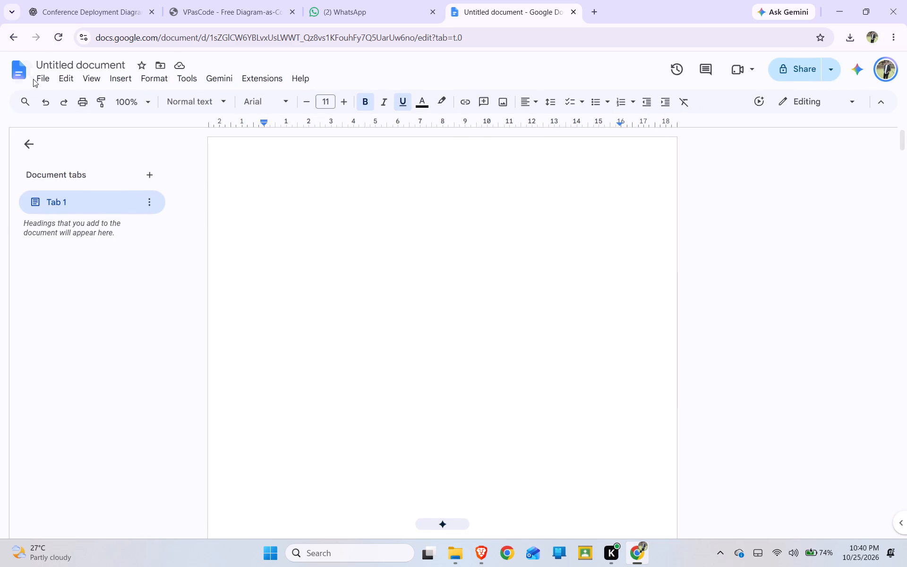
Download the document as a PDF file.
{"action": "left_click", "coordinate": [37, 78]}
{"action": "left_click", "coordinate": [50, 83]}
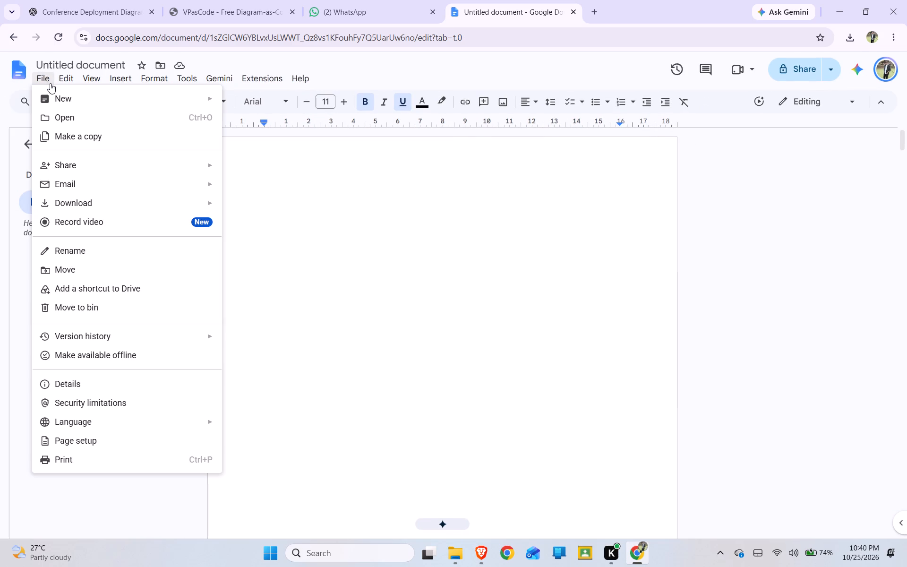
{"action": "left_click", "coordinate": [80, 206]}
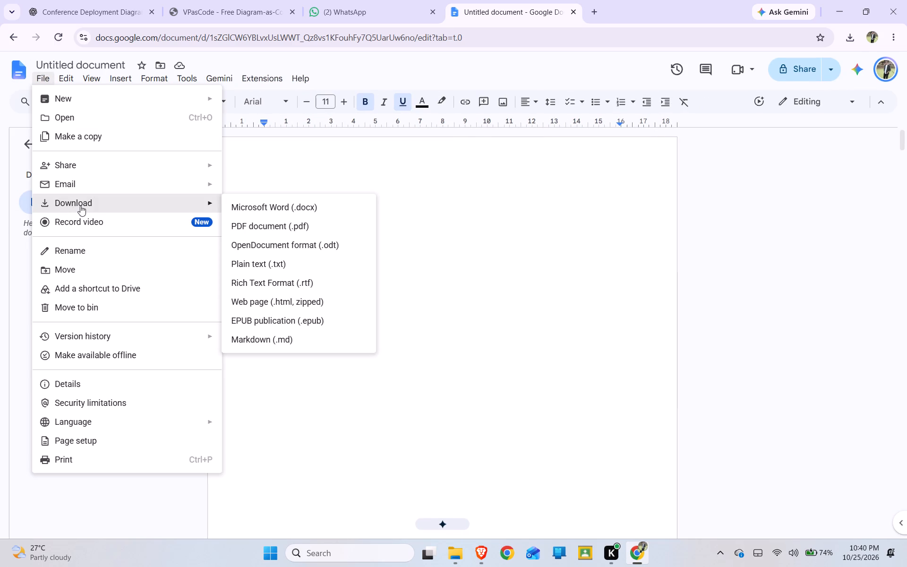
{"action": "left_click", "coordinate": [240, 226]}
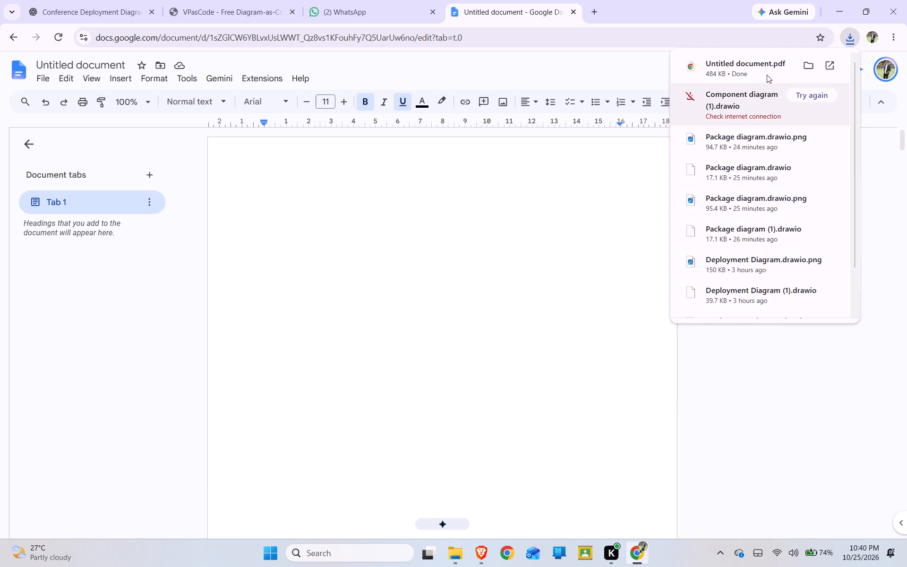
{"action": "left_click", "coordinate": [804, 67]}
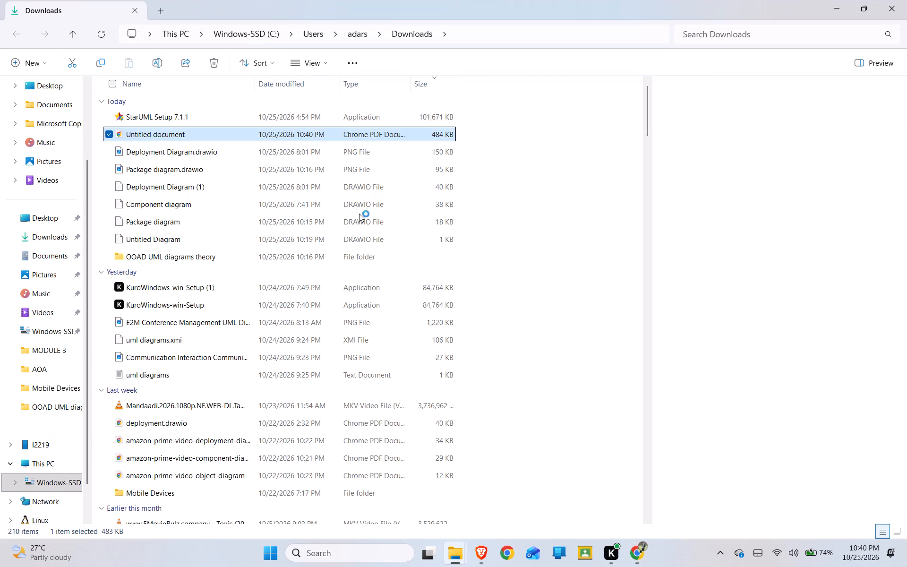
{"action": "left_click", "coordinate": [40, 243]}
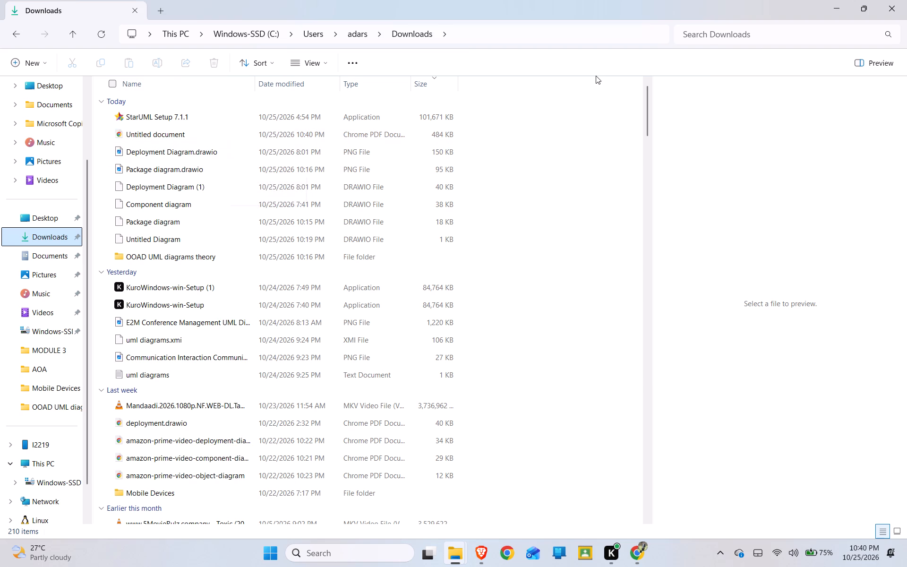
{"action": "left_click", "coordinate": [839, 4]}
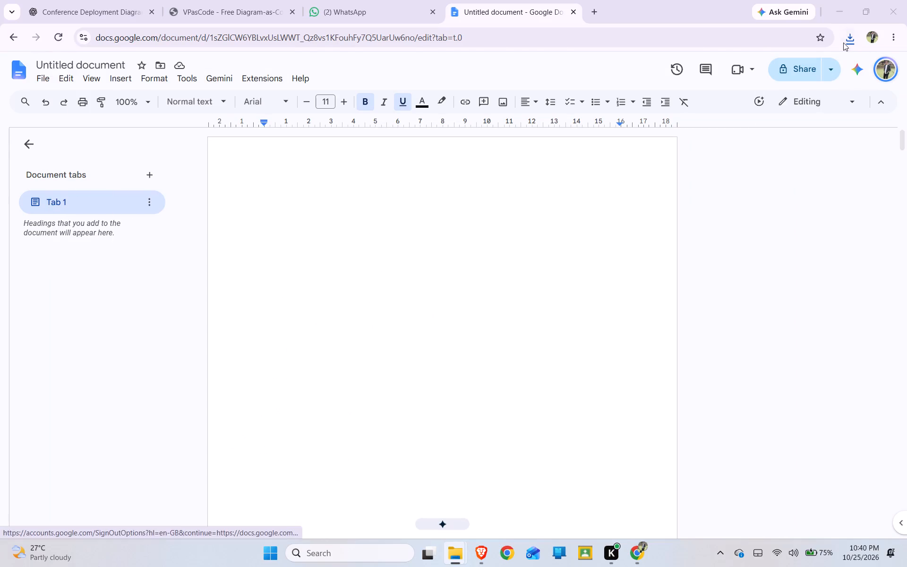
Show the downloaded "Untitled document" PDF in its File Explorer folder and rename it "E2M CONFERENCE PDF UML DIAGRAMS".
{"action": "left_click", "coordinate": [848, 45]}
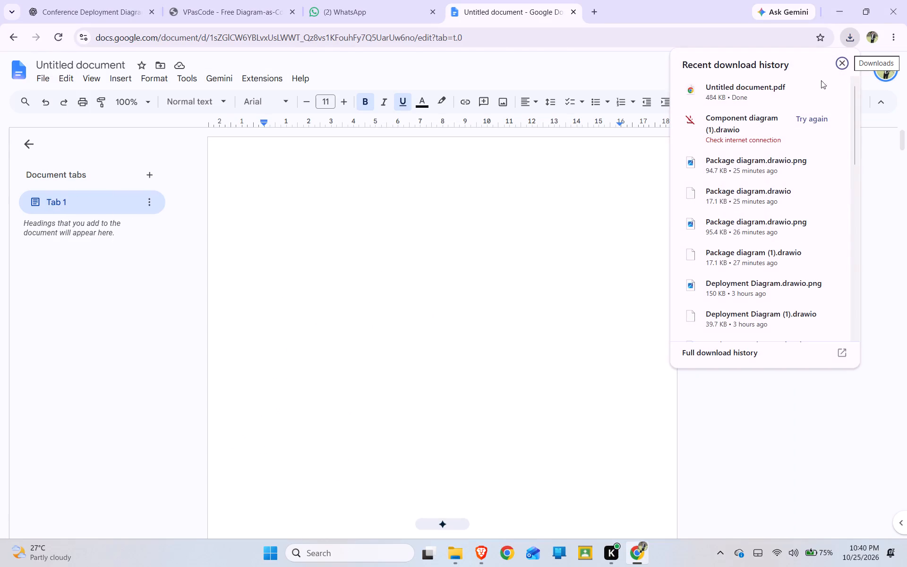
{"action": "left_click", "coordinate": [809, 92]}
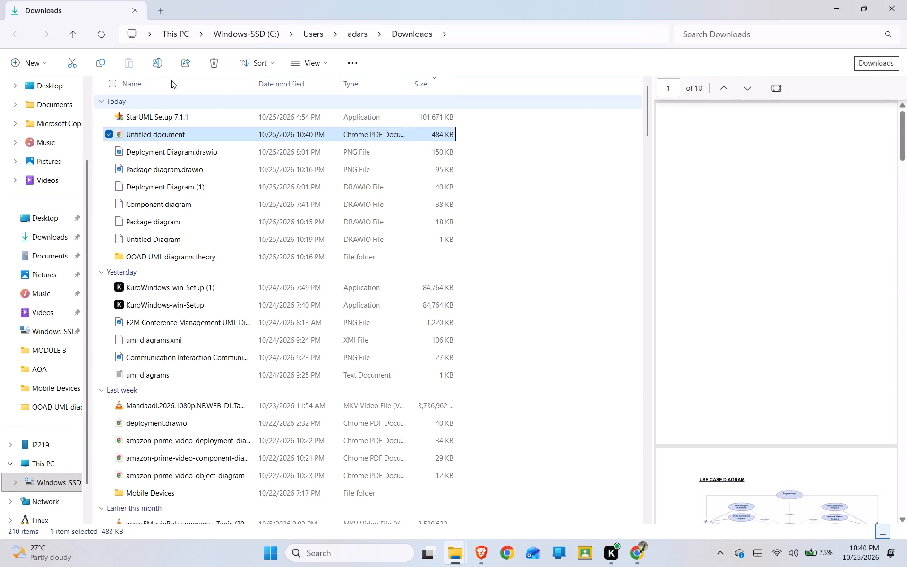
{"action": "left_click", "coordinate": [158, 65]}
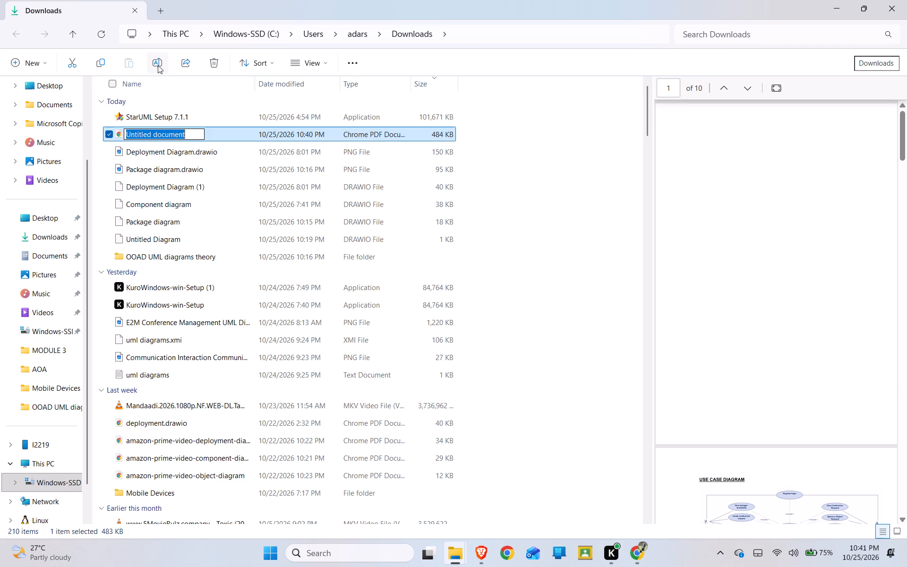
{"action": "key", "text": "e"}
{"action": "type", "text": "2M"}
{"action": "key", "text": "space"}
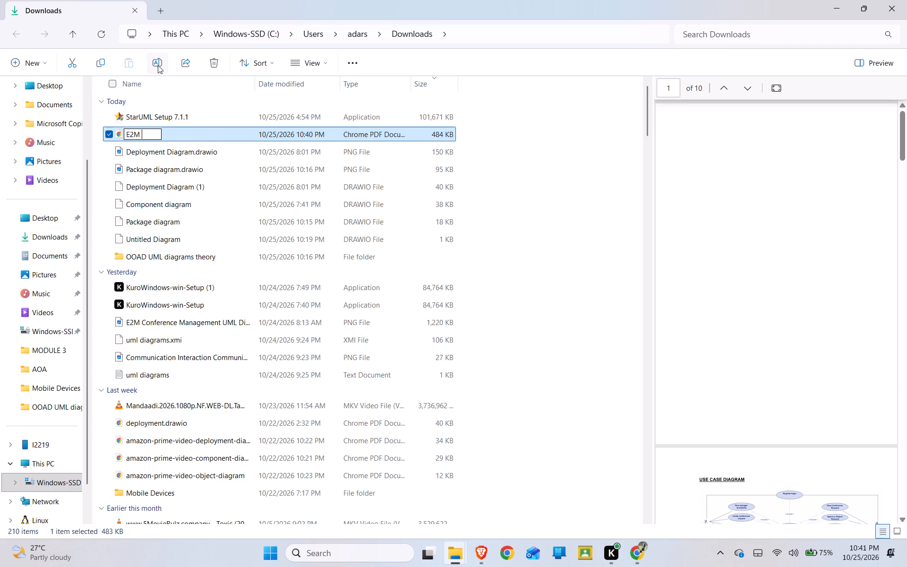
{"action": "type", "text": "CON"}
{"action": "type", "text": "FERENCE PDF"}
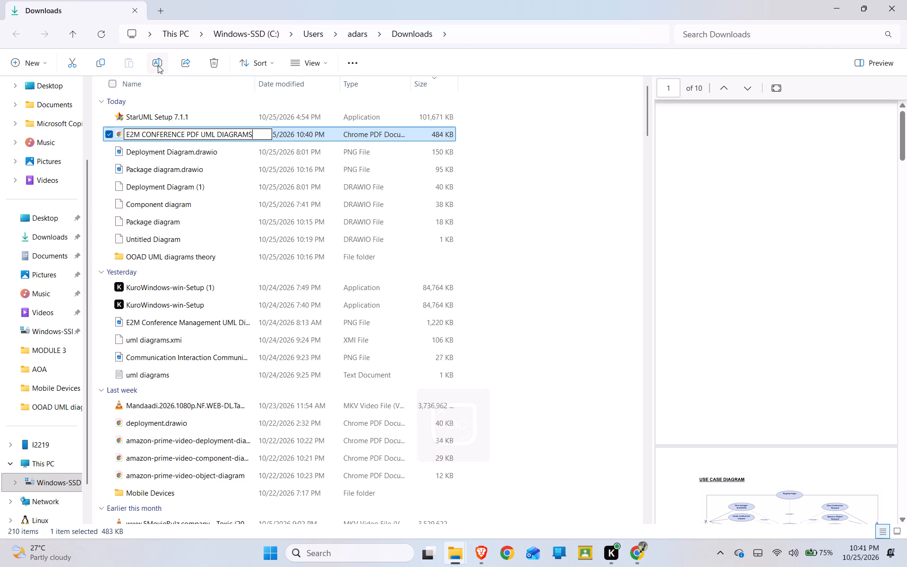
{"action": "key", "text": "Return"}
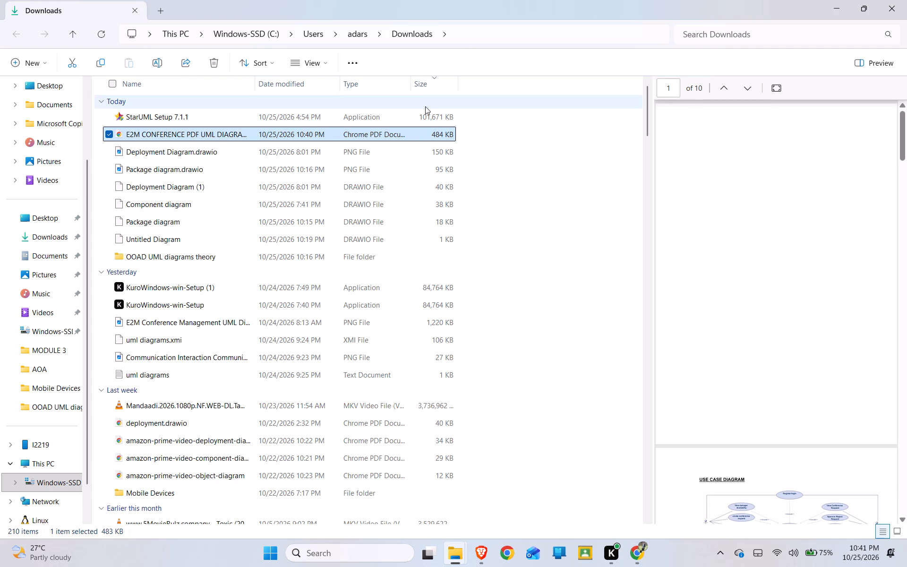
Open the renamed "E2M CONFERENCE PDF UML DIAGRAMS" file in Chrome and review its diagram pages, including the activity diagram.
{"action": "double_click", "coordinate": [413, 138]}
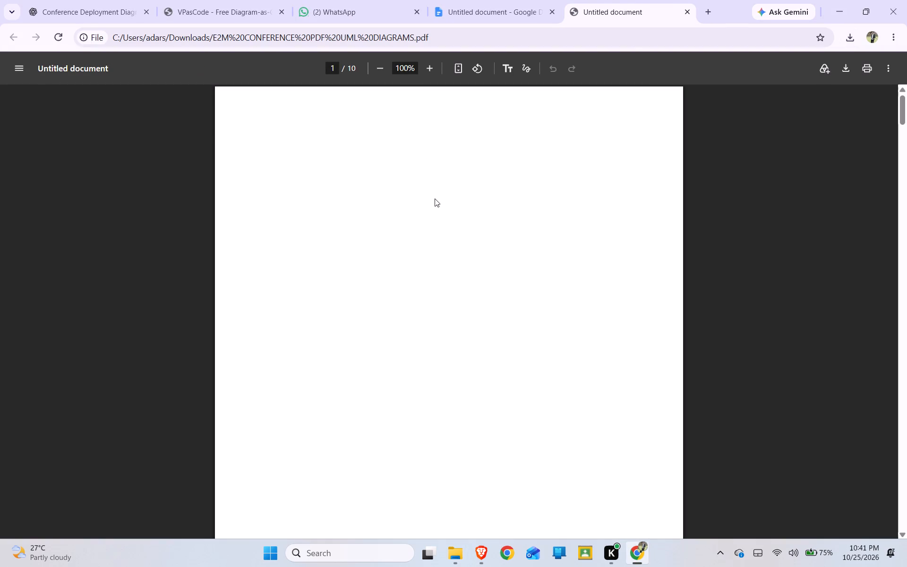
{"action": "scroll", "coordinate": [495, 267], "scroll_direction": "down", "scroll_amount": 6}
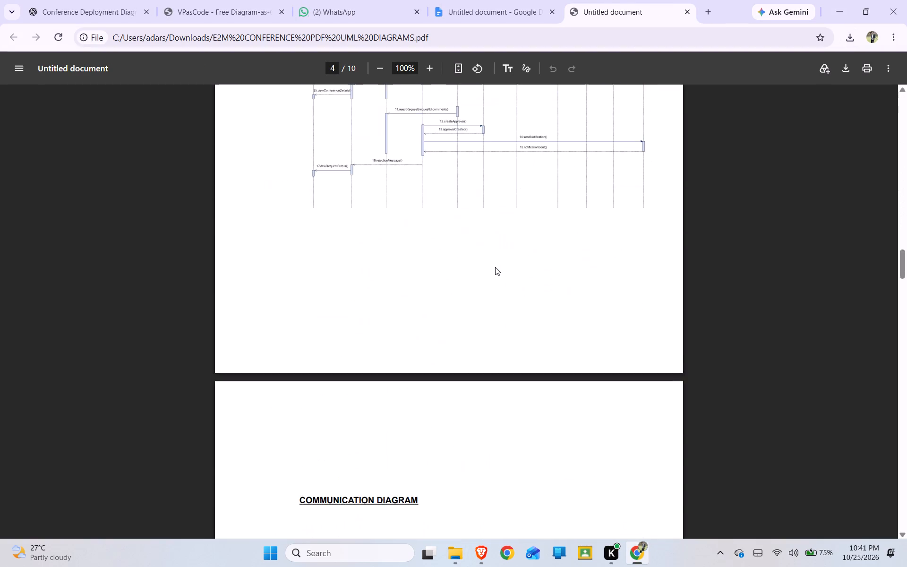
{"action": "scroll", "coordinate": [495, 267], "scroll_direction": "down", "scroll_amount": 7}
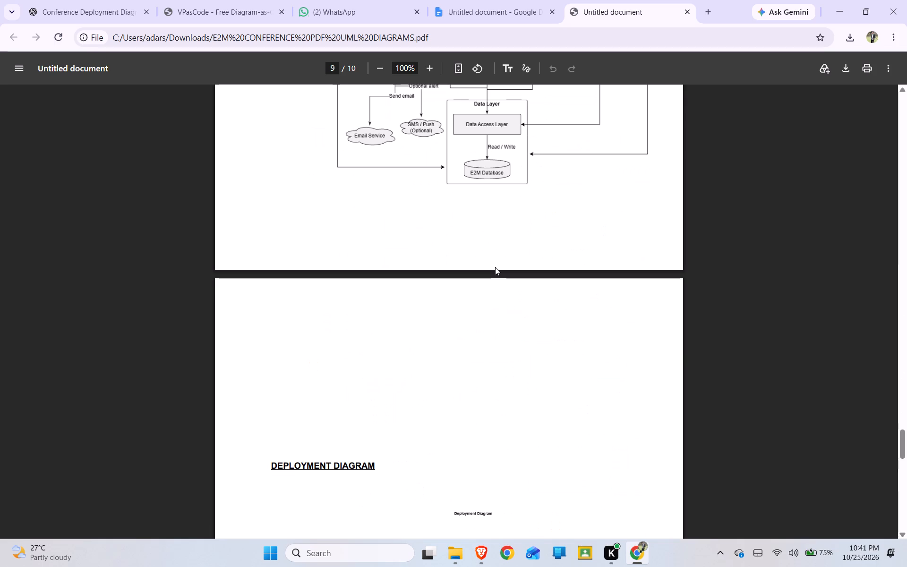
{"action": "scroll", "coordinate": [495, 267], "scroll_direction": "up", "scroll_amount": 5}
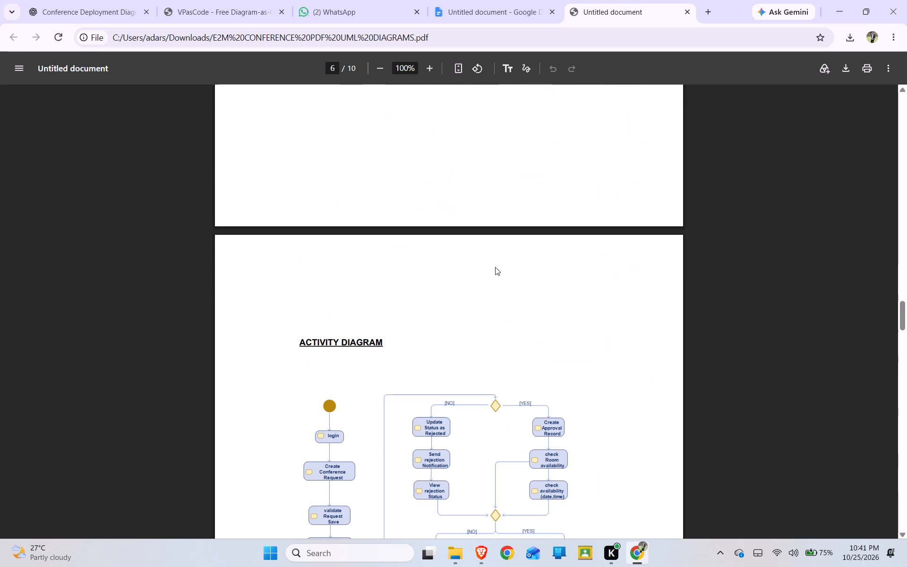
{"action": "scroll", "coordinate": [495, 267], "scroll_direction": "down", "scroll_amount": 5}
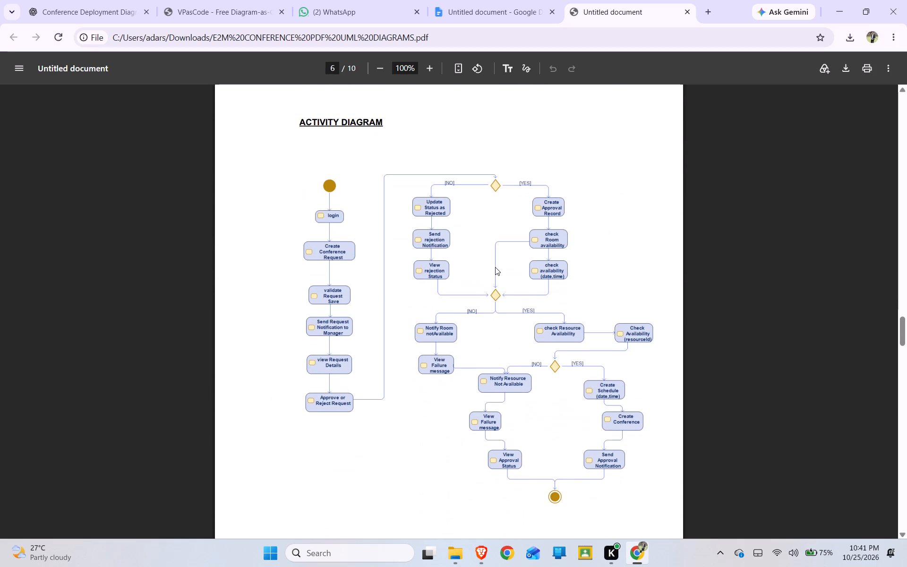
{"action": "scroll", "coordinate": [495, 267], "scroll_direction": "down", "scroll_amount": 1}
Minimize the Chrome window showing the PDF and the File Explorer window showing the Downloads folder.
{"action": "left_click", "coordinate": [824, 9]}
{"action": "left_click", "coordinate": [834, 17]}
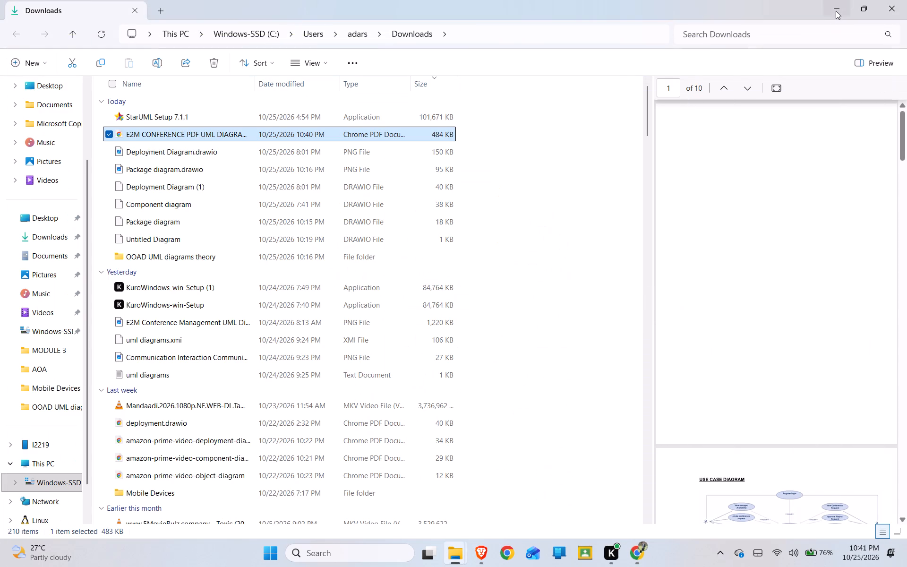
{"action": "left_click", "coordinate": [836, 11]}
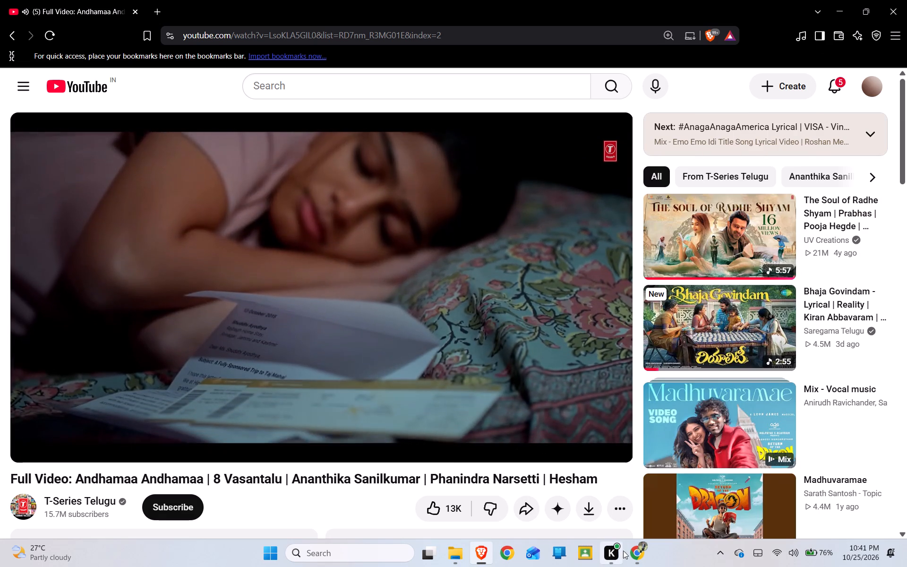
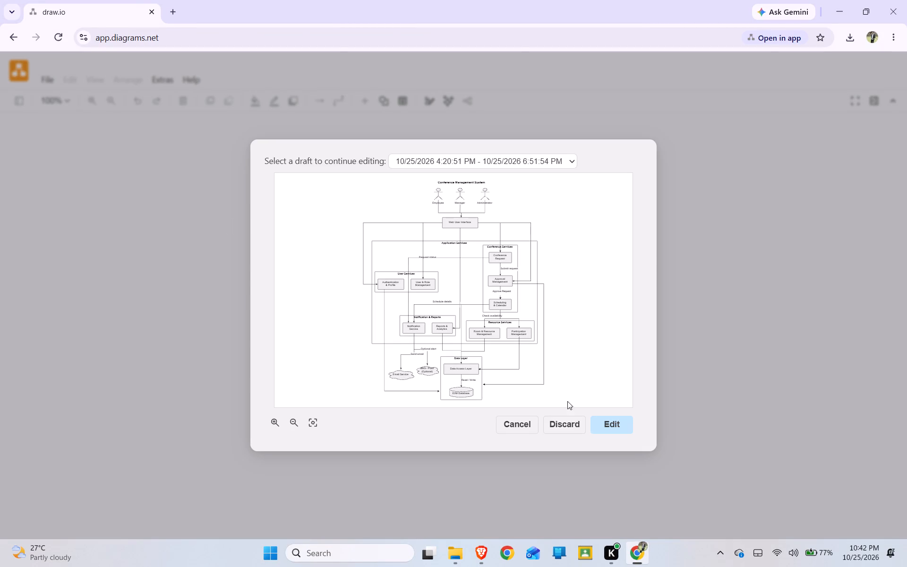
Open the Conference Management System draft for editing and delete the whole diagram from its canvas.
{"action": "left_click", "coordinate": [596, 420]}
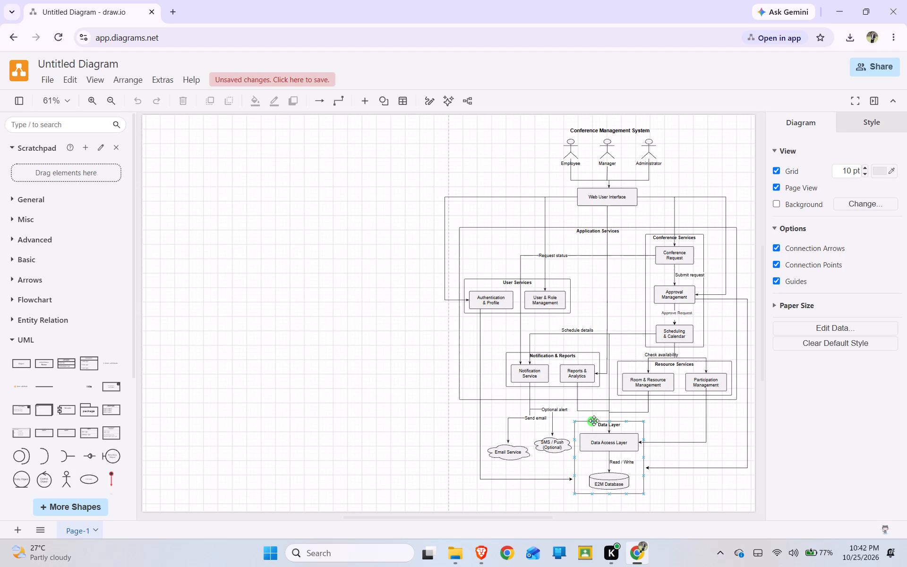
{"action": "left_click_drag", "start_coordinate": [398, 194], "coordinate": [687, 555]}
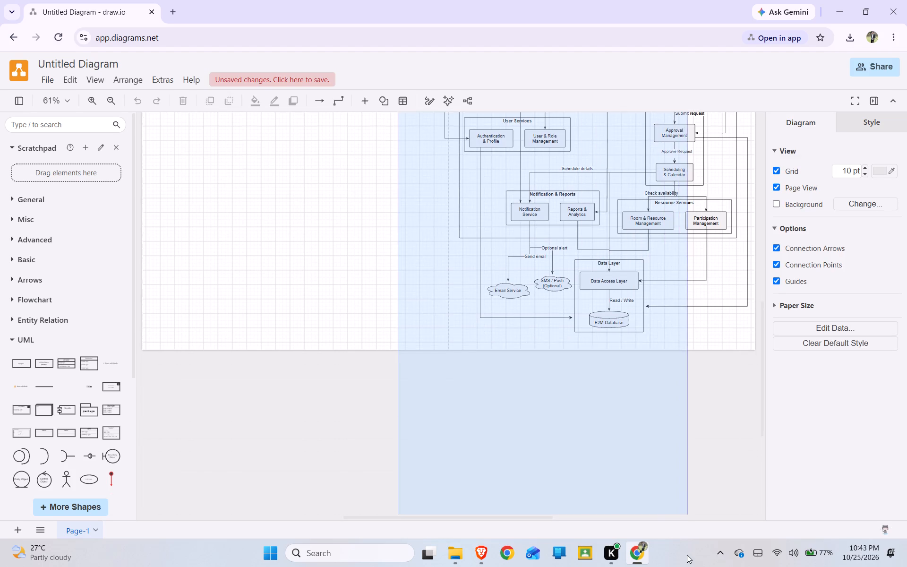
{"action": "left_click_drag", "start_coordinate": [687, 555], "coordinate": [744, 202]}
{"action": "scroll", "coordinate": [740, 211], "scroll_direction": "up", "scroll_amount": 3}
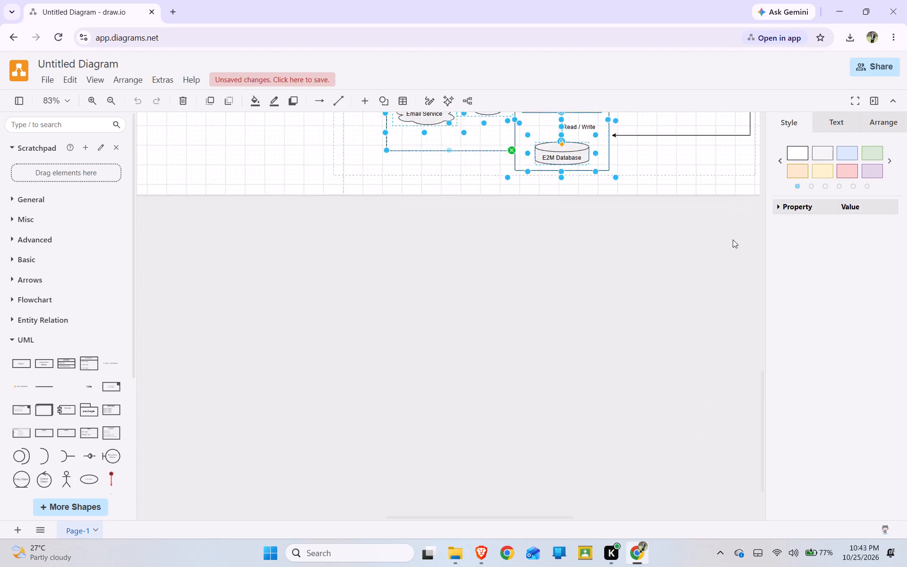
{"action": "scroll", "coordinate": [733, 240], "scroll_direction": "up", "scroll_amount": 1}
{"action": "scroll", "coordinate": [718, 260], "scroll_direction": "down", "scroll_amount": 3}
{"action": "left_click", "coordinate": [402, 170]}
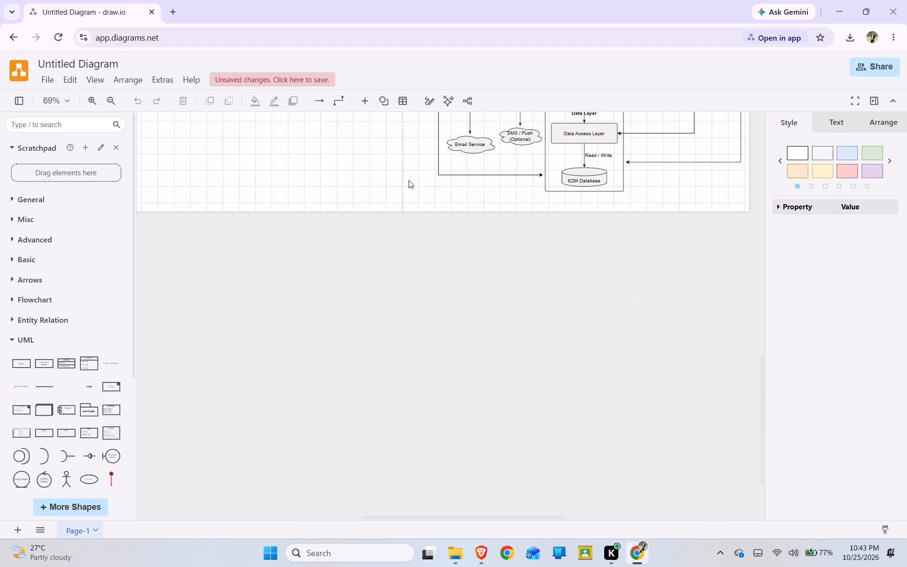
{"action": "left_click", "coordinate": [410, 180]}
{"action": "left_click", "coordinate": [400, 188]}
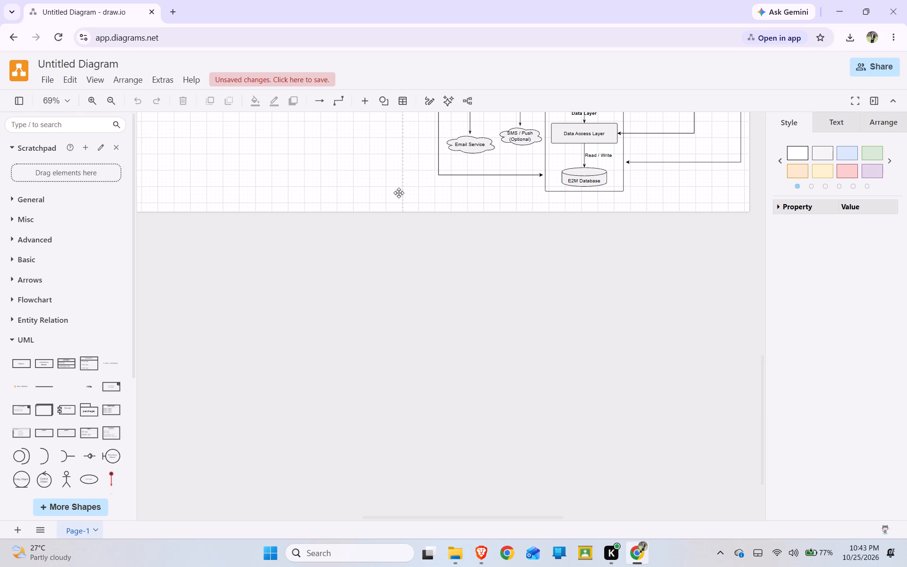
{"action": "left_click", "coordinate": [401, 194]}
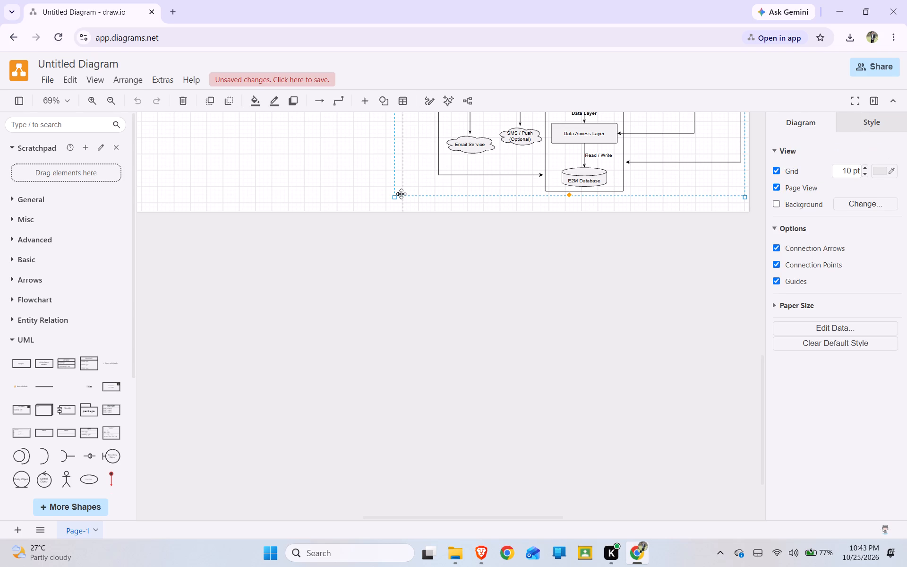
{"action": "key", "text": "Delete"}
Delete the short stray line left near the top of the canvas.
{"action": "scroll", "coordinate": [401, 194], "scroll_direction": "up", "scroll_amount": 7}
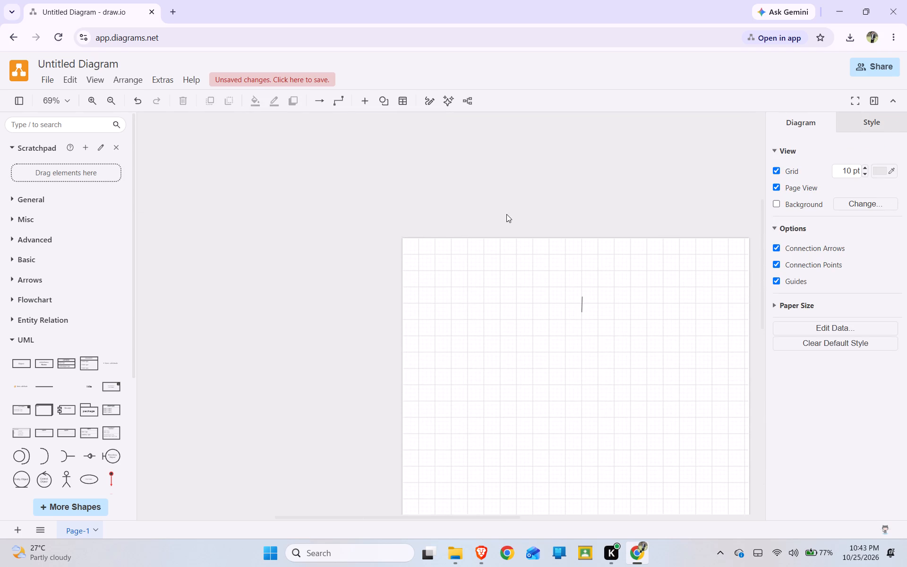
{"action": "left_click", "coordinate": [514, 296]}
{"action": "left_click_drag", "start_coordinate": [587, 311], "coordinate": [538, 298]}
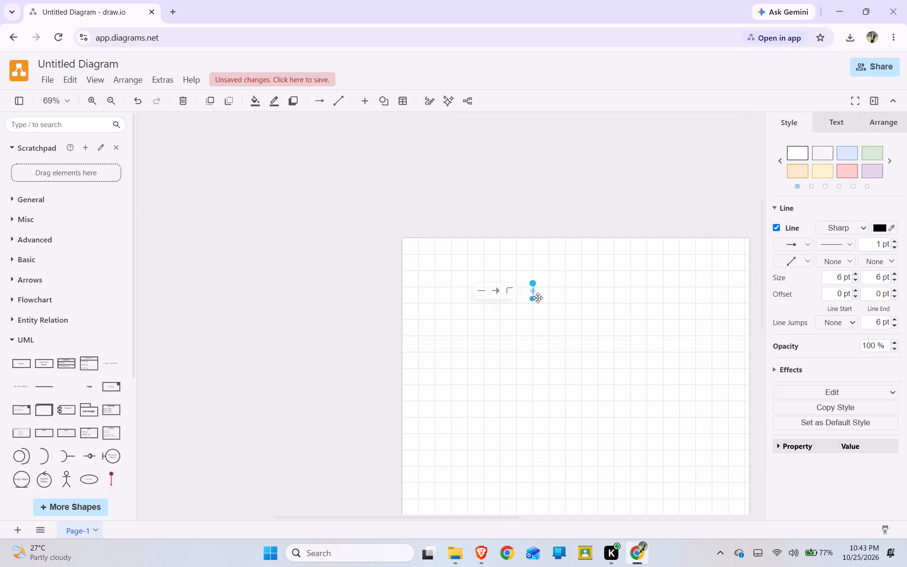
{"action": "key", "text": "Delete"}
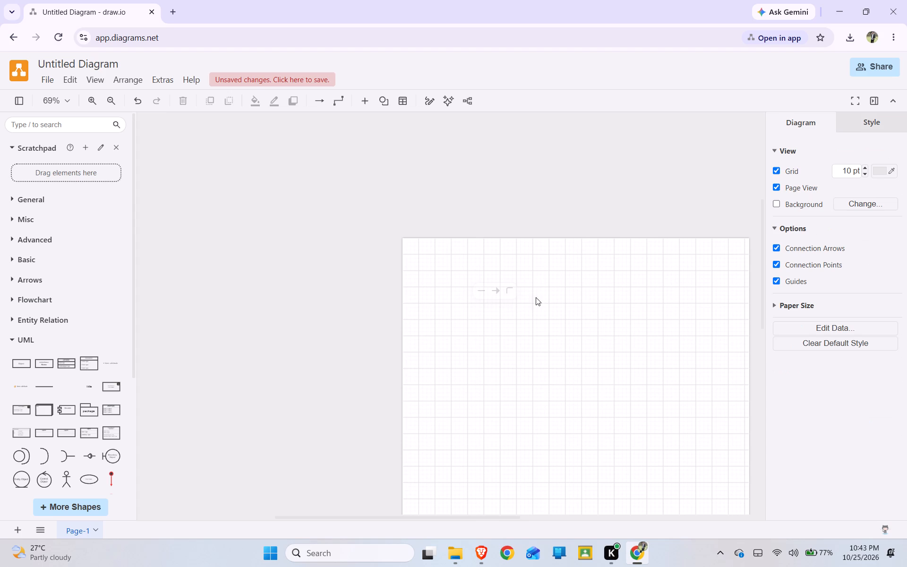
Import the "Component diagram" DRAWIO file from the device's Downloads folder to check it, and clear it from the canvas.
{"action": "left_click", "coordinate": [41, 84]}
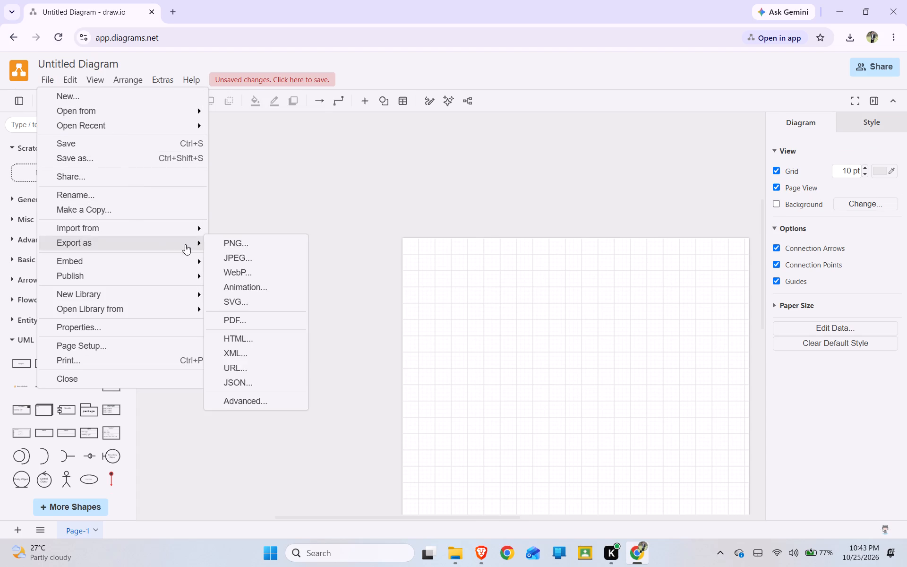
{"action": "left_click", "coordinate": [257, 303]}
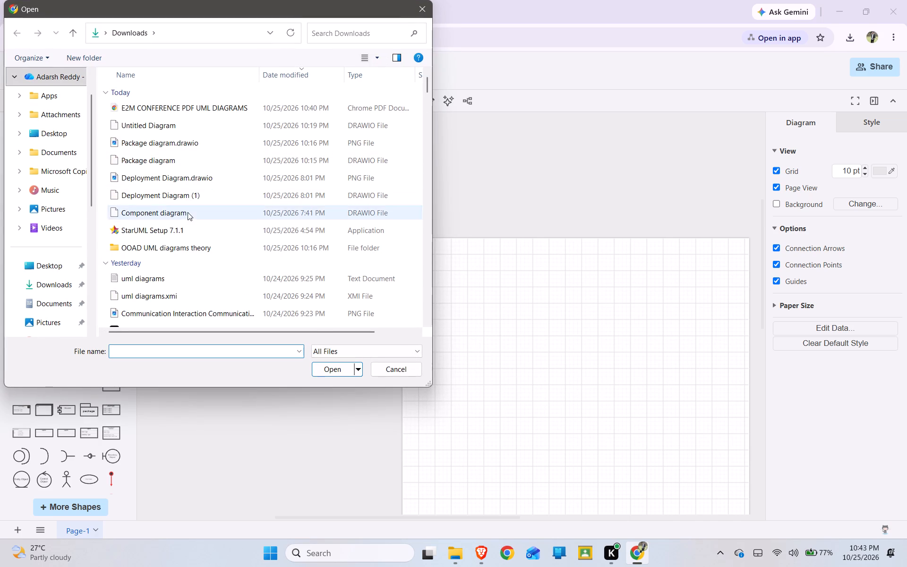
{"action": "left_click", "coordinate": [188, 212]}
{"action": "left_click", "coordinate": [325, 363]}
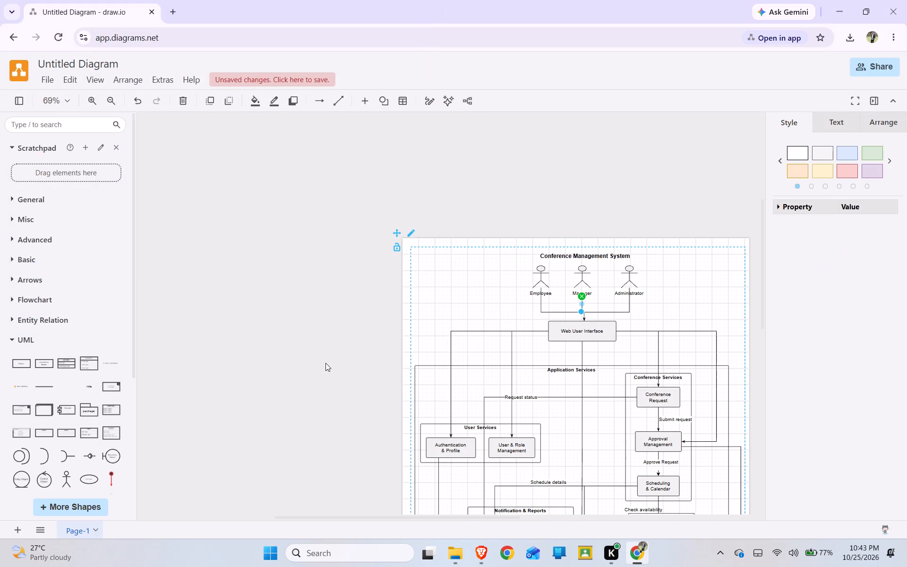
{"action": "key", "text": "Delete"}
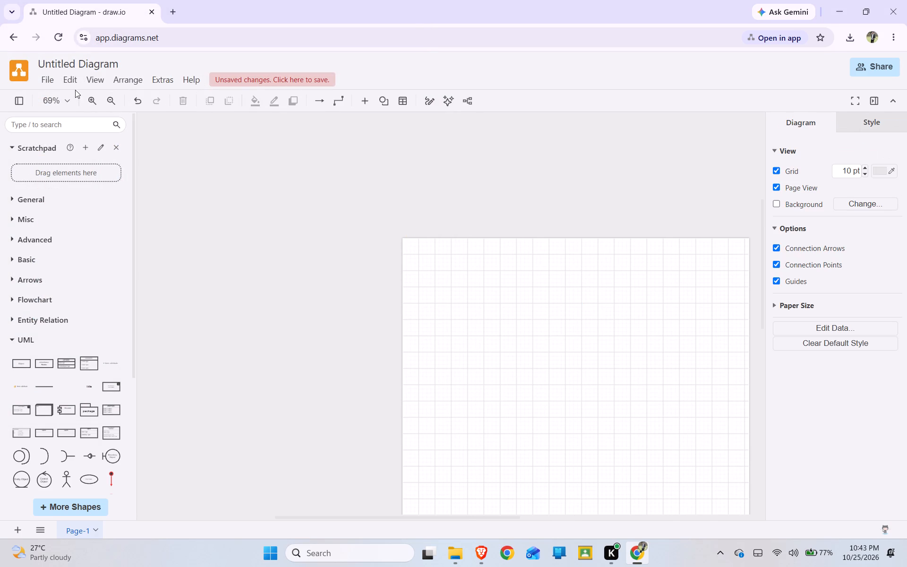
Import the "Deployment Diagram (1)" DRAWIO file from the device's Downloads folder to check it, and clear it from the canvas.
{"action": "left_click", "coordinate": [50, 81]}
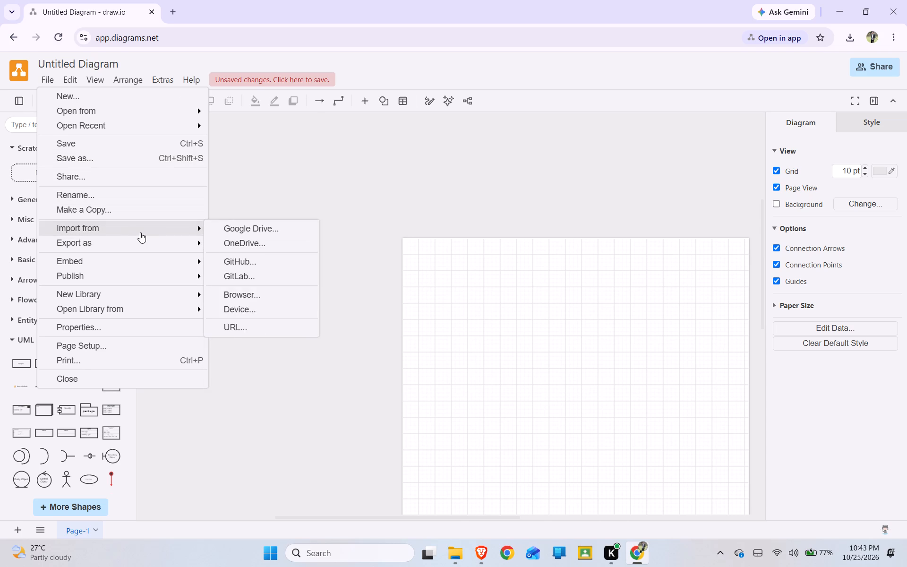
{"action": "left_click", "coordinate": [267, 304]}
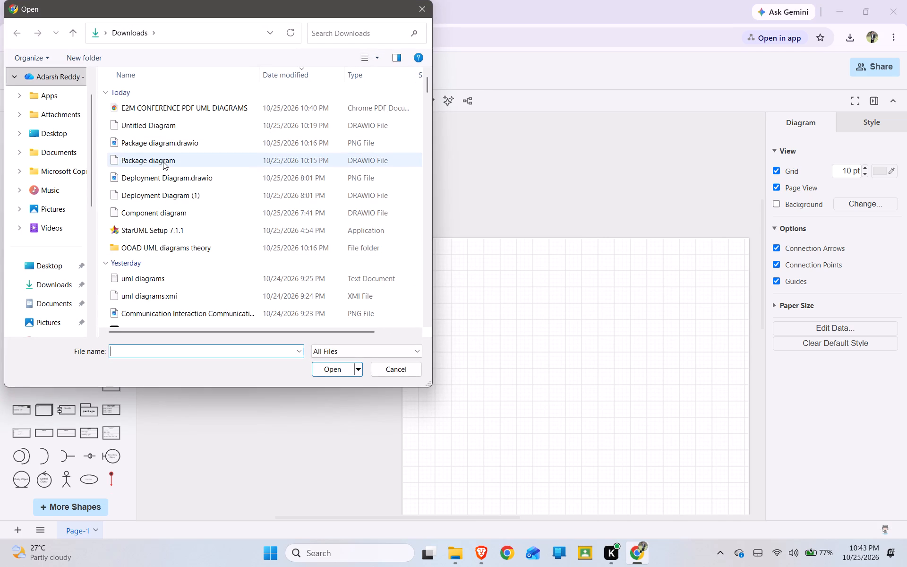
{"action": "left_click", "coordinate": [166, 189]}
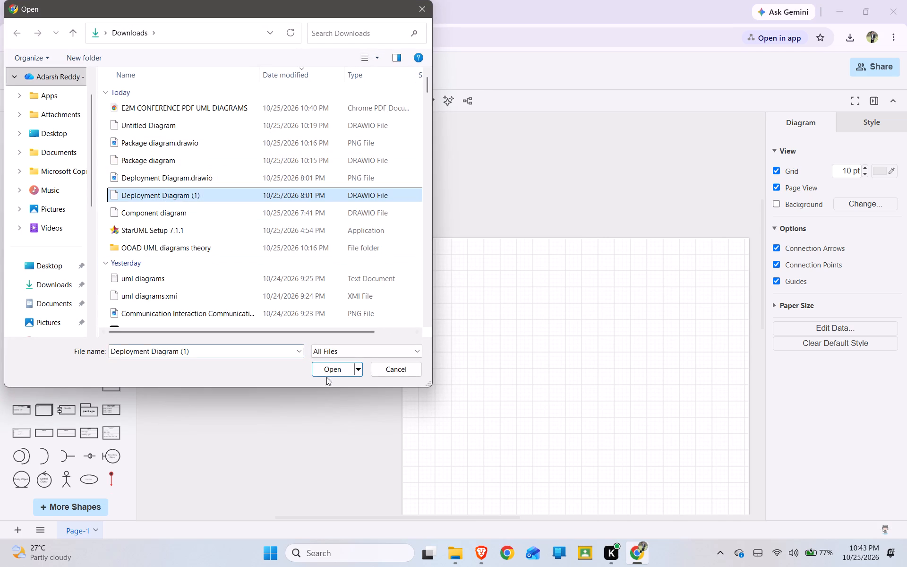
{"action": "left_click", "coordinate": [336, 376]}
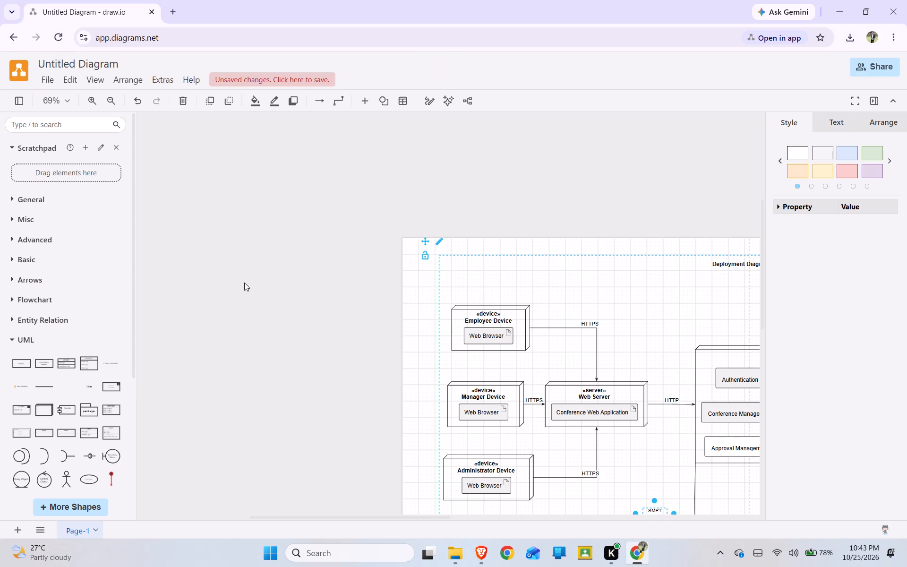
{"action": "key", "text": "Delete"}
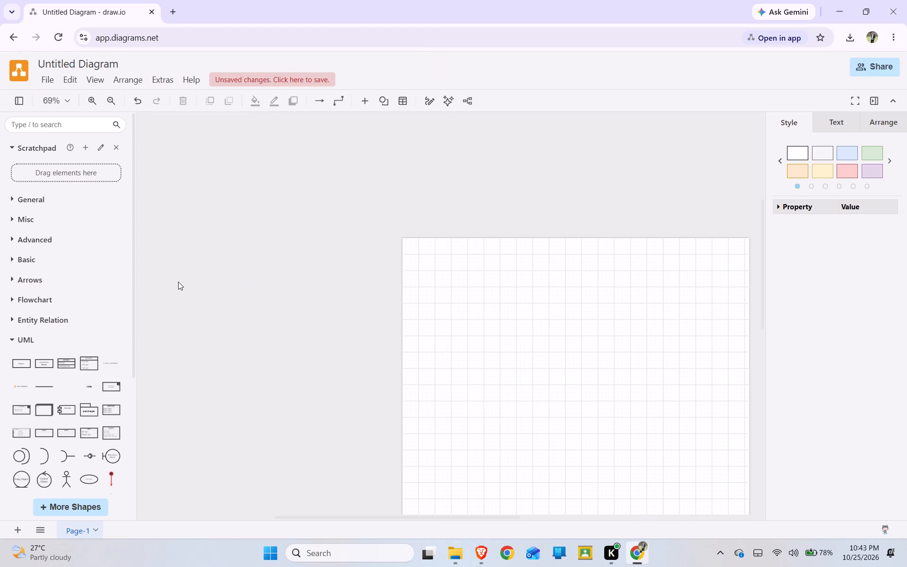
Import the "Package diagram" DRAWIO file from the device's Downloads folder to check its contents.
{"action": "left_click", "coordinate": [43, 86]}
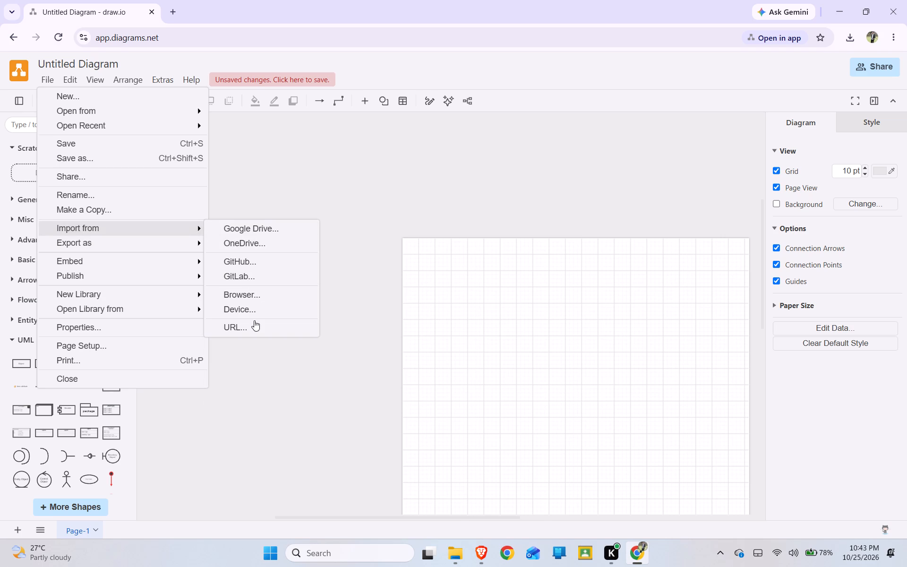
{"action": "left_click", "coordinate": [254, 310]}
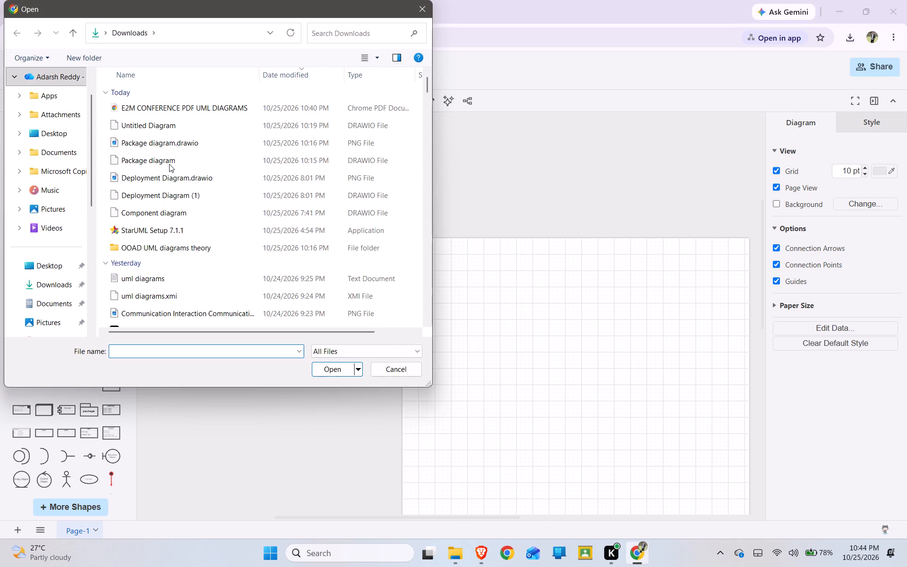
{"action": "left_click", "coordinate": [169, 164]}
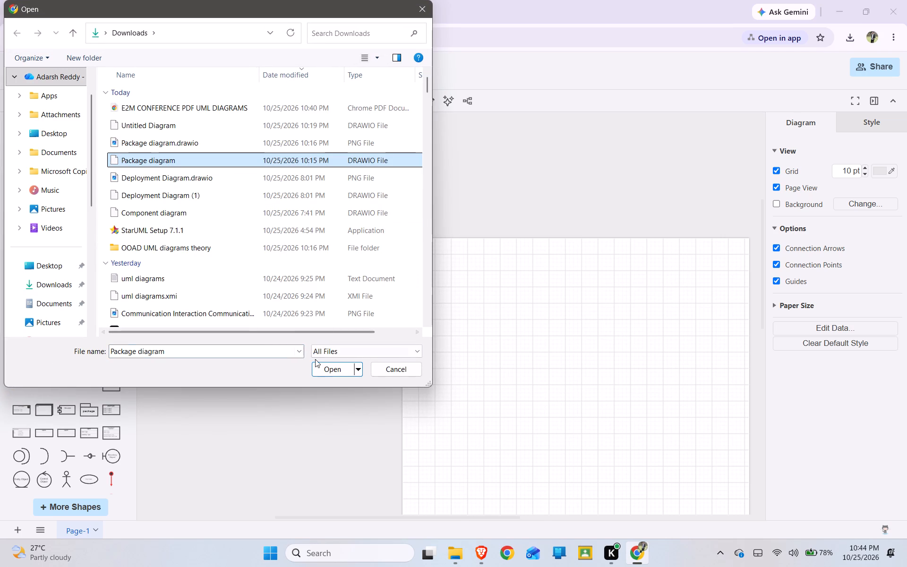
{"action": "left_click", "coordinate": [320, 366]}
{"action": "left_click", "coordinate": [286, 337]}
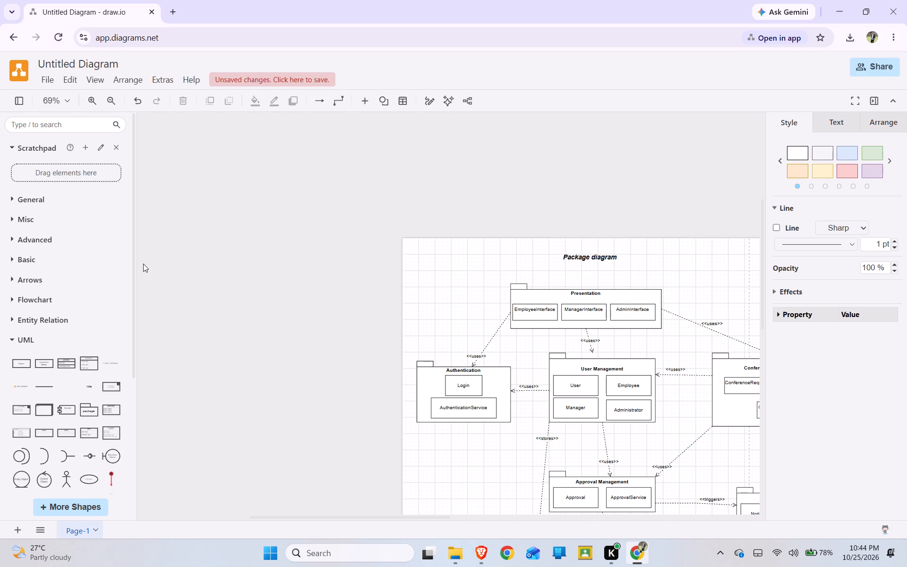
Close the draw.io browser window, leaving the site without saving the changes.
{"action": "left_click", "coordinate": [906, 0]}
{"action": "left_click", "coordinate": [480, 131]}
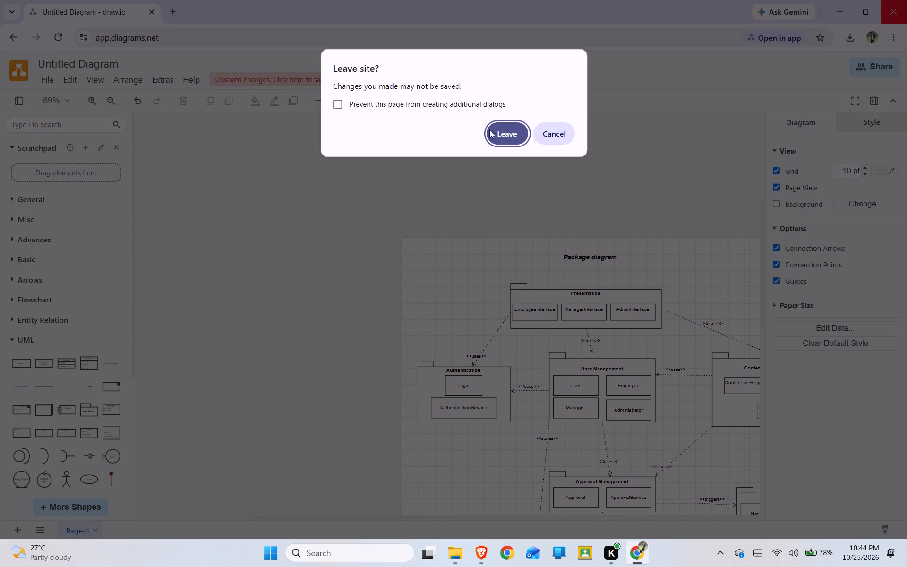
{"action": "left_click", "coordinate": [497, 130]}
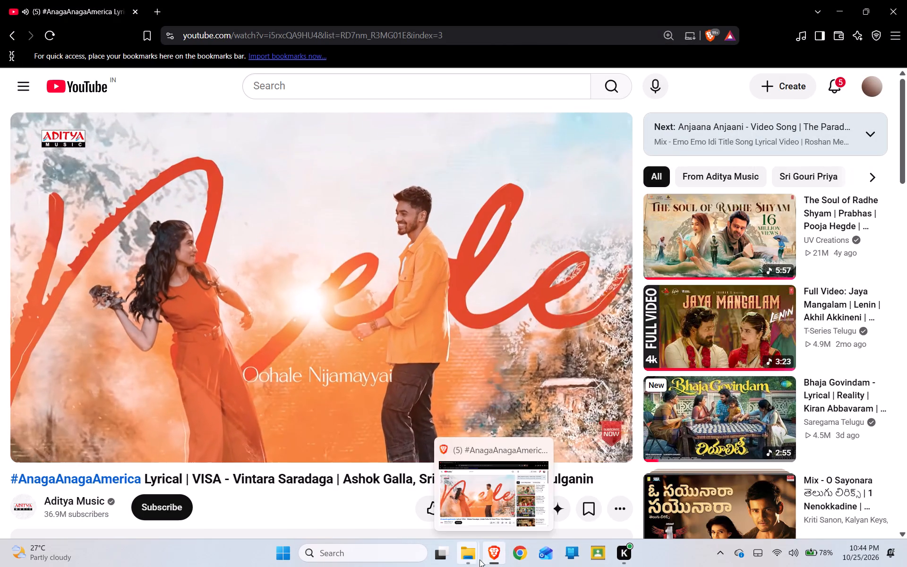
Close the two File Explorer windows showing Downloads, keeping the OOAD UML diagrams theory window open.
{"action": "left_click", "coordinate": [468, 555]}
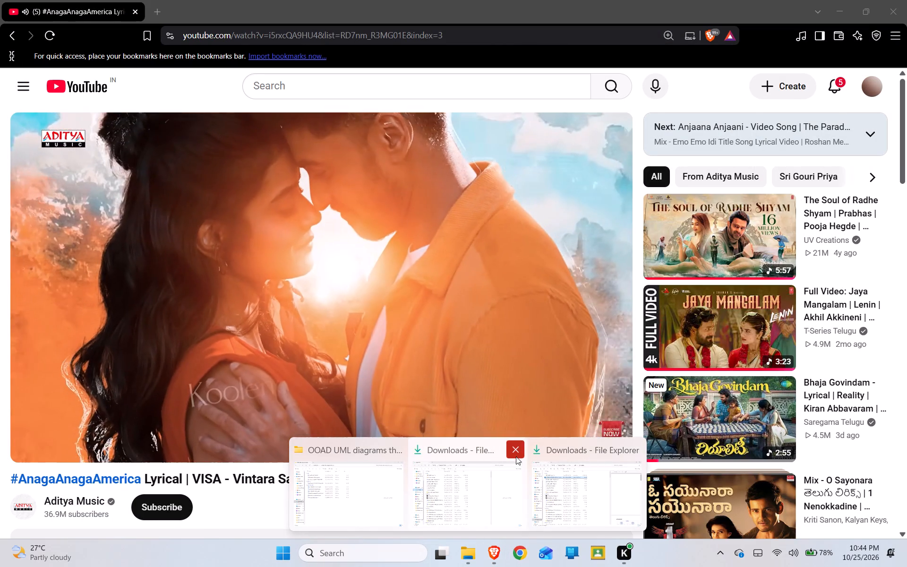
{"action": "left_click", "coordinate": [516, 456]}
{"action": "left_click", "coordinate": [572, 456]}
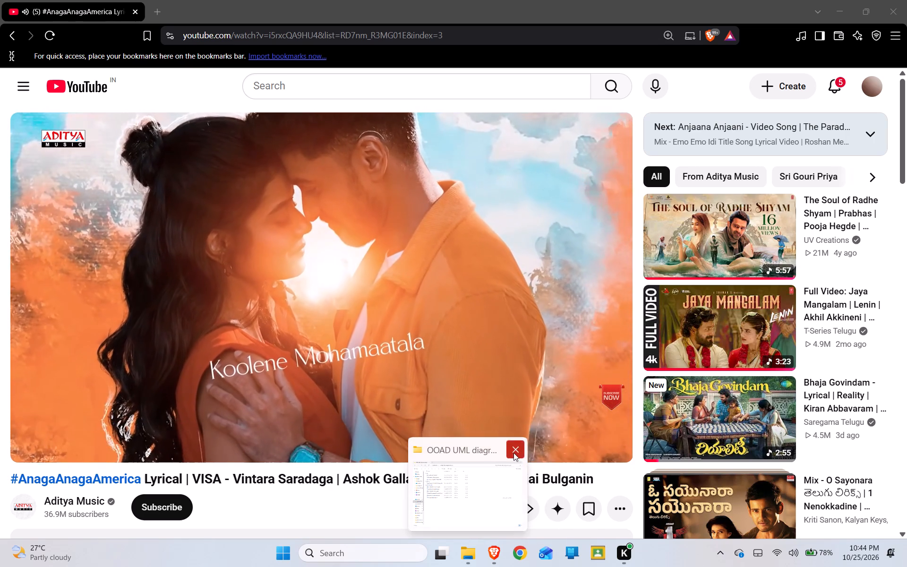
Copy the "Component diagram" and "Package diagram" DRAWIO files from Downloads into the "OOAD UML diagrams theory" folder.
{"action": "left_click", "coordinate": [473, 480]}
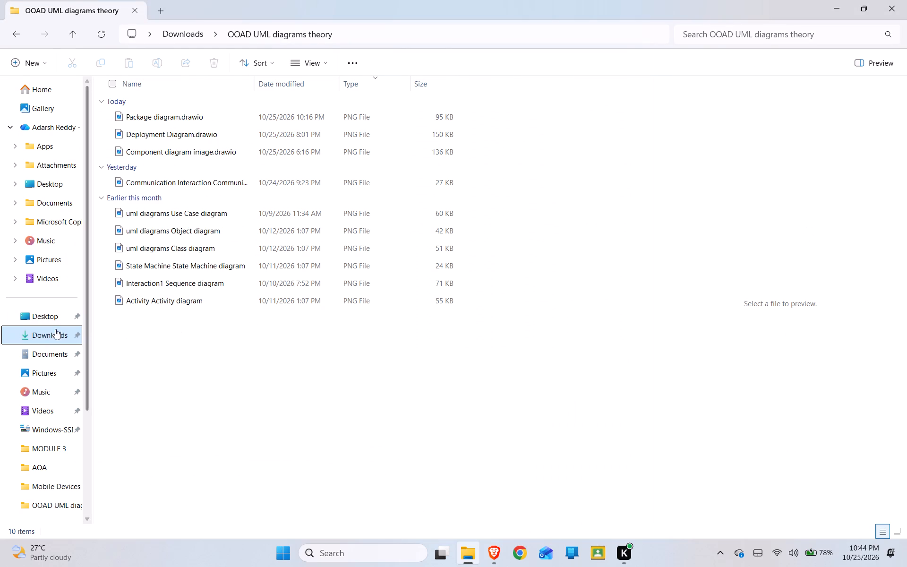
{"action": "left_click", "coordinate": [52, 336]}
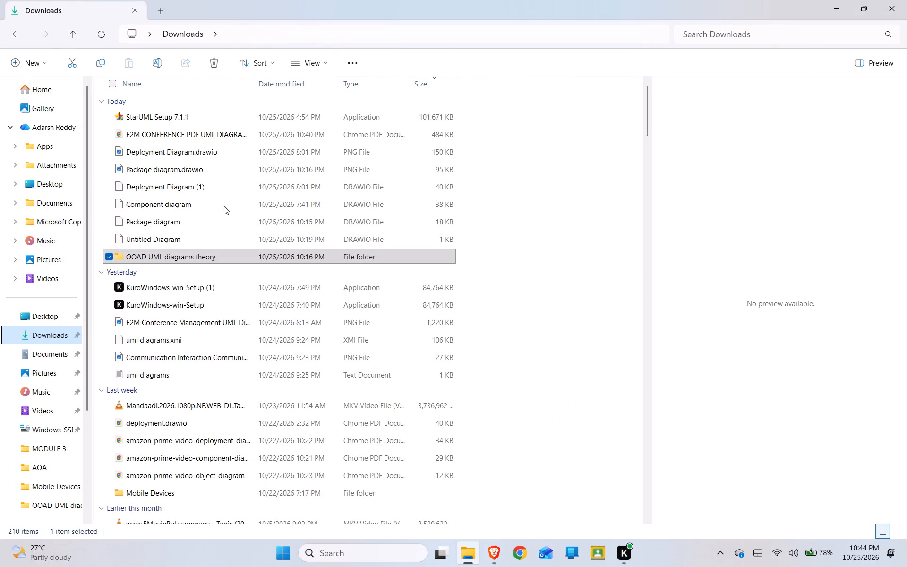
{"action": "left_click_drag", "start_coordinate": [497, 218], "coordinate": [415, 205]}
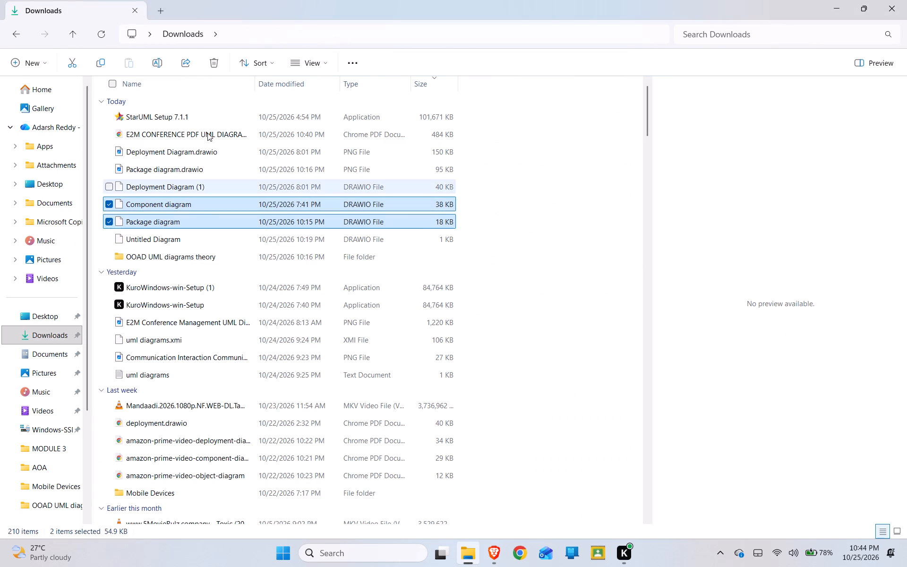
{"action": "left_click", "coordinate": [101, 61]}
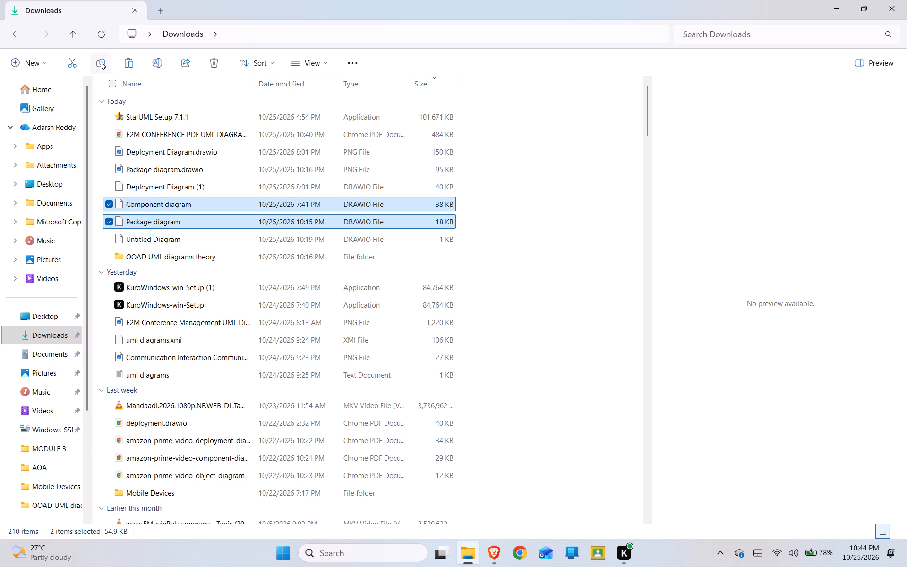
{"action": "double_click", "coordinate": [189, 258]}
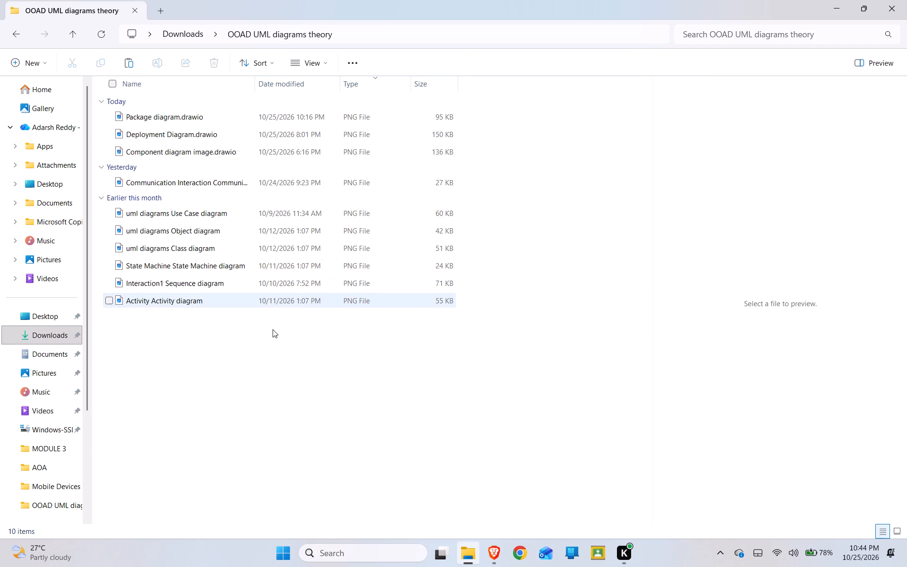
{"action": "key", "text": "ctrl+v"}
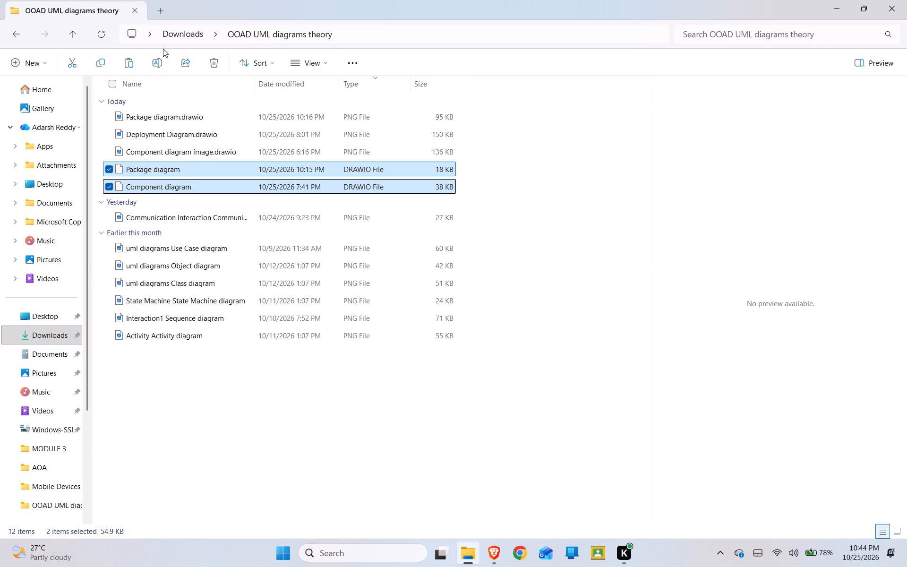
Copy the "Deployment Diagram (1)", "Component diagram" and "Package diagram" DRAWIO files from Downloads for the "OOAD UML diagrams theory" folder and open that folder.
{"action": "left_click", "coordinate": [171, 35]}
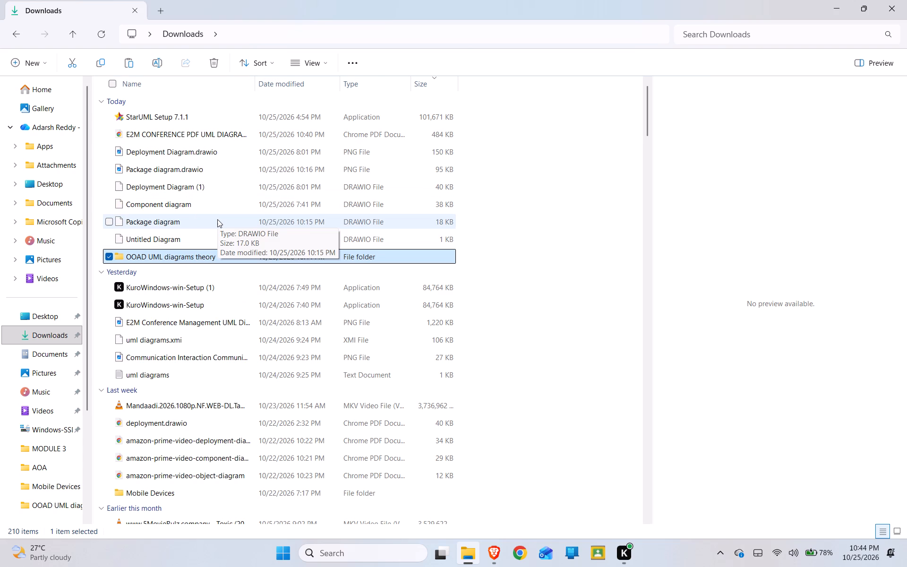
{"action": "left_click_drag", "start_coordinate": [487, 221], "coordinate": [449, 219]}
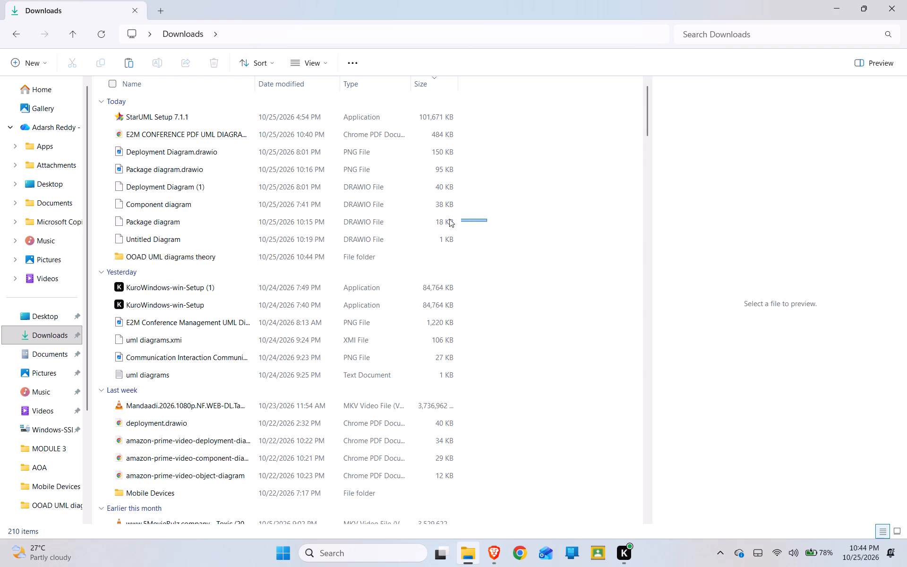
{"action": "left_click_drag", "start_coordinate": [449, 219], "coordinate": [401, 190]}
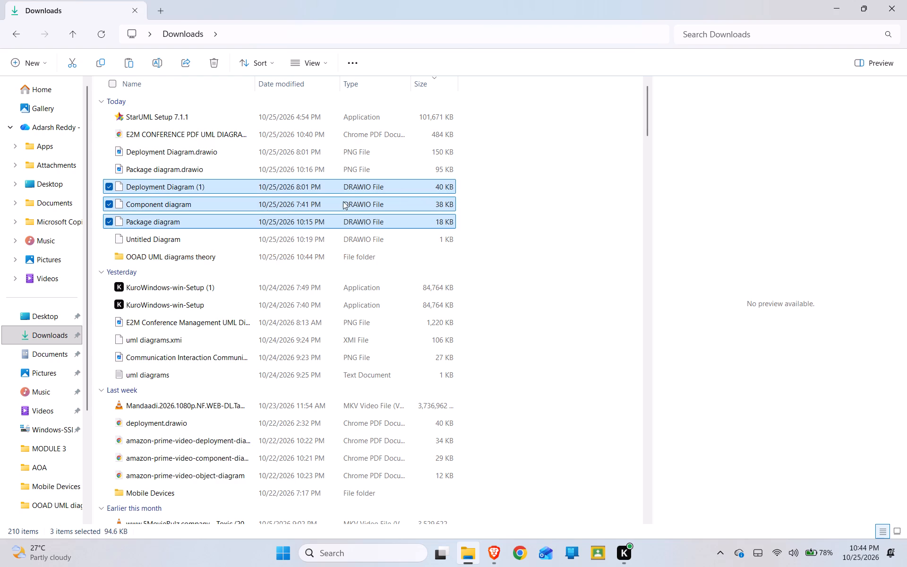
{"action": "left_click", "coordinate": [106, 61]}
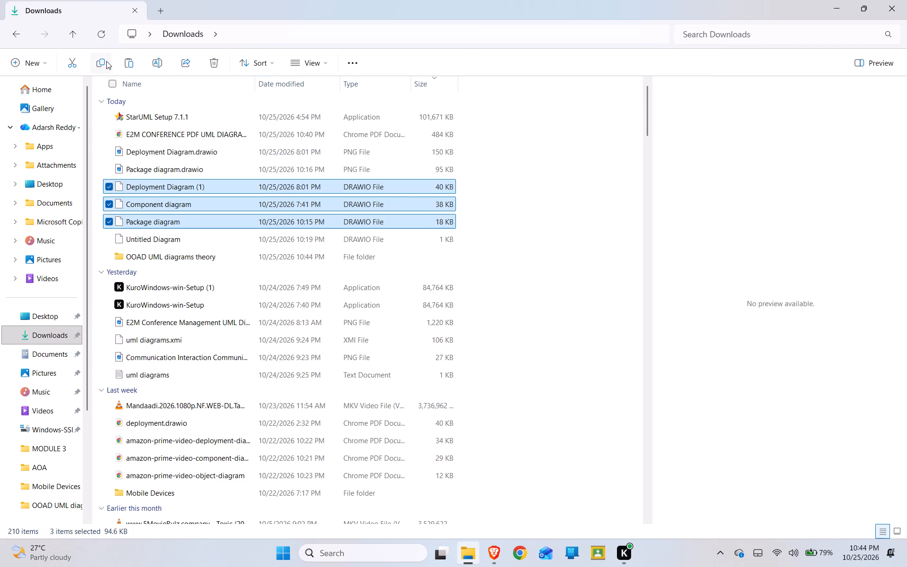
{"action": "left_click", "coordinate": [106, 61]}
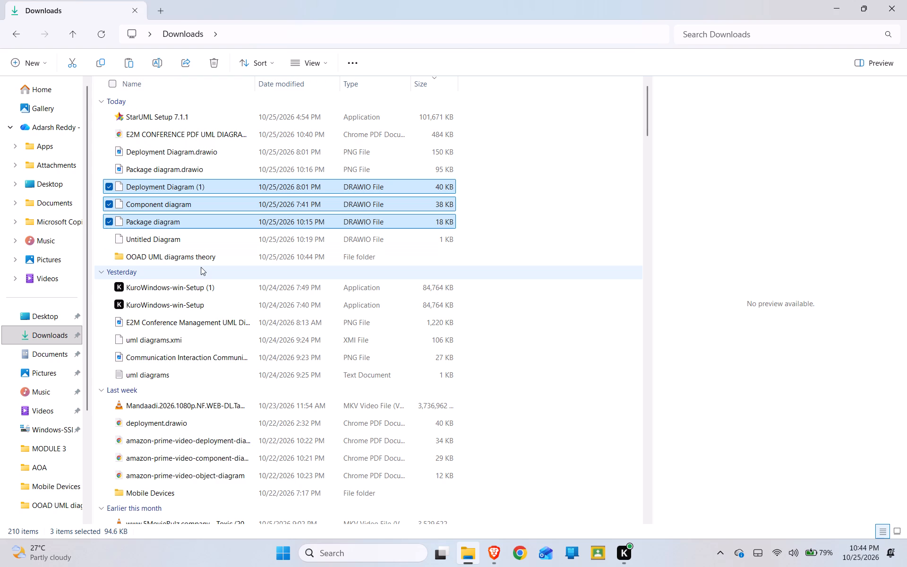
{"action": "double_click", "coordinate": [198, 258]}
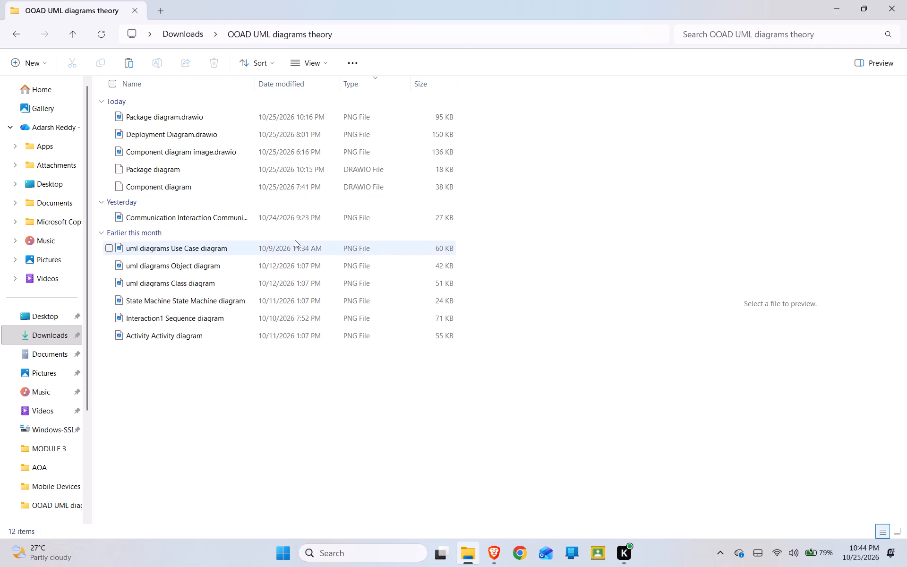
Replace the two DRAWIO files in the folder with the copied "Package diagram", "Deployment Diagram (1)" and "Component diagram" DRAWIO files.
{"action": "left_click_drag", "start_coordinate": [466, 192], "coordinate": [422, 168]}
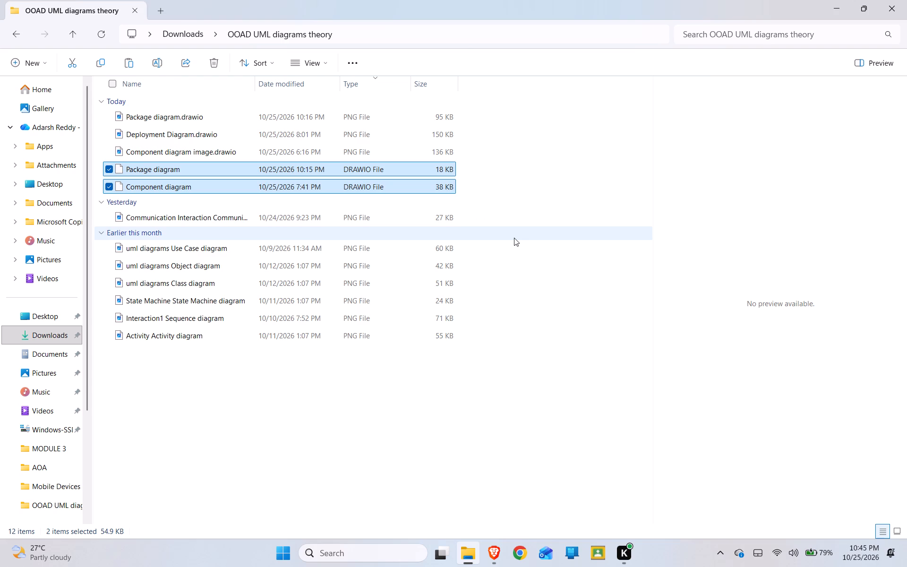
{"action": "key", "text": "Delete"}
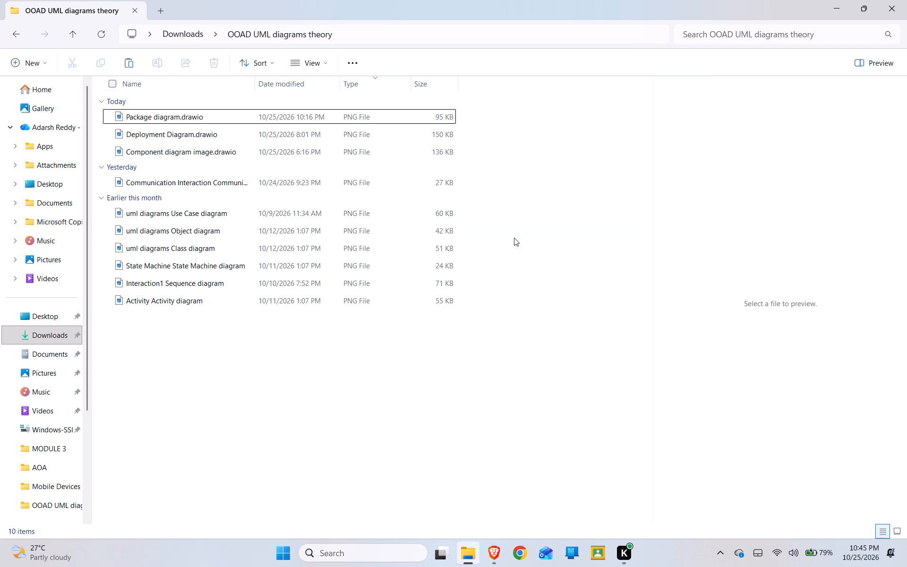
{"action": "key", "text": "ctrl+v"}
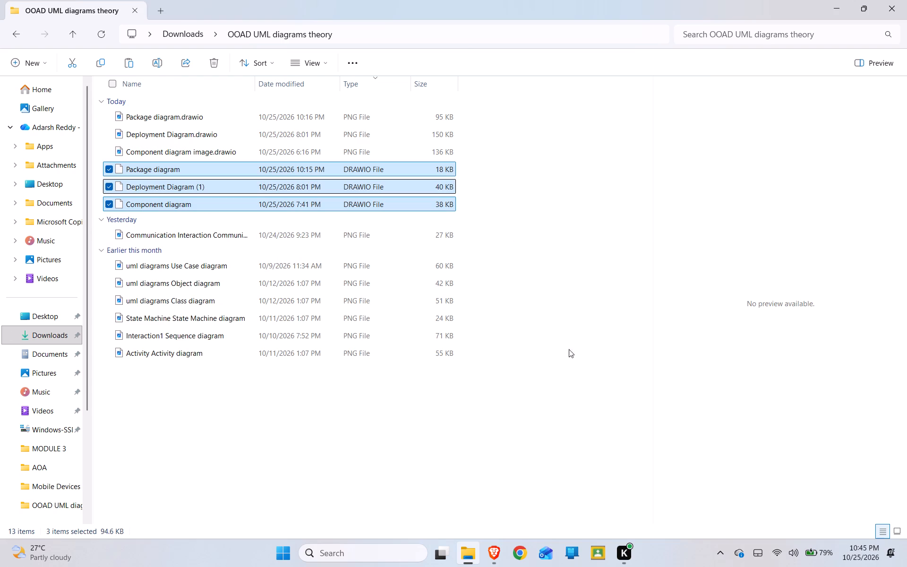
{"action": "left_click", "coordinate": [521, 404]}
{"action": "left_click", "coordinate": [521, 404]}
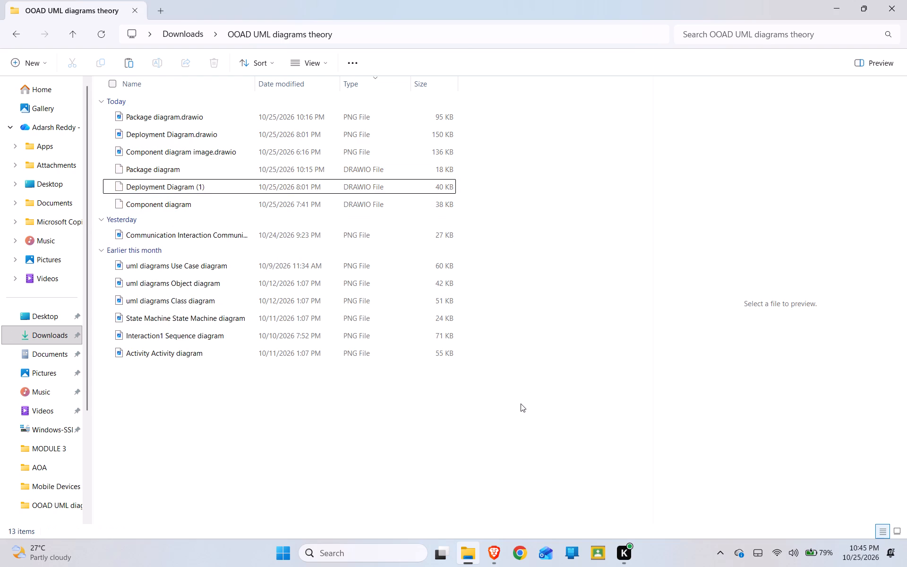
{"action": "left_click", "coordinate": [427, 420]}
Copy the "Package diagram", "Deployment Diagram (1)" and "Component diagram" DRAWIO files from the "OOAD UML diagrams theory" folder.
{"action": "left_click_drag", "start_coordinate": [491, 199], "coordinate": [423, 174]}
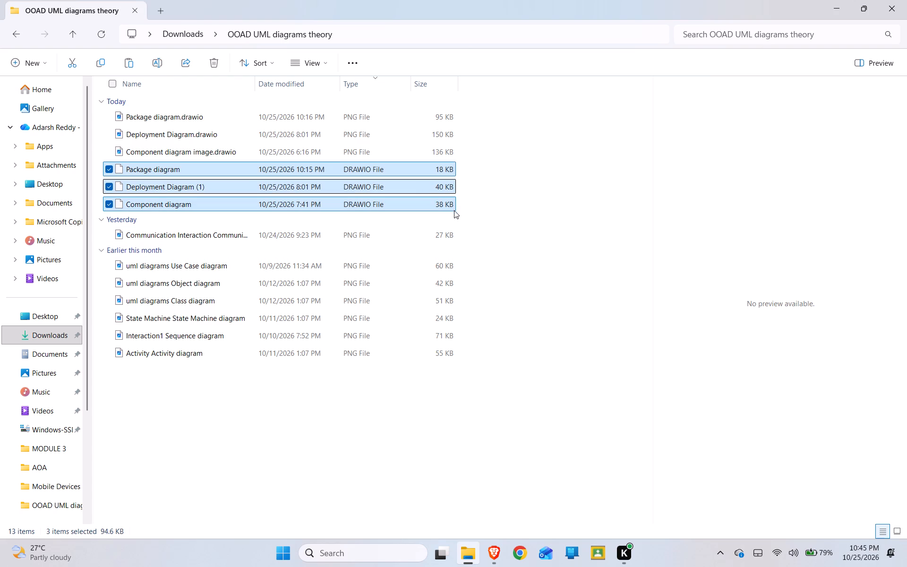
{"action": "key", "text": "ctrl+c"}
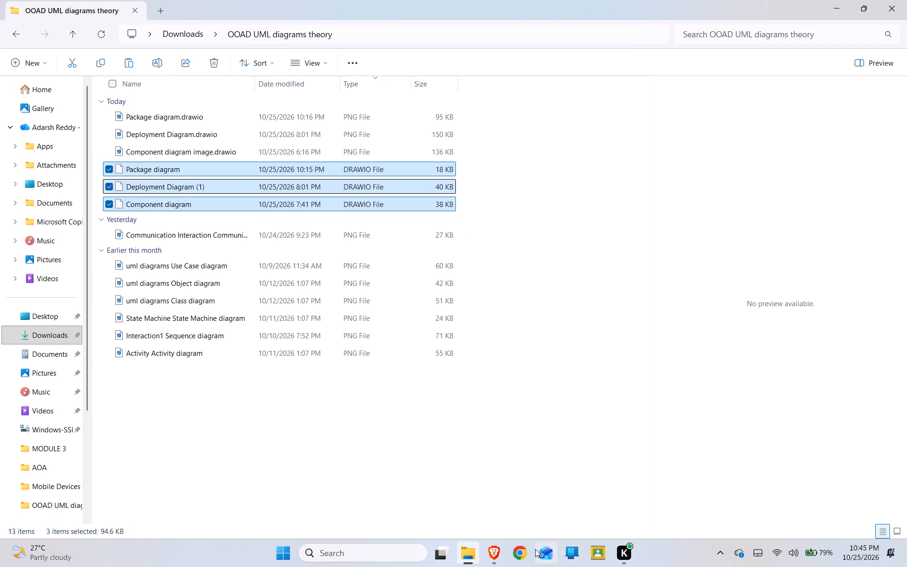
Switch to Google Chrome and choose the first personal profile, the one with the photo.
{"action": "left_click", "coordinate": [530, 547]}
{"action": "left_click", "coordinate": [296, 307]}
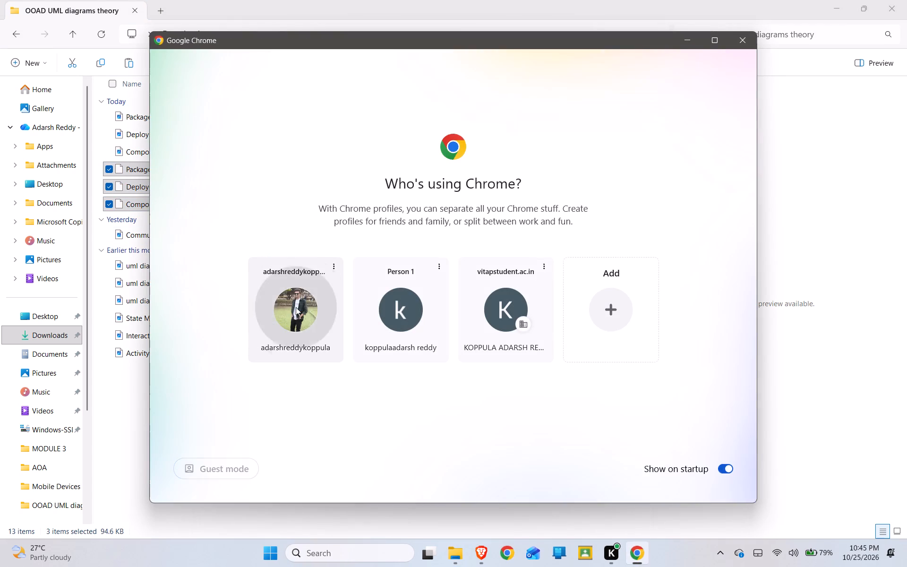
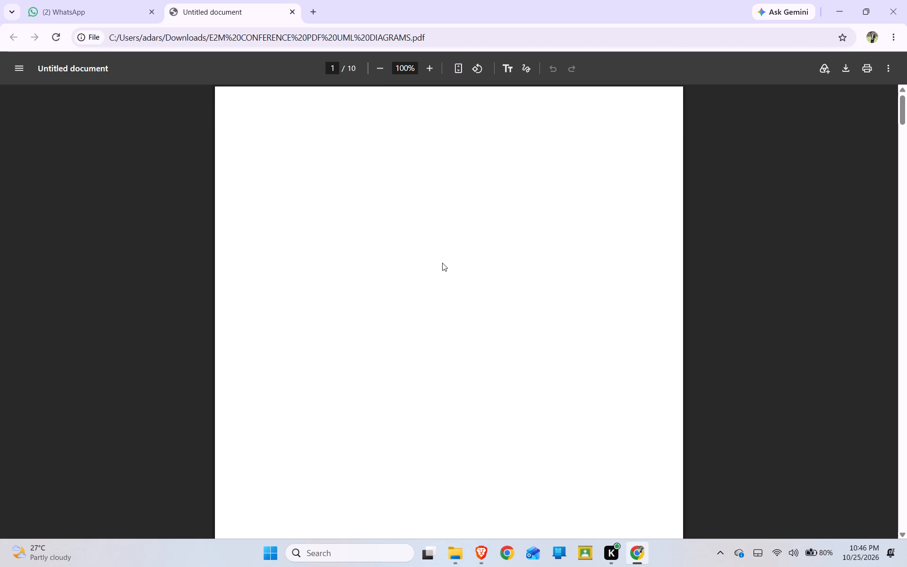
Review the use case, class, object and sequence diagram pages of the E2M CONFERENCE PDF UML DIAGRAMS file.
{"action": "scroll", "coordinate": [442, 263], "scroll_direction": "down", "scroll_amount": 6}
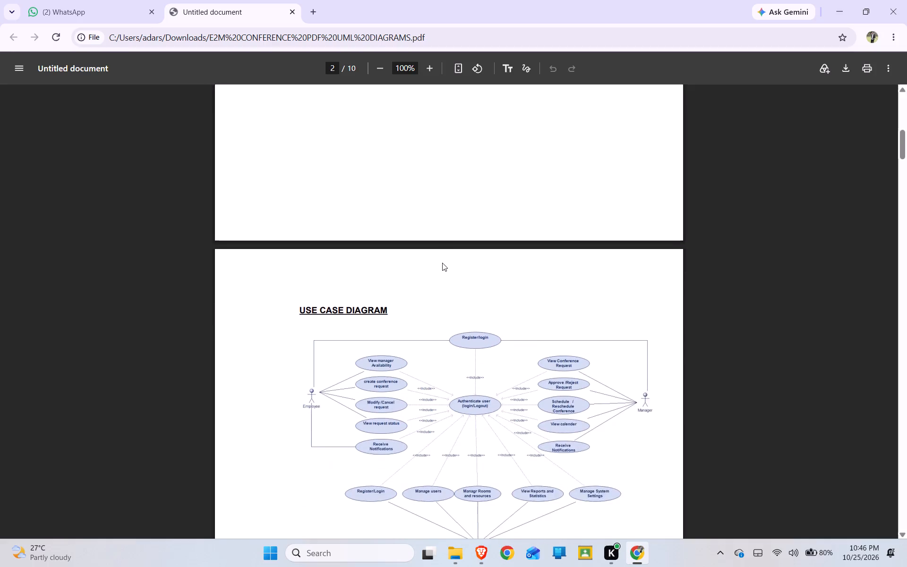
{"action": "scroll", "coordinate": [442, 263], "scroll_direction": "down", "scroll_amount": 4}
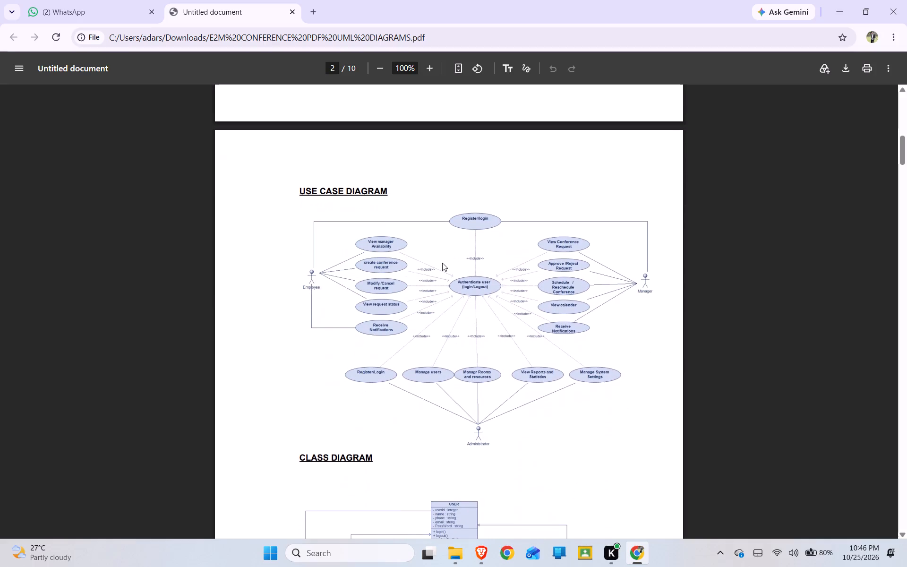
{"action": "scroll", "coordinate": [442, 263], "scroll_direction": "down", "scroll_amount": 3}
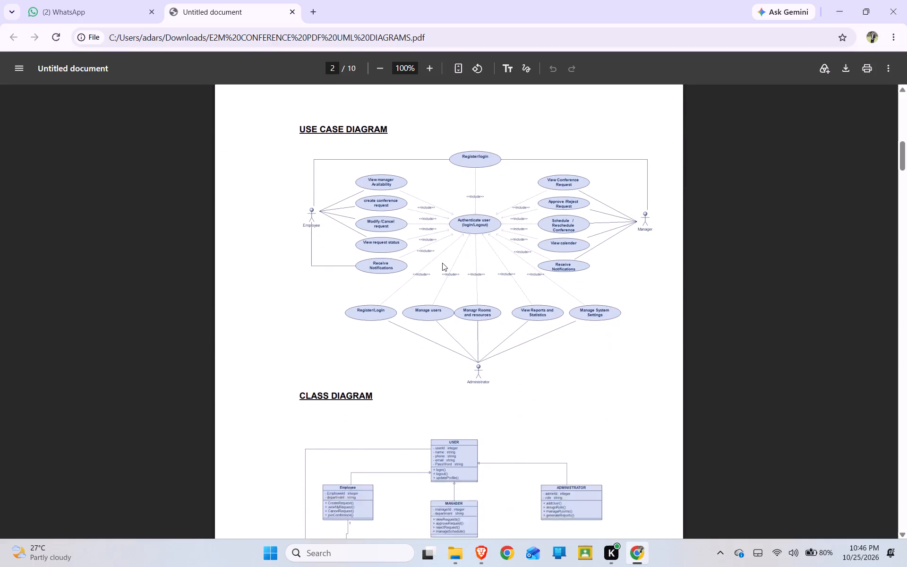
{"action": "scroll", "coordinate": [442, 263], "scroll_direction": "down", "scroll_amount": 7}
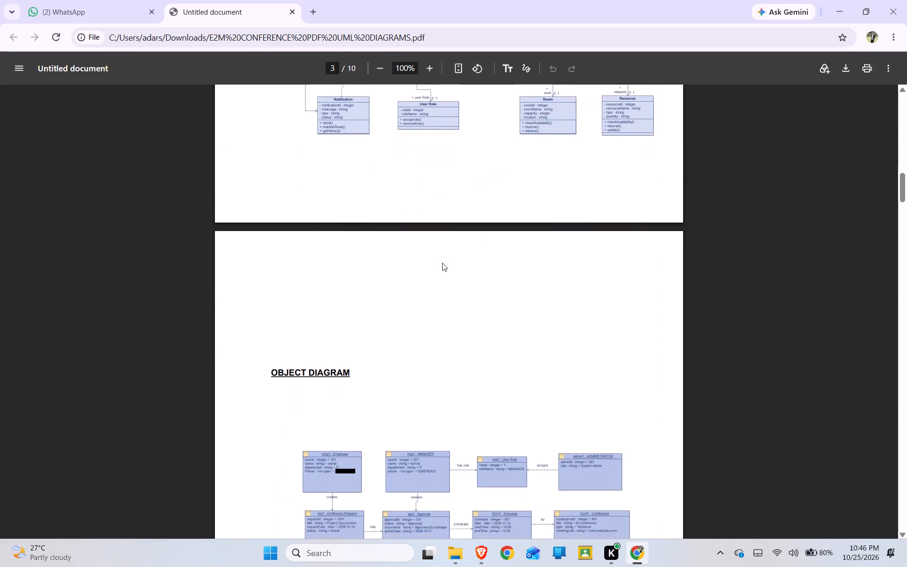
{"action": "scroll", "coordinate": [442, 263], "scroll_direction": "down", "scroll_amount": 5}
{"action": "scroll", "coordinate": [442, 263], "scroll_direction": "up", "scroll_amount": 1}
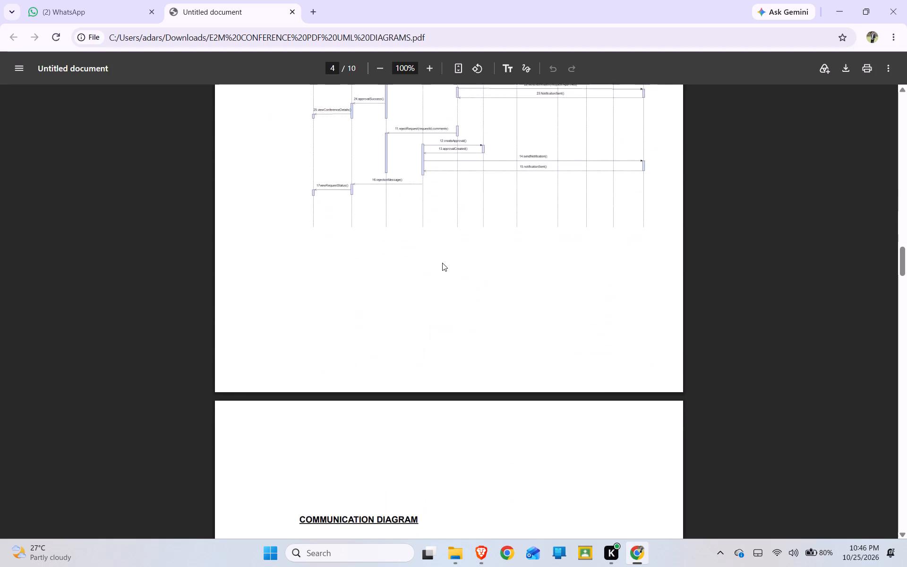
{"action": "scroll", "coordinate": [442, 263], "scroll_direction": "up", "scroll_amount": 2}
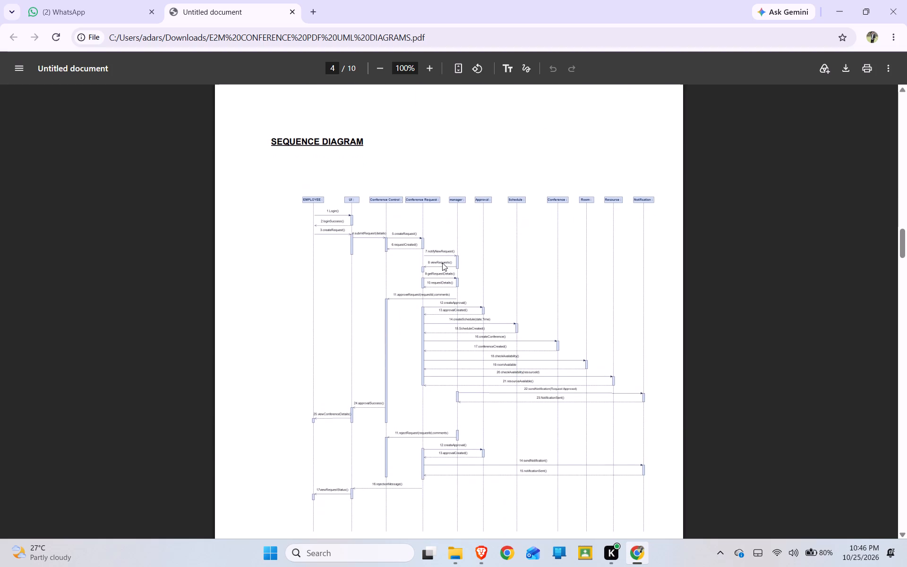
Examine the remaining PDF pages from the communication, activity and state machine diagrams through the component and package diagrams.
{"action": "scroll", "coordinate": [442, 263], "scroll_direction": "down", "scroll_amount": 10}
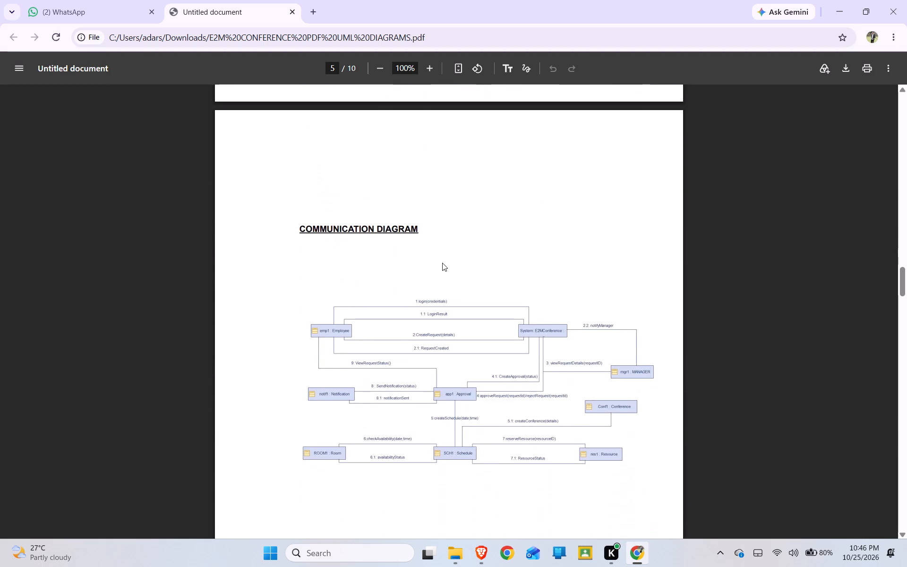
{"action": "scroll", "coordinate": [442, 263], "scroll_direction": "down", "scroll_amount": 8}
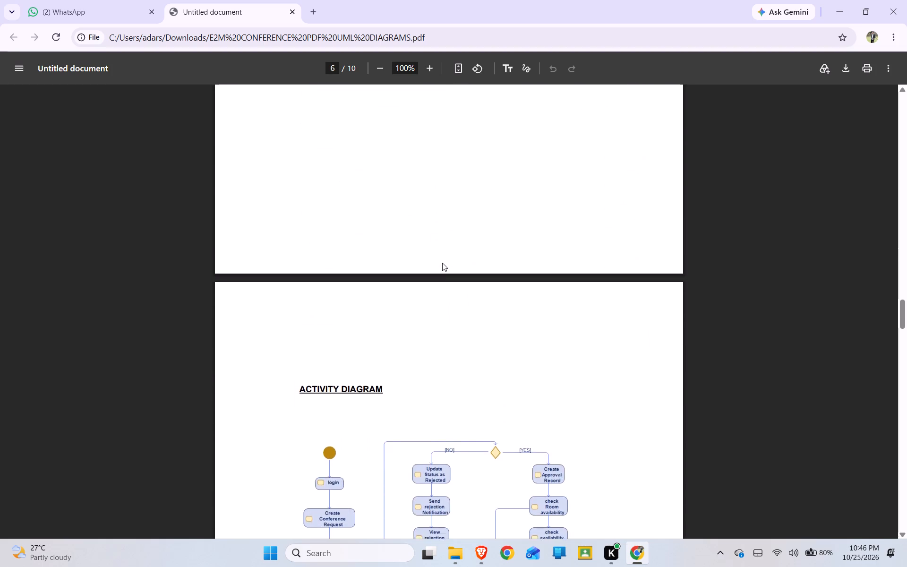
{"action": "scroll", "coordinate": [442, 263], "scroll_direction": "down", "scroll_amount": 2}
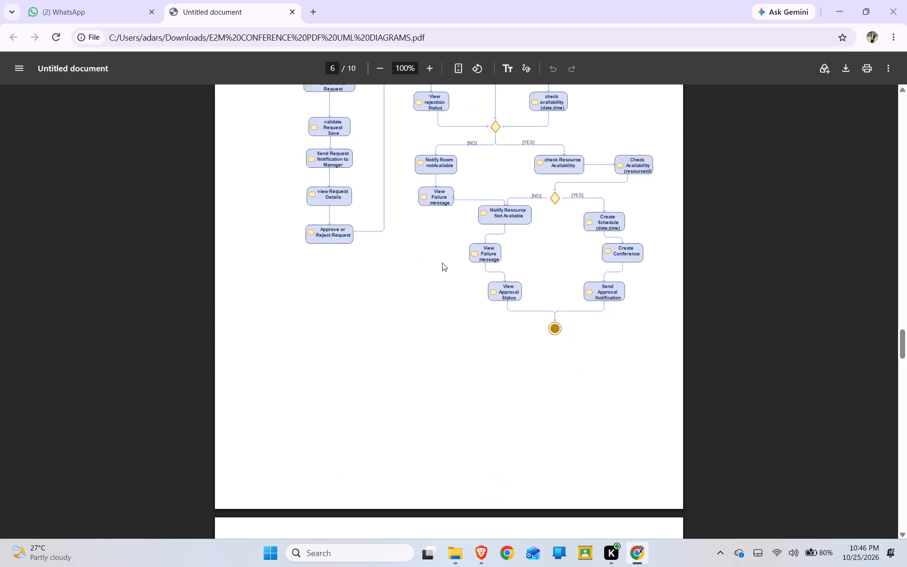
{"action": "scroll", "coordinate": [442, 263], "scroll_direction": "down", "scroll_amount": 6}
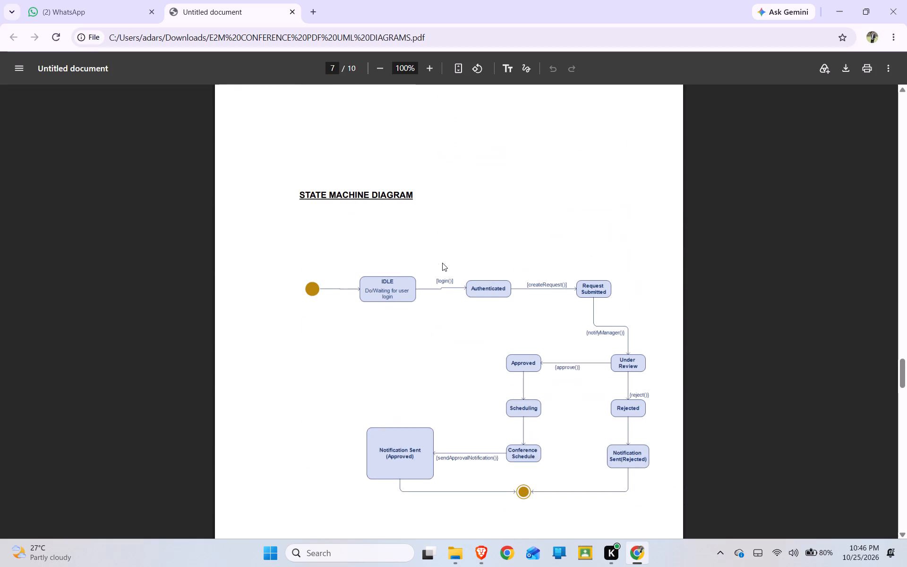
{"action": "scroll", "coordinate": [442, 263], "scroll_direction": "down", "scroll_amount": 2}
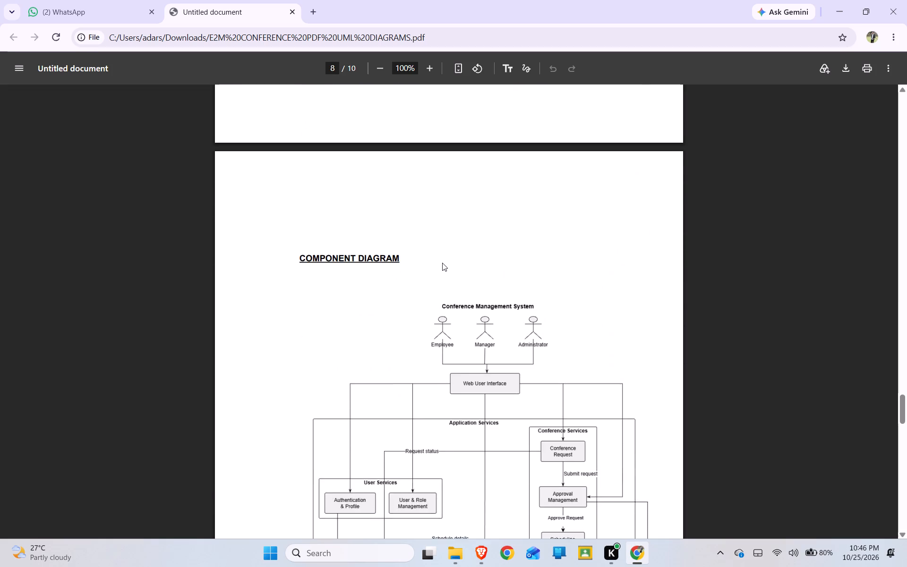
{"action": "scroll", "coordinate": [442, 263], "scroll_direction": "up", "scroll_amount": 2}
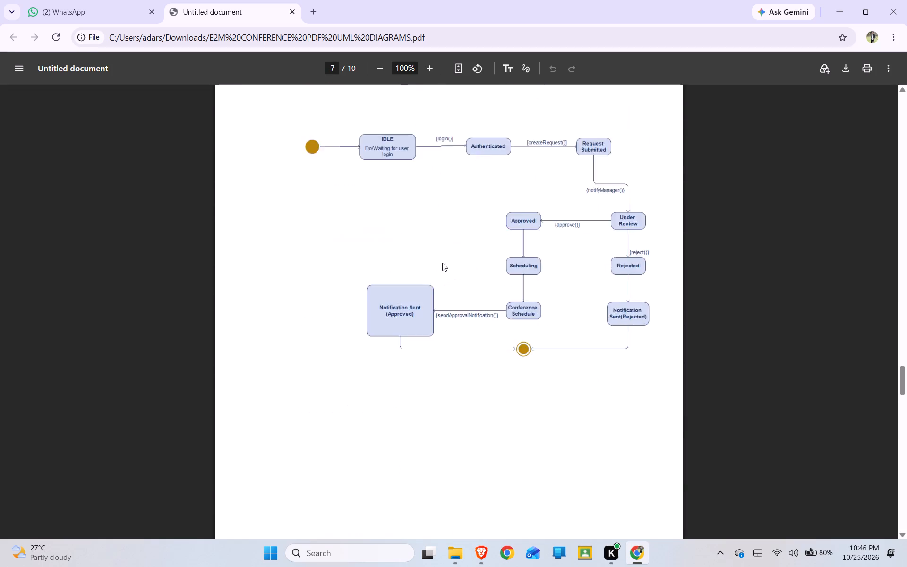
{"action": "scroll", "coordinate": [442, 263], "scroll_direction": "down", "scroll_amount": 12}
{"action": "scroll", "coordinate": [442, 263], "scroll_direction": "up", "scroll_amount": 3}
{"action": "scroll", "coordinate": [442, 263], "scroll_direction": "down", "scroll_amount": 1}
{"action": "scroll", "coordinate": [442, 263], "scroll_direction": "up", "scroll_amount": 4}
{"action": "scroll", "coordinate": [442, 263], "scroll_direction": "down", "scroll_amount": 1}
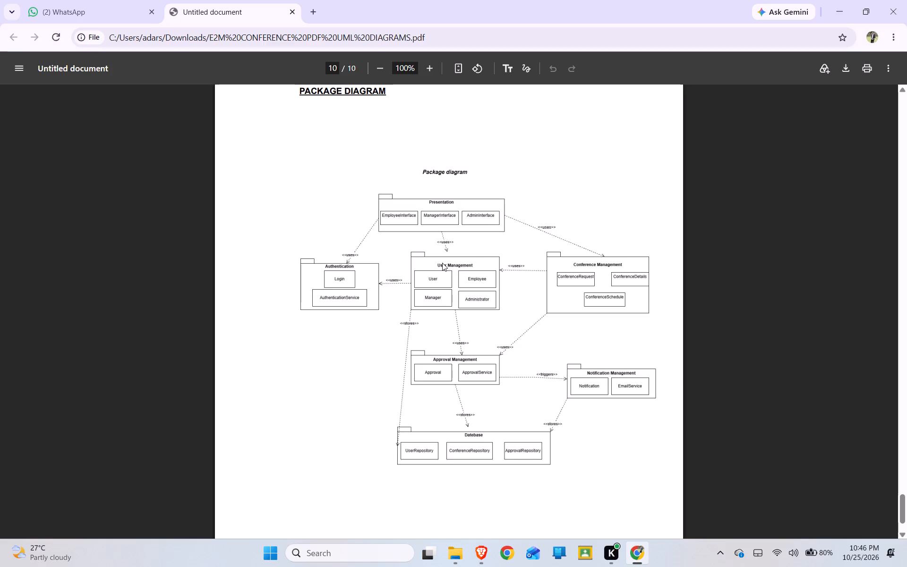
Recheck the headings and diagrams across the whole PDF, from the use case to the package diagram, ending at the first page.
{"action": "scroll", "coordinate": [442, 263], "scroll_direction": "up", "scroll_amount": 15}
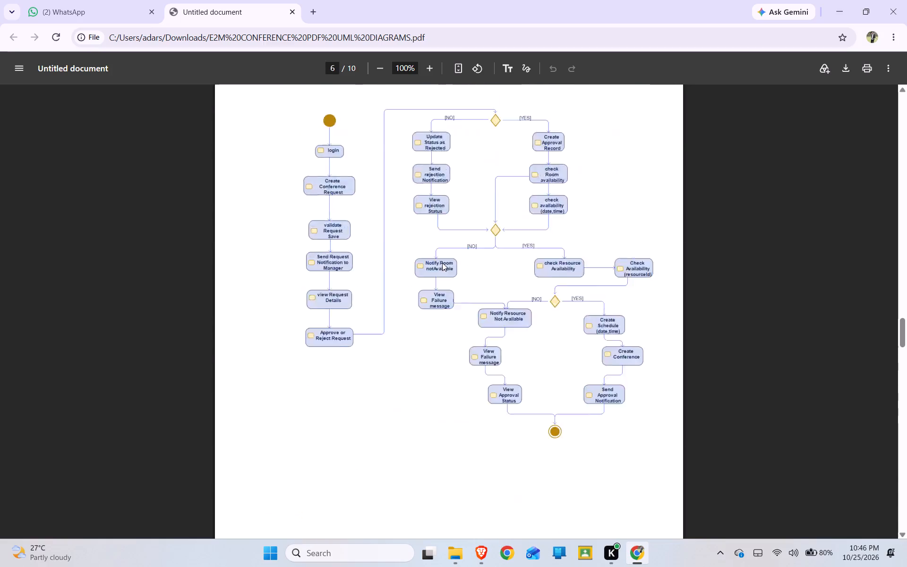
{"action": "scroll", "coordinate": [442, 263], "scroll_direction": "up", "scroll_amount": 14}
{"action": "scroll", "coordinate": [442, 263], "scroll_direction": "down", "scroll_amount": 5}
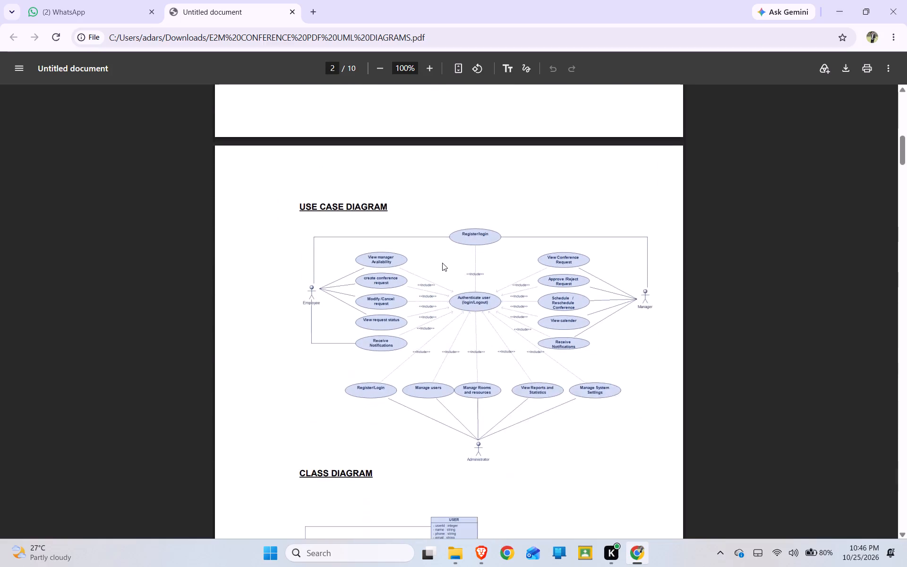
{"action": "scroll", "coordinate": [442, 263], "scroll_direction": "down", "scroll_amount": 4}
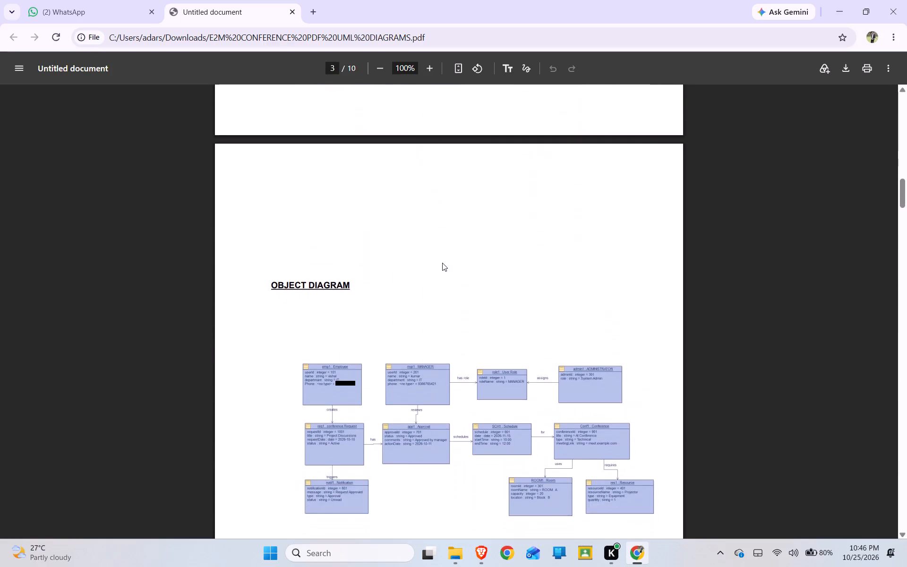
{"action": "scroll", "coordinate": [442, 263], "scroll_direction": "up", "scroll_amount": 10}
{"action": "scroll", "coordinate": [334, 364], "scroll_direction": "down", "scroll_amount": 5}
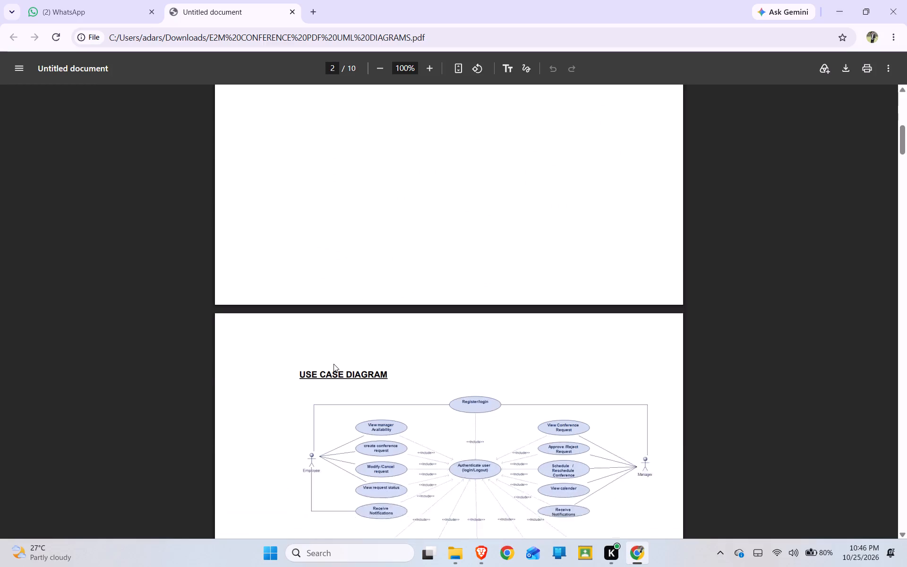
{"action": "scroll", "coordinate": [334, 364], "scroll_direction": "down", "scroll_amount": 1}
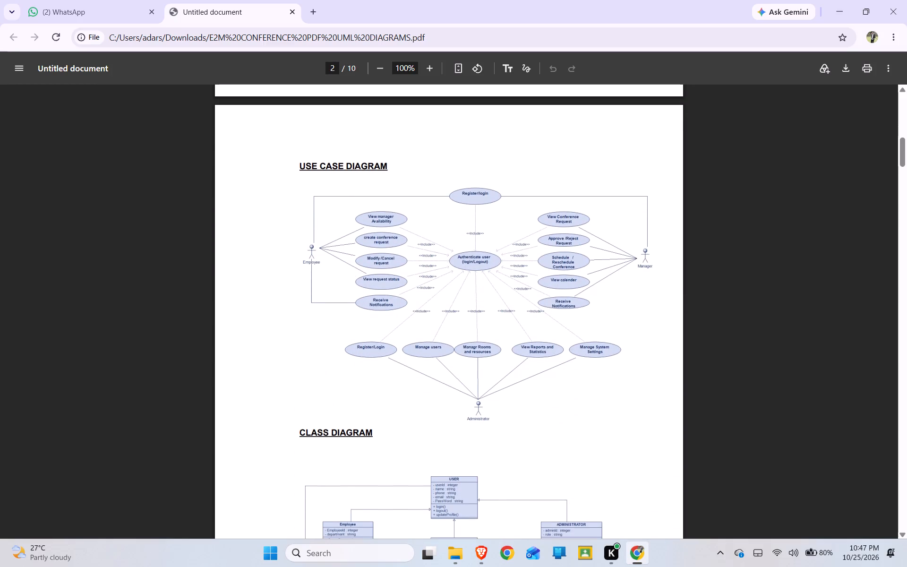
{"action": "left_click_drag", "start_coordinate": [299, 168], "coordinate": [409, 477]}
{"action": "scroll", "coordinate": [409, 477], "scroll_direction": "down", "scroll_amount": 13}
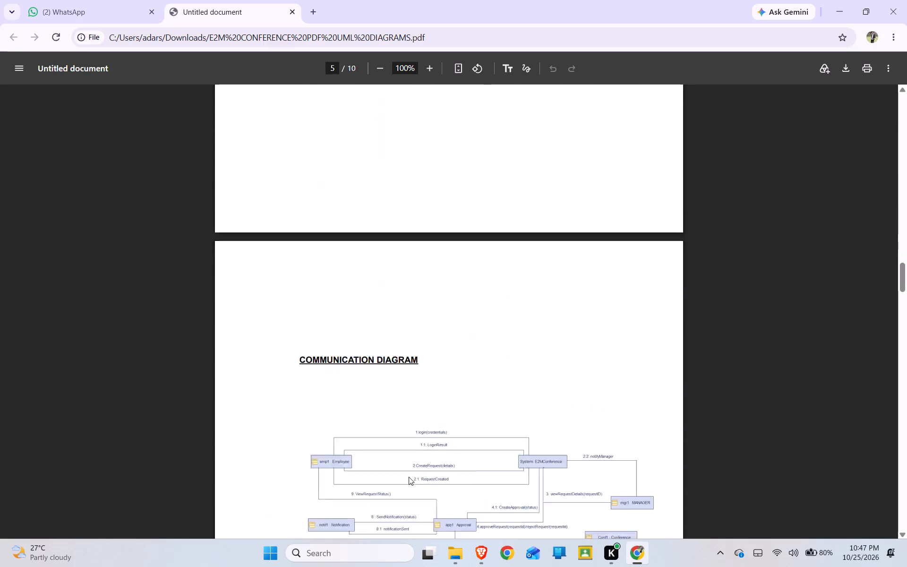
{"action": "scroll", "coordinate": [409, 477], "scroll_direction": "down", "scroll_amount": 19}
{"action": "scroll", "coordinate": [409, 477], "scroll_direction": "up", "scroll_amount": 4}
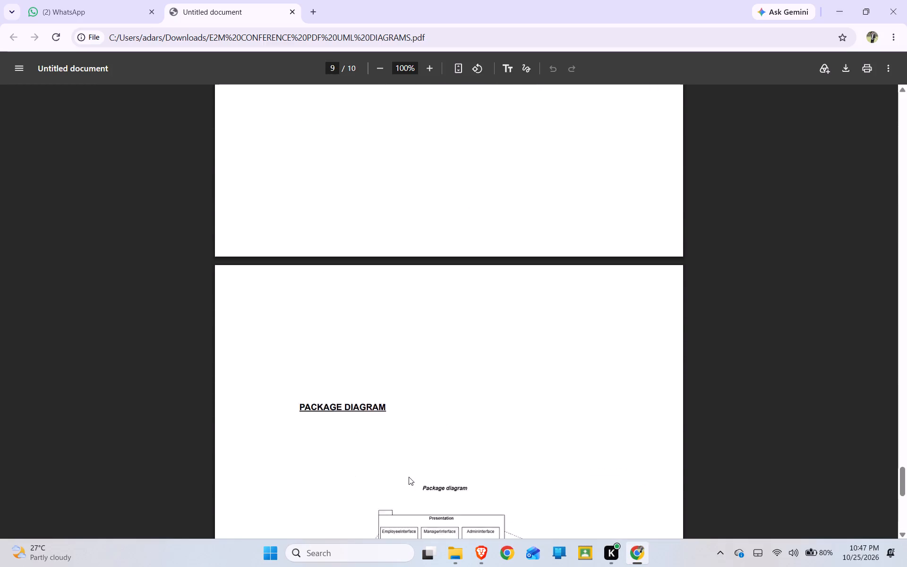
{"action": "scroll", "coordinate": [409, 477], "scroll_direction": "up", "scroll_amount": 19}
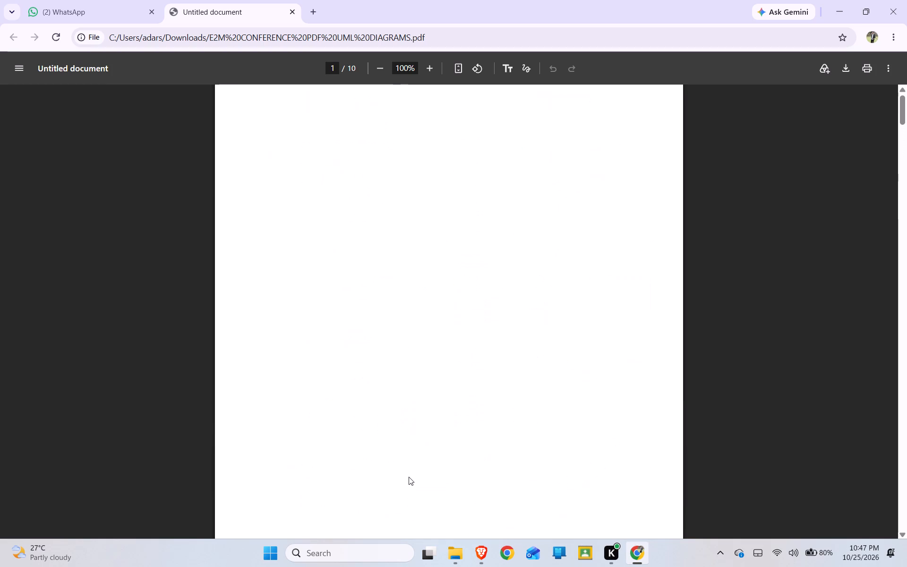
Skim the whole UML diagrams PDF through to the package diagram on page 10 and return to the first page.
{"action": "scroll", "coordinate": [409, 477], "scroll_direction": "down", "scroll_amount": 10}
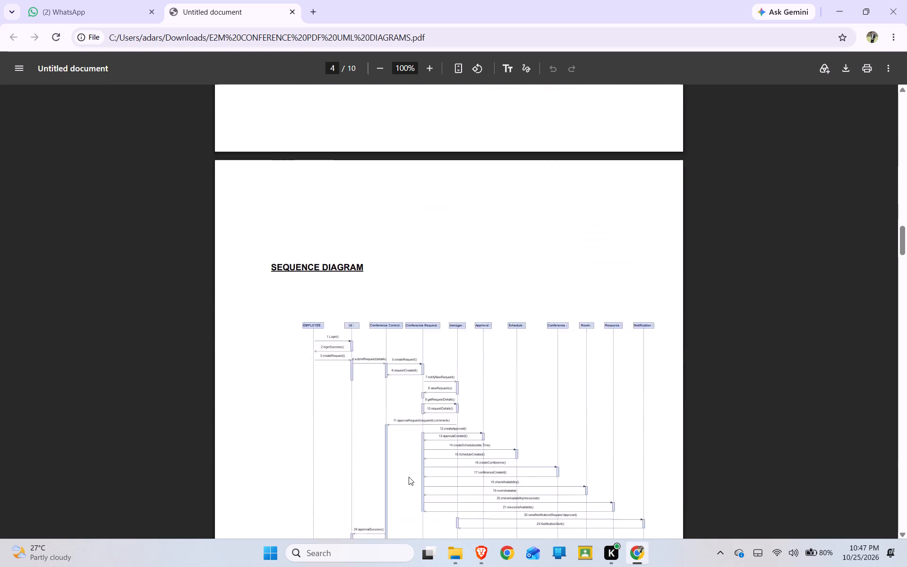
{"action": "scroll", "coordinate": [409, 477], "scroll_direction": "down", "scroll_amount": 19}
{"action": "scroll", "coordinate": [409, 477], "scroll_direction": "down", "scroll_amount": 7}
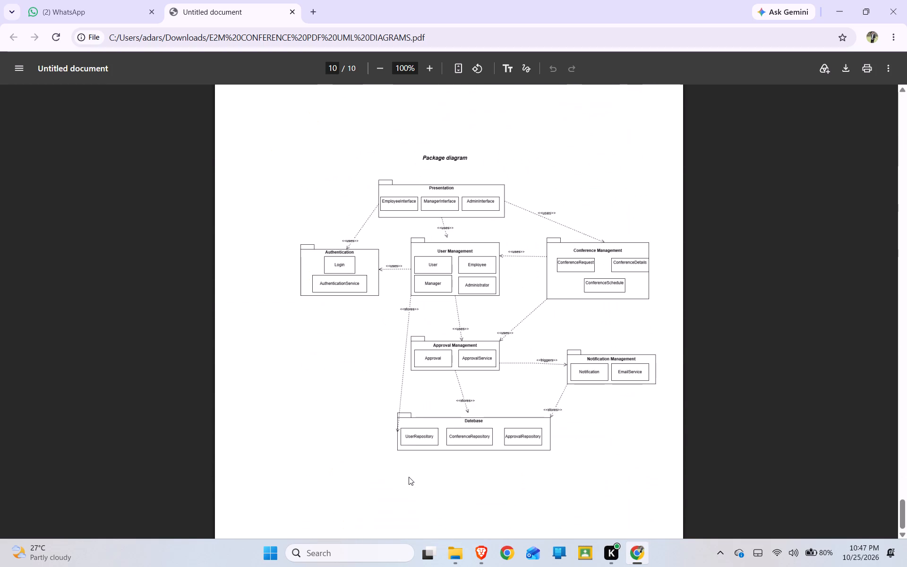
{"action": "scroll", "coordinate": [409, 477], "scroll_direction": "up", "scroll_amount": 14}
{"action": "scroll", "coordinate": [409, 477], "scroll_direction": "up", "scroll_amount": 16}
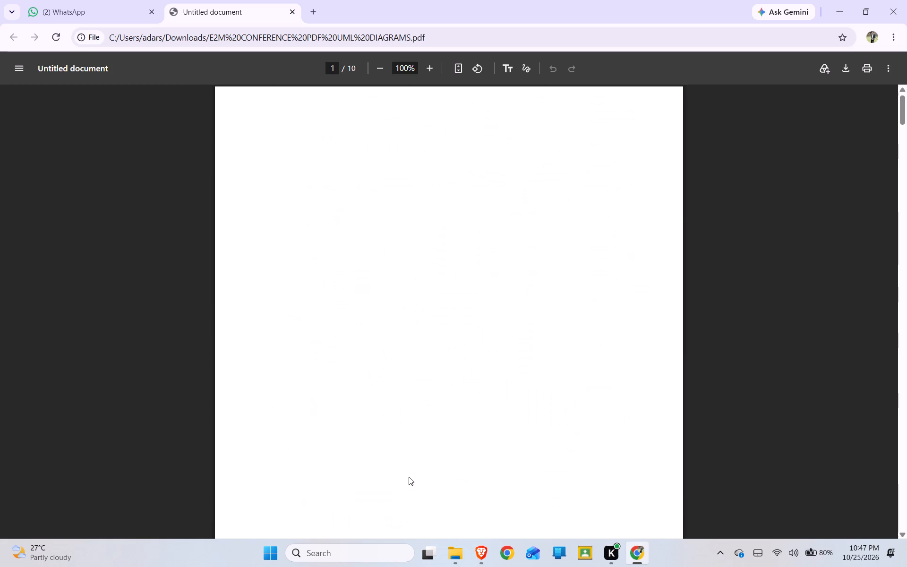
Review the use case, class, object, sequence and communication diagram pages of the PDF in order.
{"action": "scroll", "coordinate": [409, 477], "scroll_direction": "down", "scroll_amount": 6}
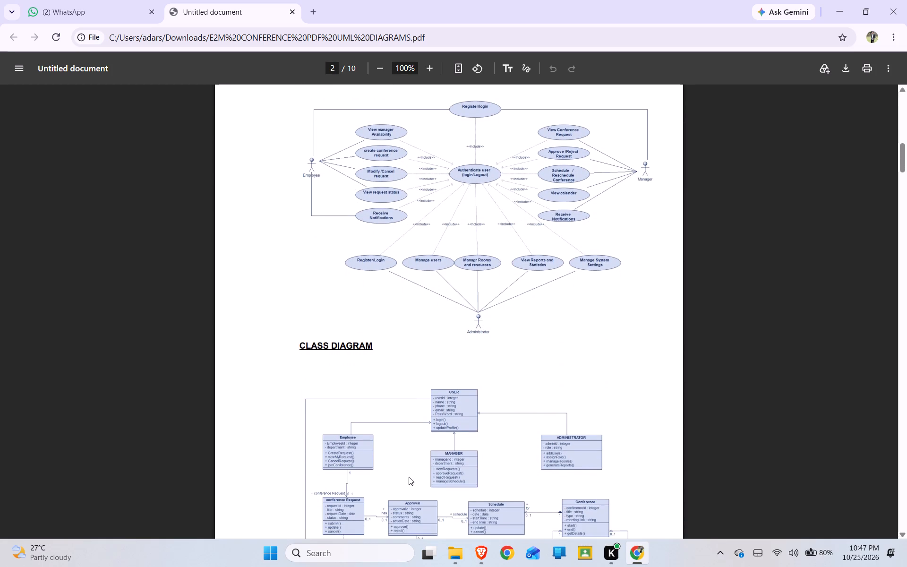
{"action": "scroll", "coordinate": [409, 477], "scroll_direction": "down", "scroll_amount": 5}
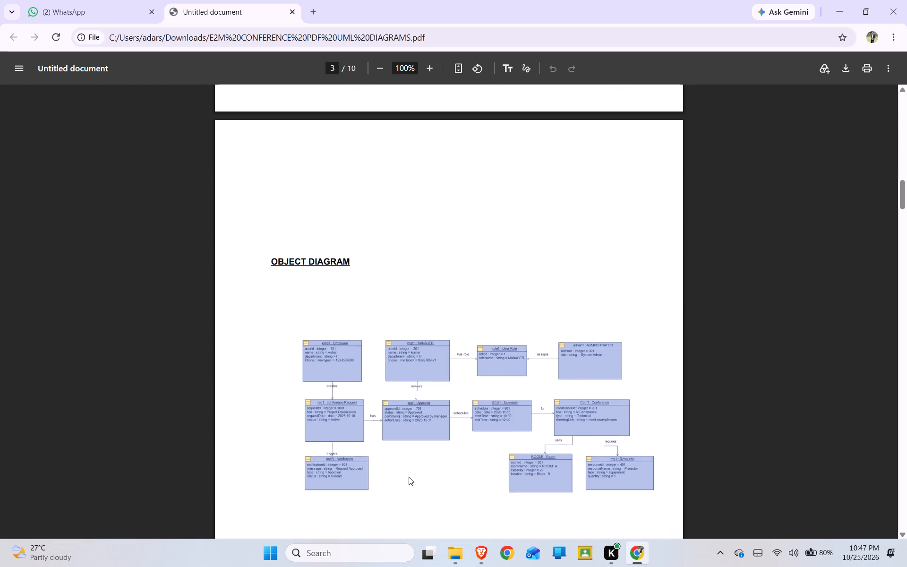
{"action": "scroll", "coordinate": [409, 477], "scroll_direction": "down", "scroll_amount": 7}
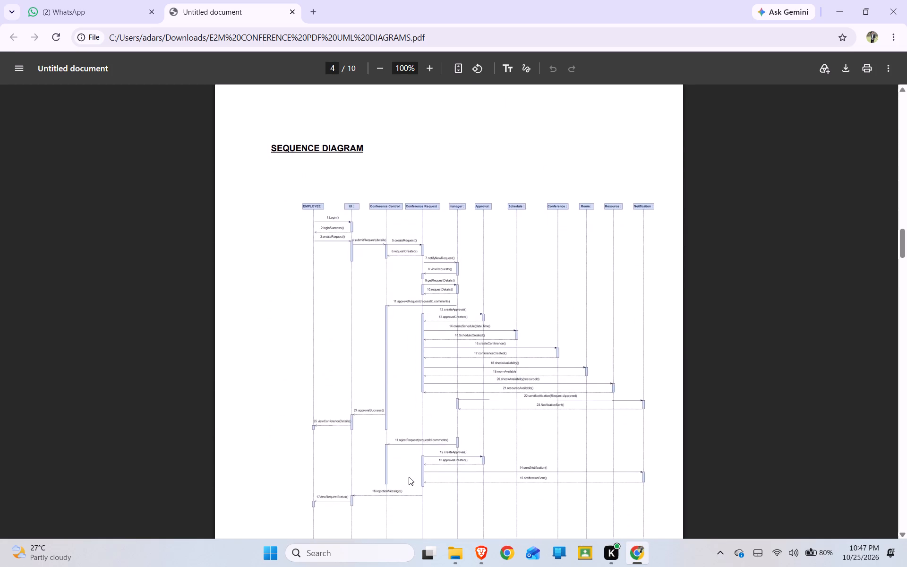